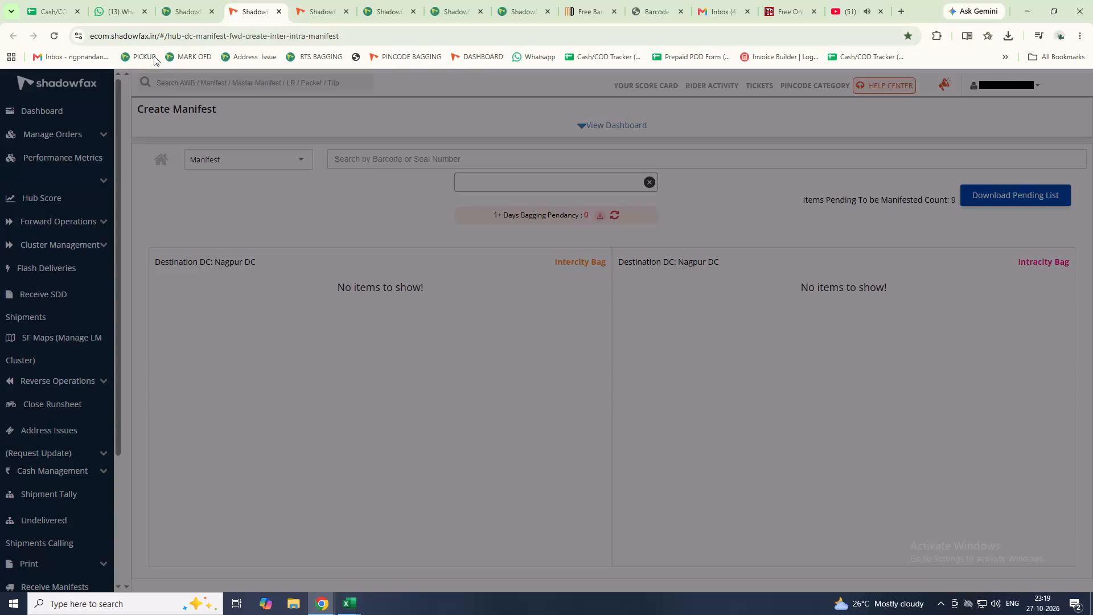
From the hub dashboard's Reverse Operations, open manifest creation for Orders for Manifest and activate the item scan field.
{"action": "left_click", "coordinate": [190, 17]}
{"action": "left_click", "coordinate": [72, 113]}
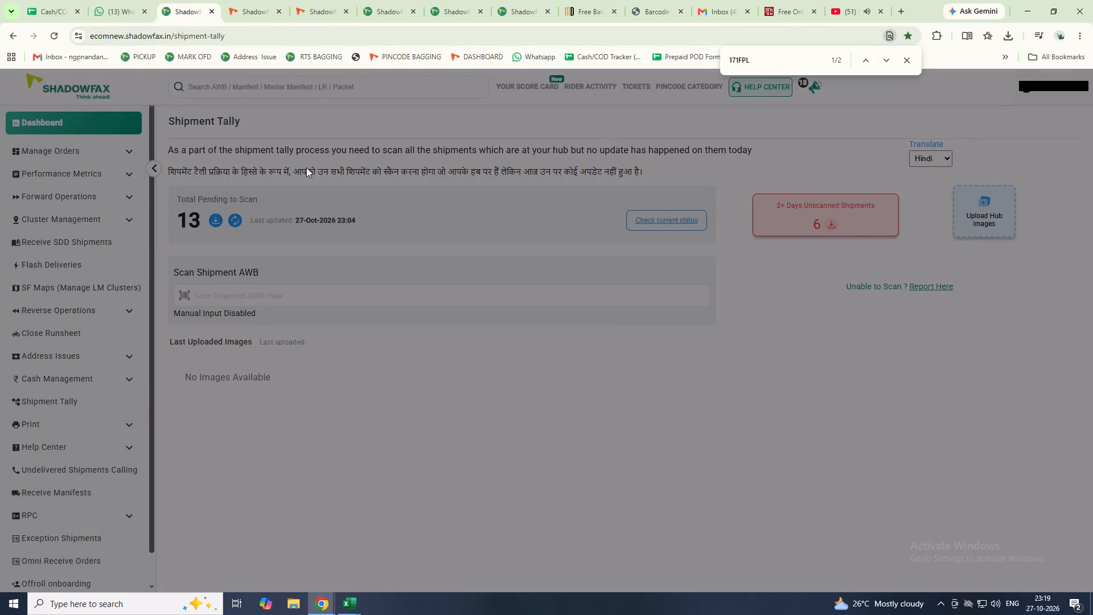
{"action": "left_click", "coordinate": [102, 117]}
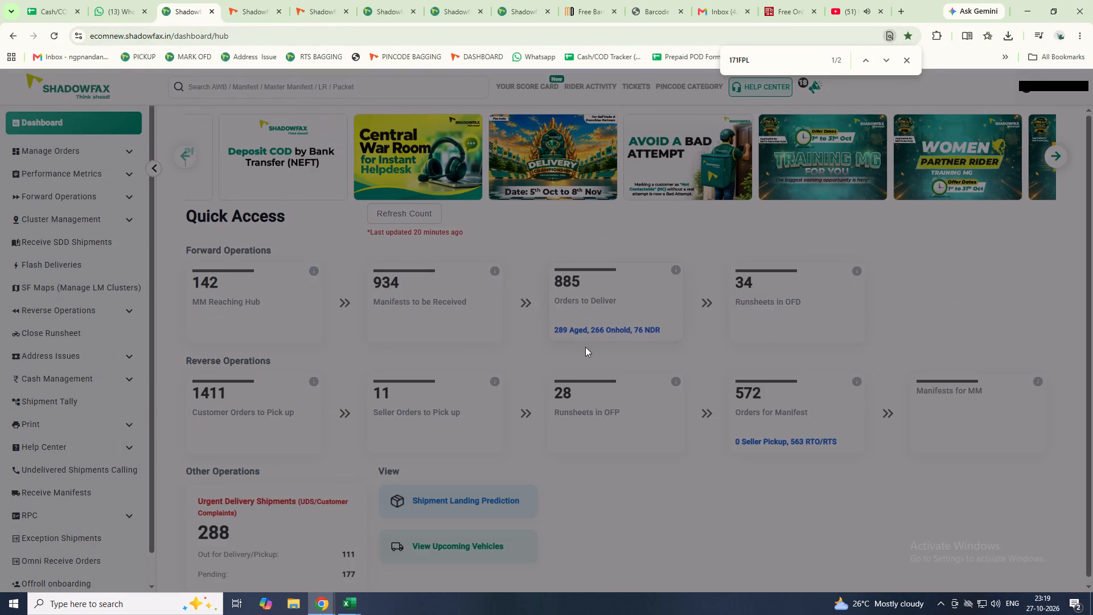
{"action": "left_click", "coordinate": [770, 412]}
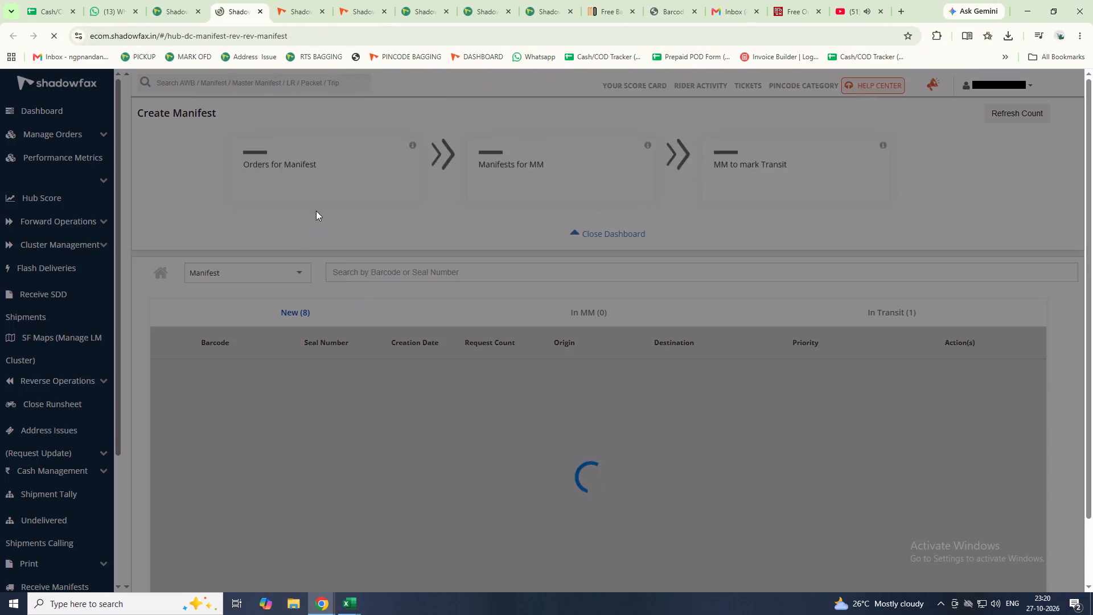
{"action": "left_click", "coordinate": [309, 198]}
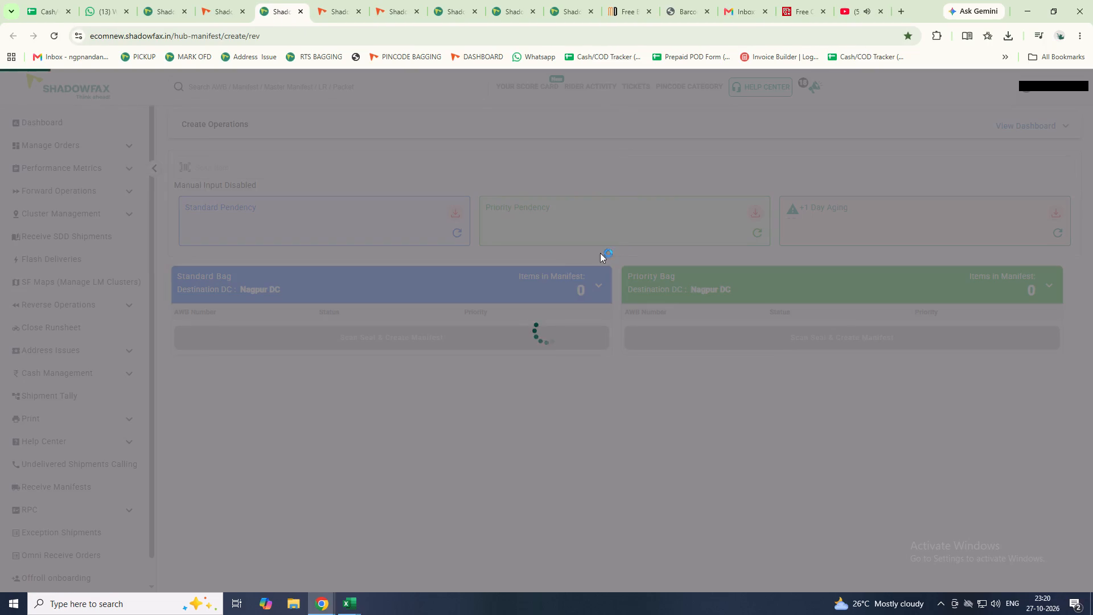
{"action": "double_click", "coordinate": [416, 168]}
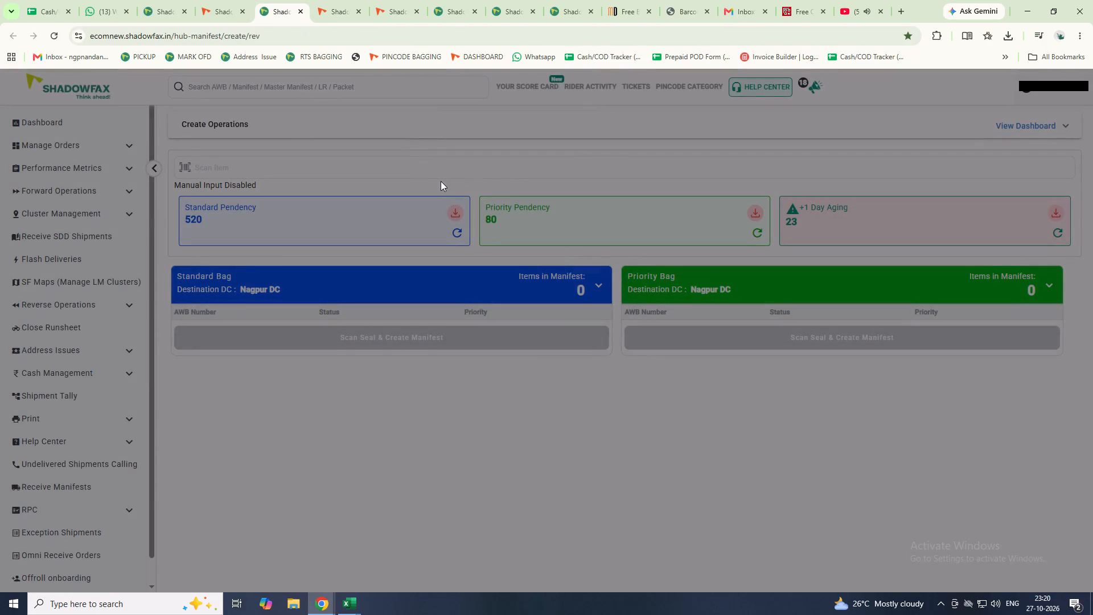
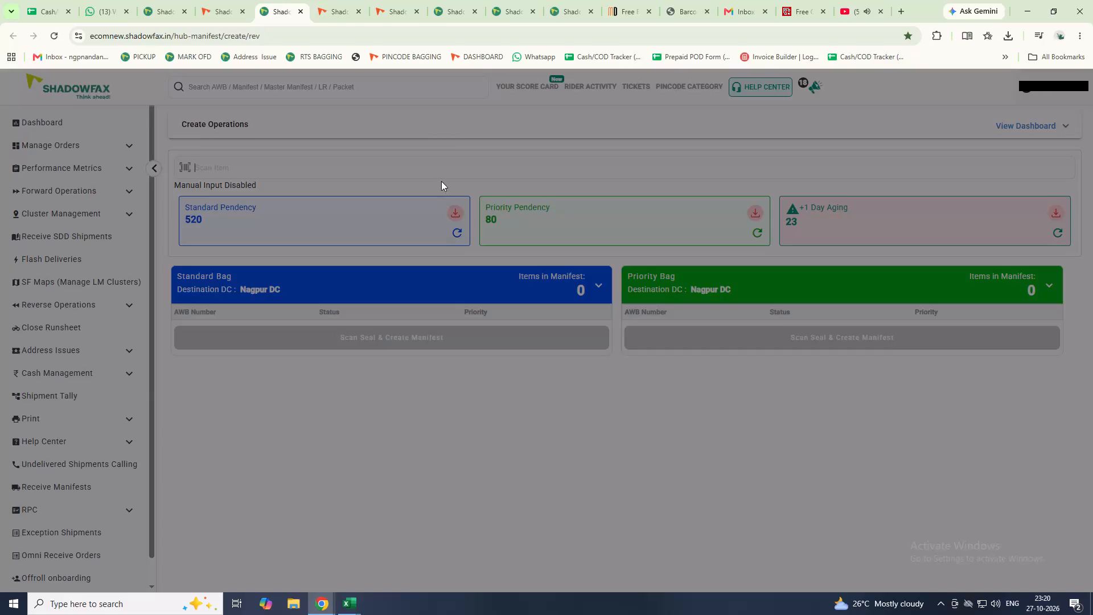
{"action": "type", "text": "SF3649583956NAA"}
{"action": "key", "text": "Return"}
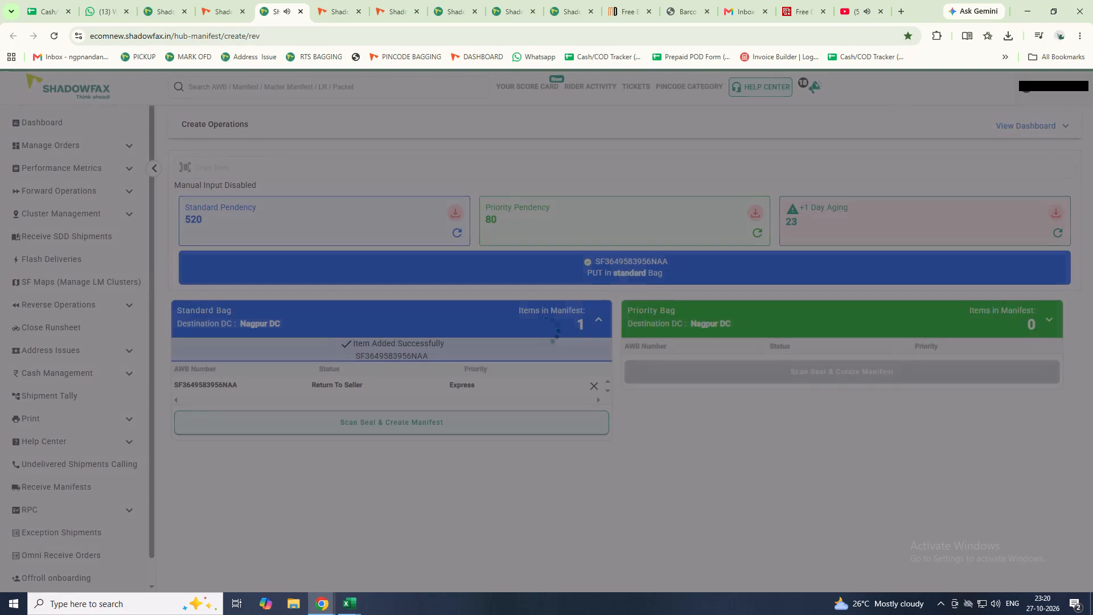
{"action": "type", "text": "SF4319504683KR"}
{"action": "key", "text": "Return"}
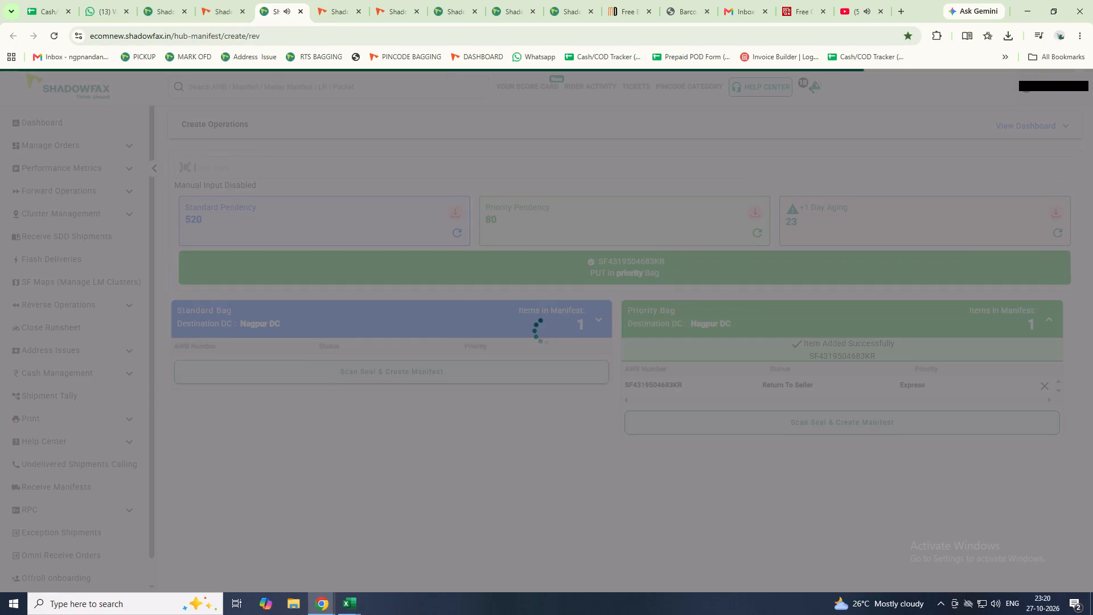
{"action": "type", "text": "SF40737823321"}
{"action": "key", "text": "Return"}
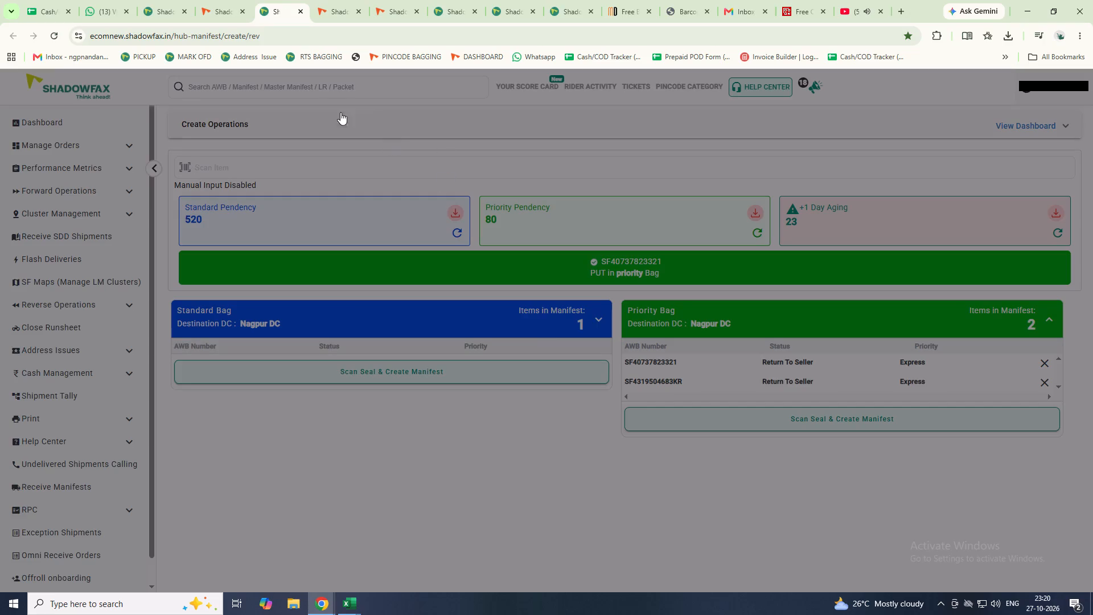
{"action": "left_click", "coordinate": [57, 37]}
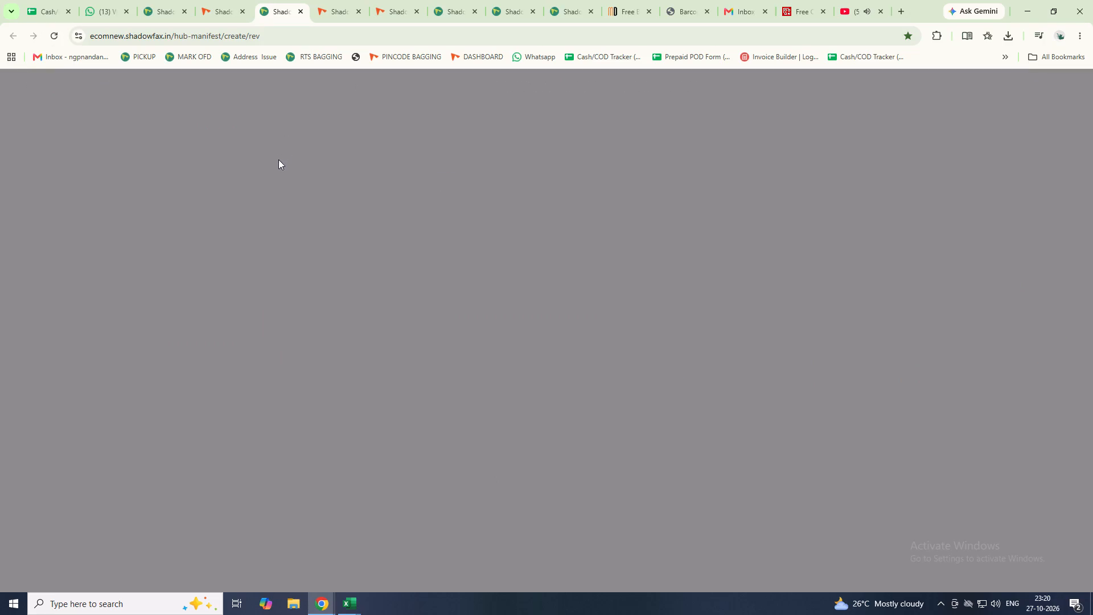
{"action": "left_click", "coordinate": [276, 167]}
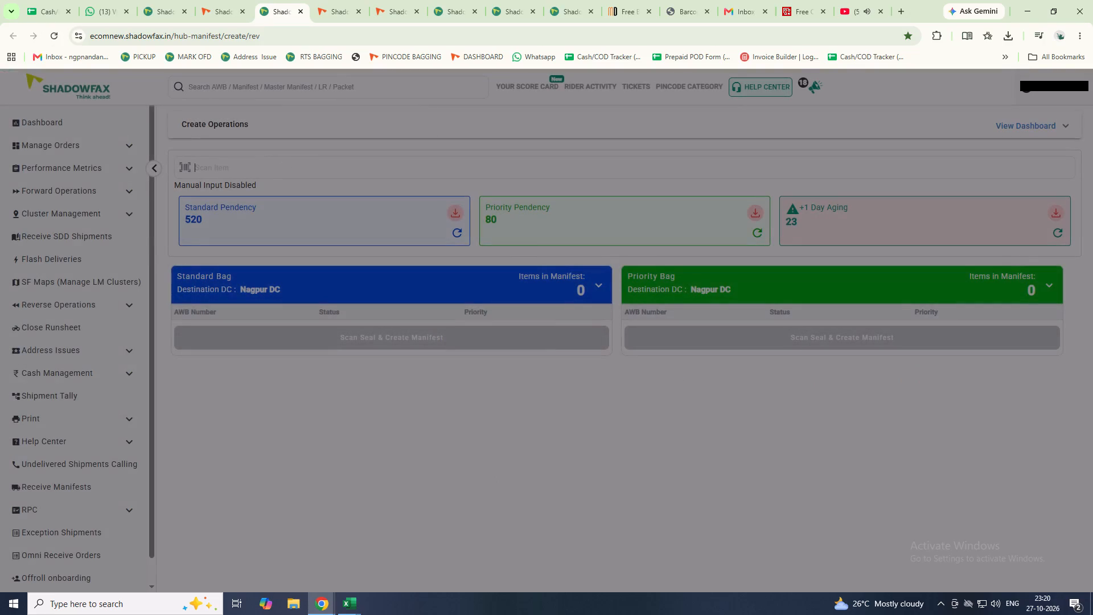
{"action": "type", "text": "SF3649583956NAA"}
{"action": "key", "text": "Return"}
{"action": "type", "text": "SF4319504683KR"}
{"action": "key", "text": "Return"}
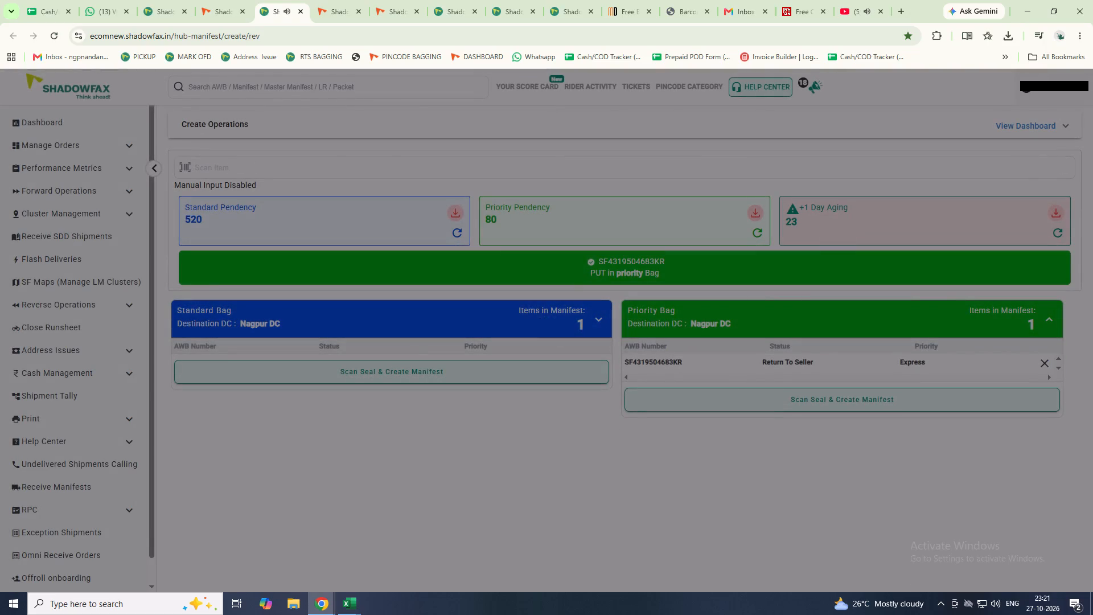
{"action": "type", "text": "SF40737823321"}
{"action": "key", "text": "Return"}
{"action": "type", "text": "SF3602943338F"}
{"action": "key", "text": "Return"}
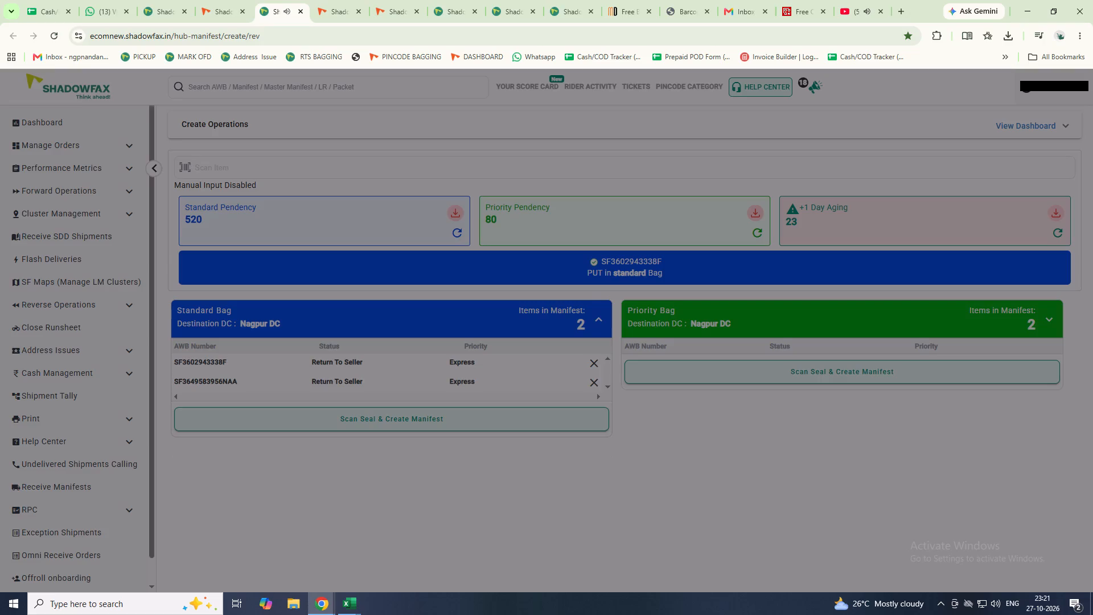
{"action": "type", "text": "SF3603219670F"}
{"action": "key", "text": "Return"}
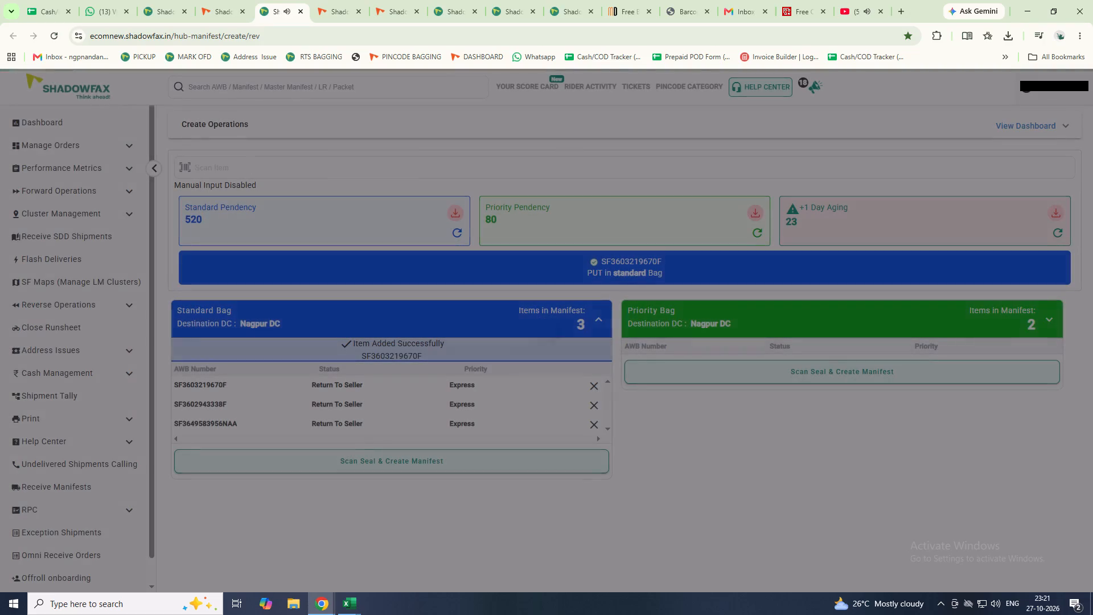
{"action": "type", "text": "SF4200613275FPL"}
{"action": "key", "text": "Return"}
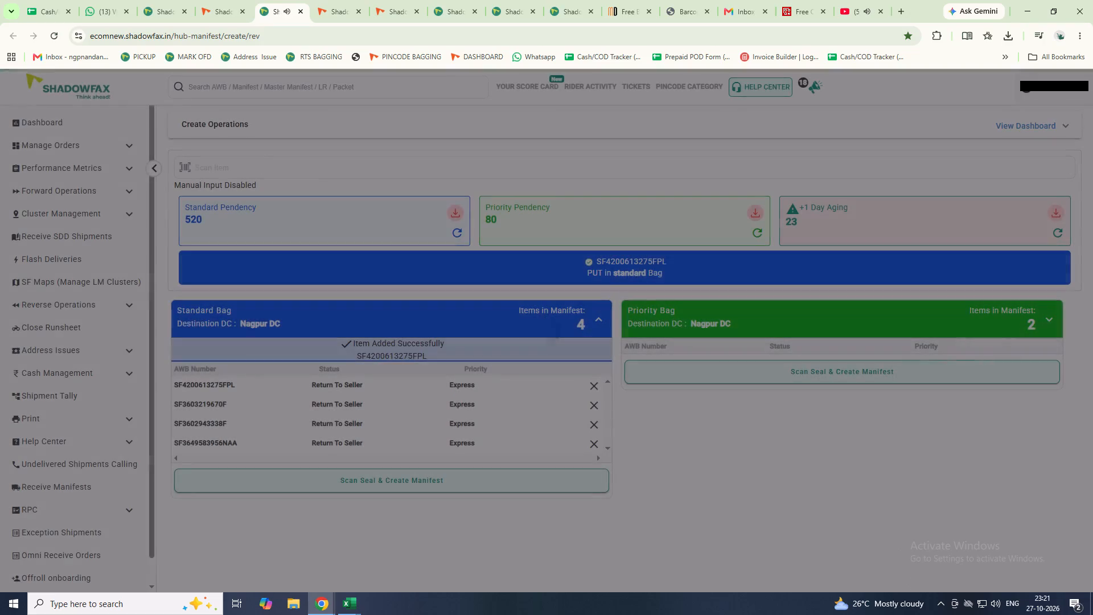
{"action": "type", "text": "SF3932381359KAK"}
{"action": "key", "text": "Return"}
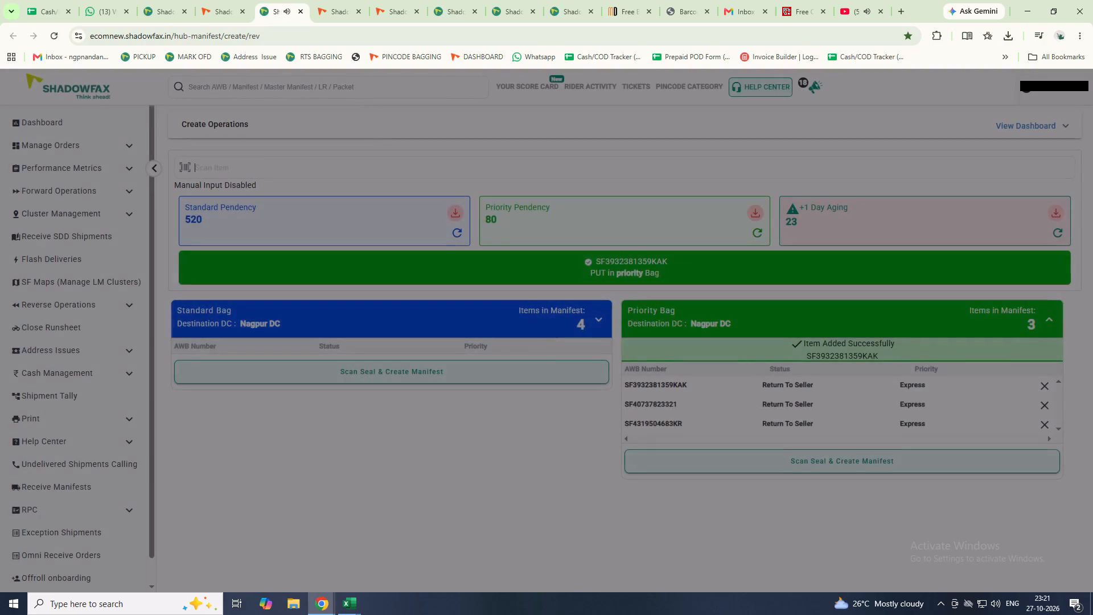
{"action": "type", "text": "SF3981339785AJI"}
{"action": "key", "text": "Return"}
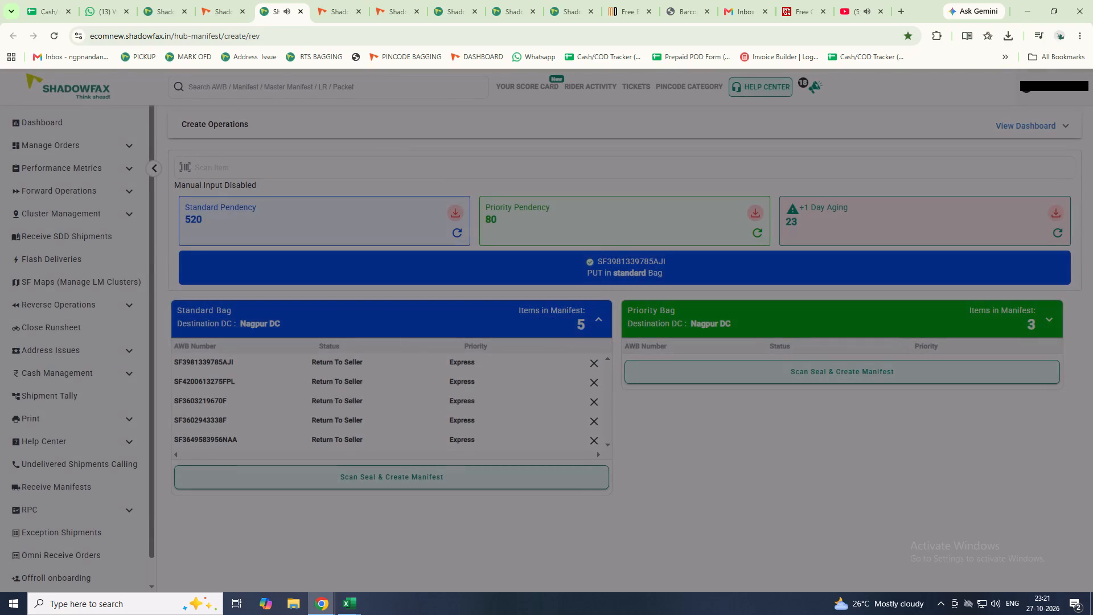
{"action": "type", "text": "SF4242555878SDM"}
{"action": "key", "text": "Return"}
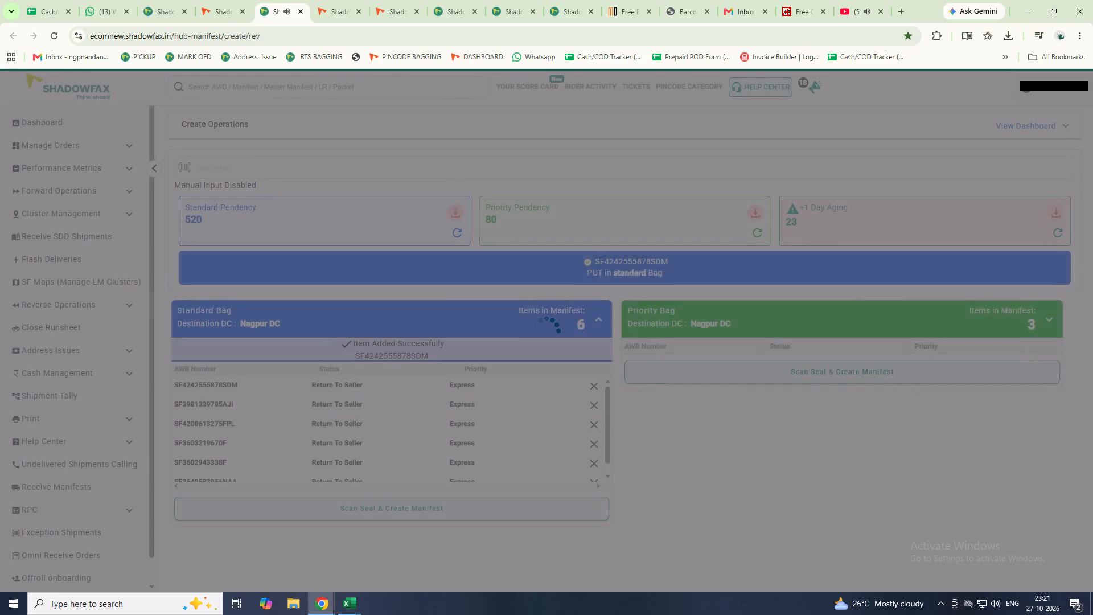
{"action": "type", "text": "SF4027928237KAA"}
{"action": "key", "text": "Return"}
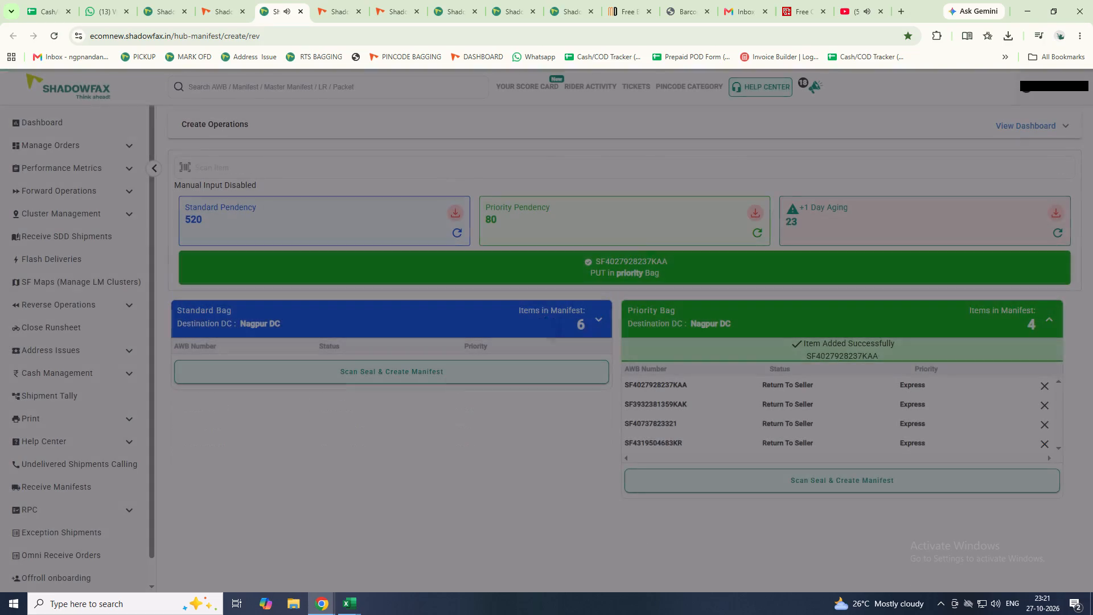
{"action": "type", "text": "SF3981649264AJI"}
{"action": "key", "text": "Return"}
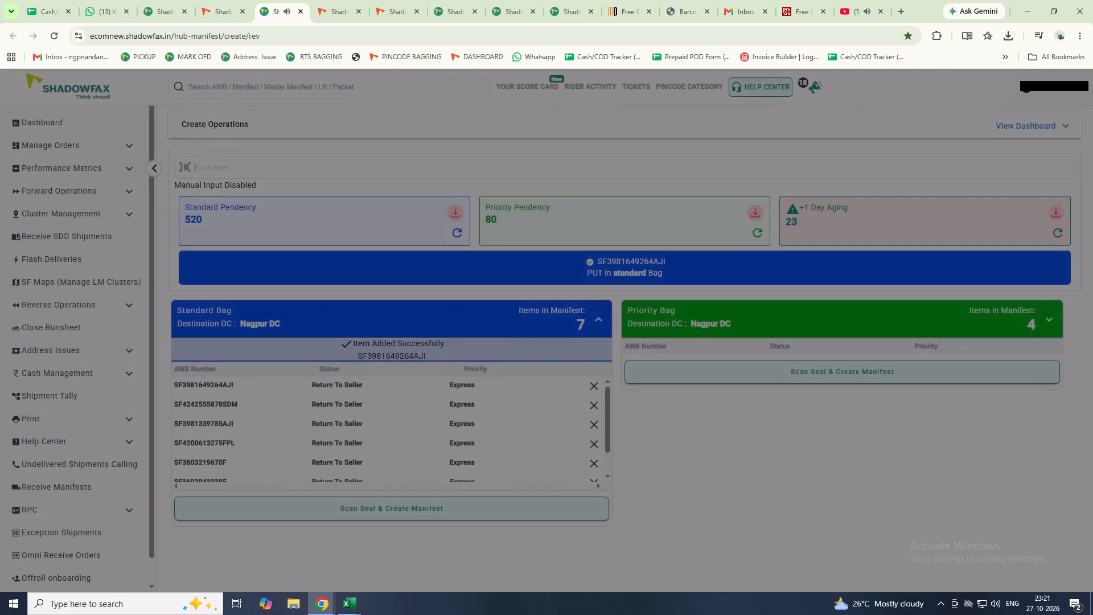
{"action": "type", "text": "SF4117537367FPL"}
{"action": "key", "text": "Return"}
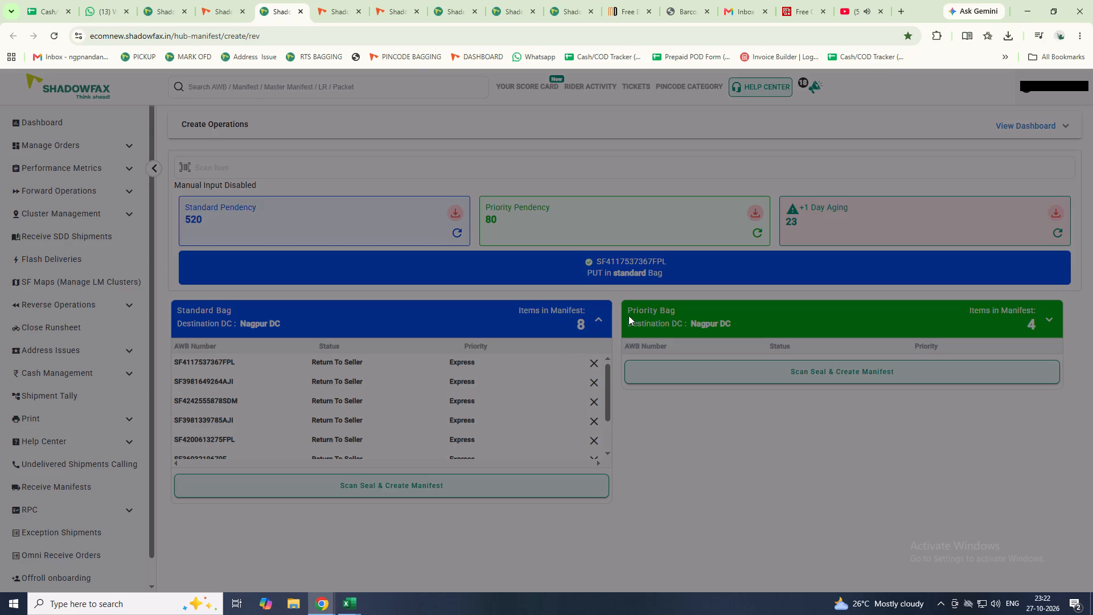
Create the Standard Bag manifest for Nagpur DC with blue seal HDRY23569710.
{"action": "left_click", "coordinate": [577, 481]}
{"action": "left_click", "coordinate": [515, 342]}
{"action": "left_click", "coordinate": [515, 357]}
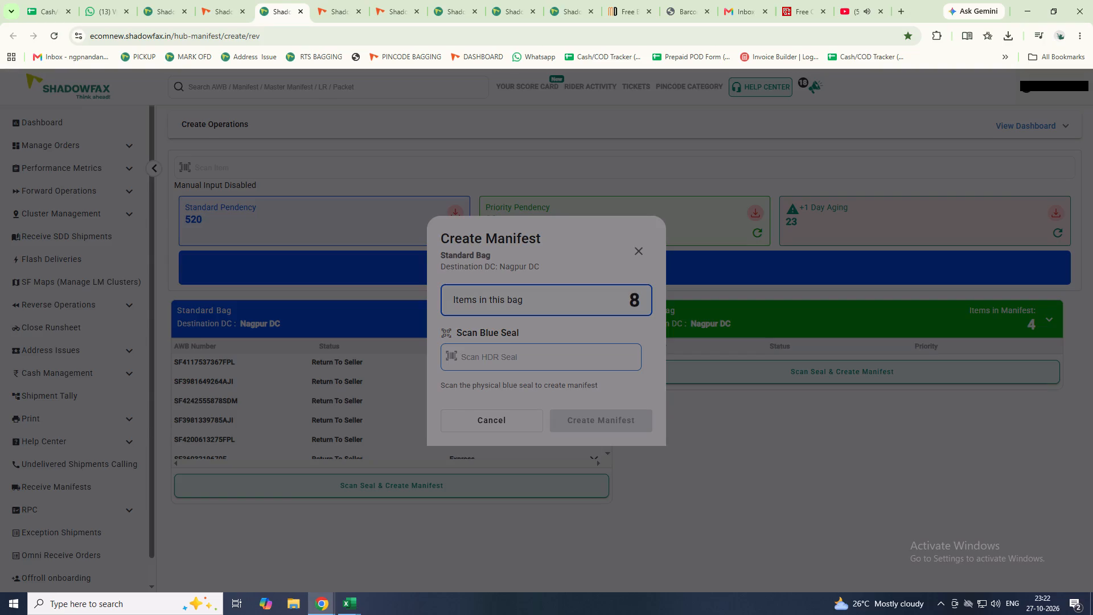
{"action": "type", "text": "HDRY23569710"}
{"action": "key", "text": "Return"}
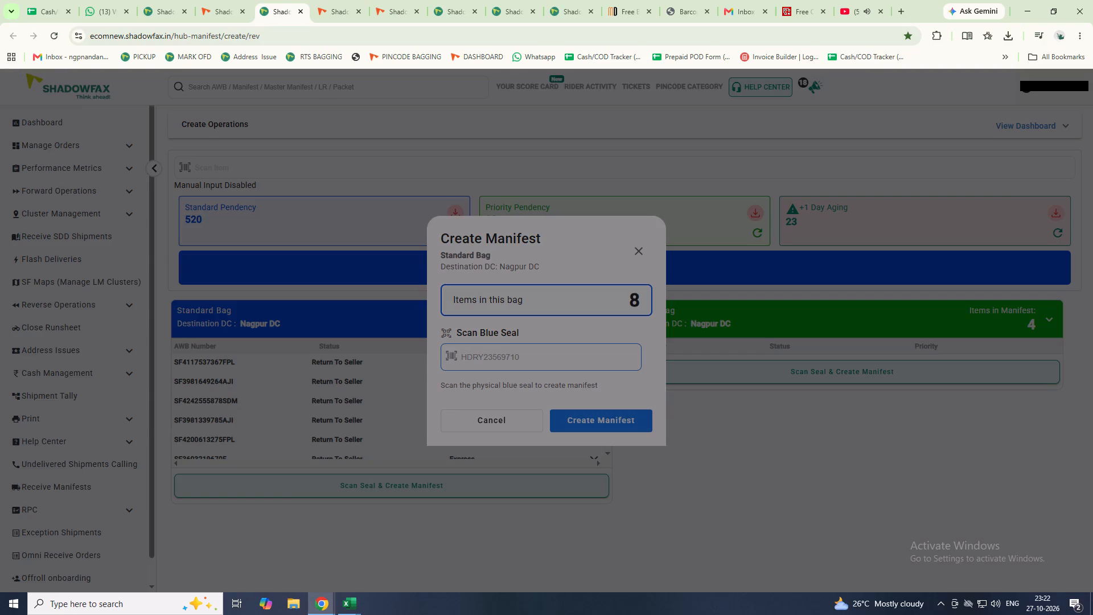
{"action": "left_click", "coordinate": [589, 424]}
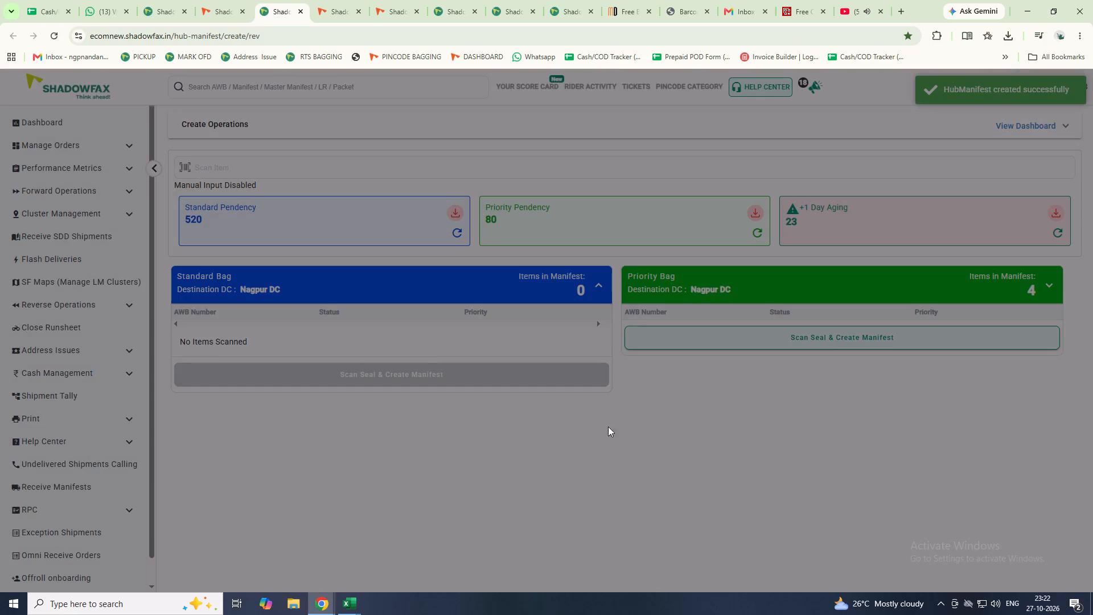
Open manifest creation for the Nagpur DC Priority Bag and activate the green seal scan field.
{"action": "left_click", "coordinate": [683, 332]}
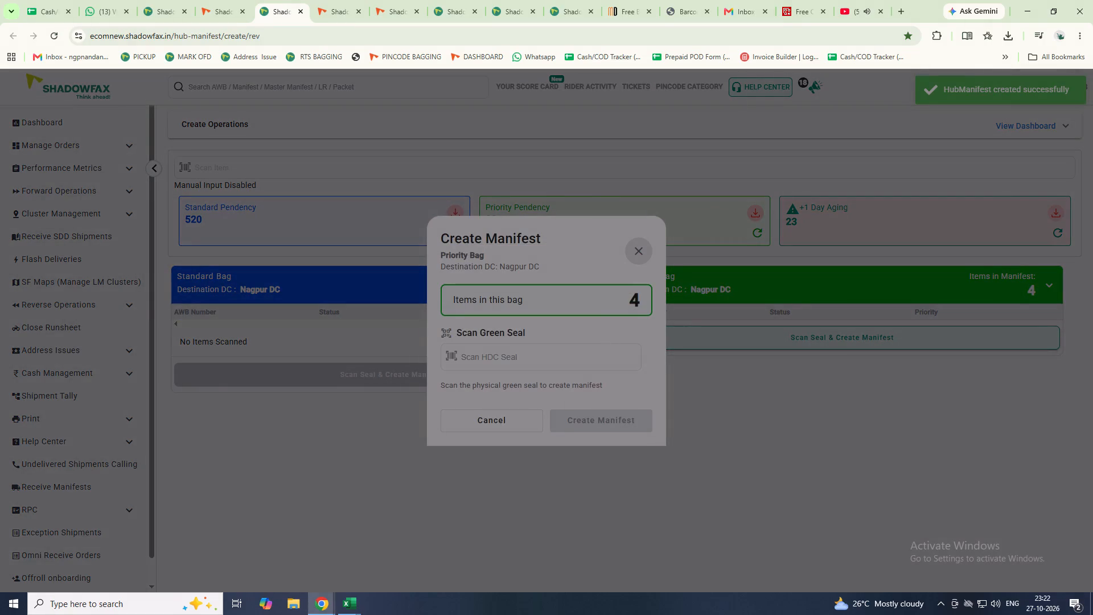
{"action": "left_click", "coordinate": [586, 345]}
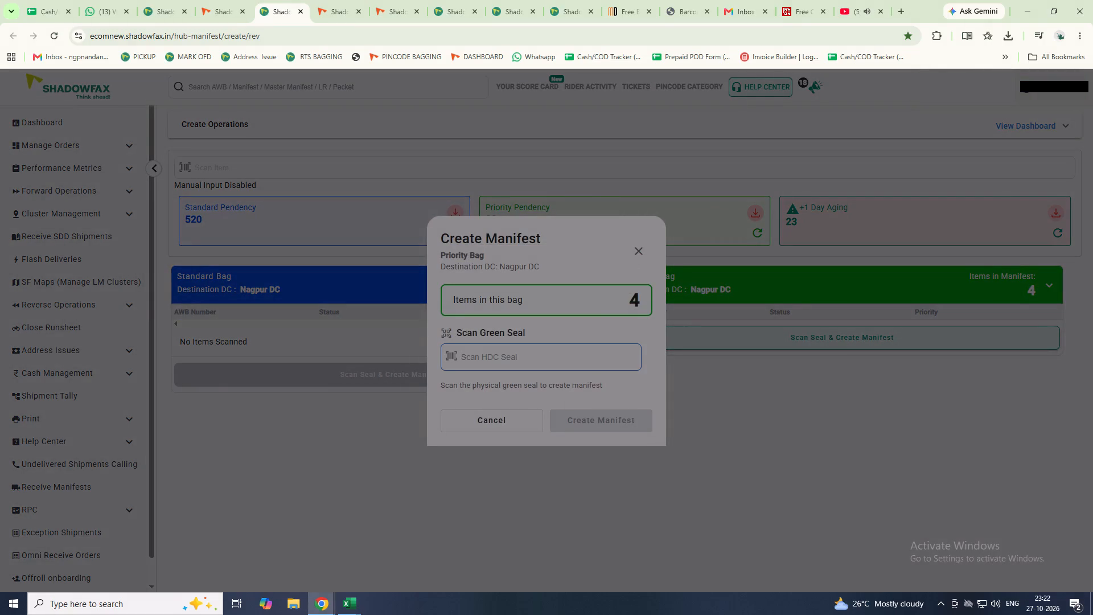
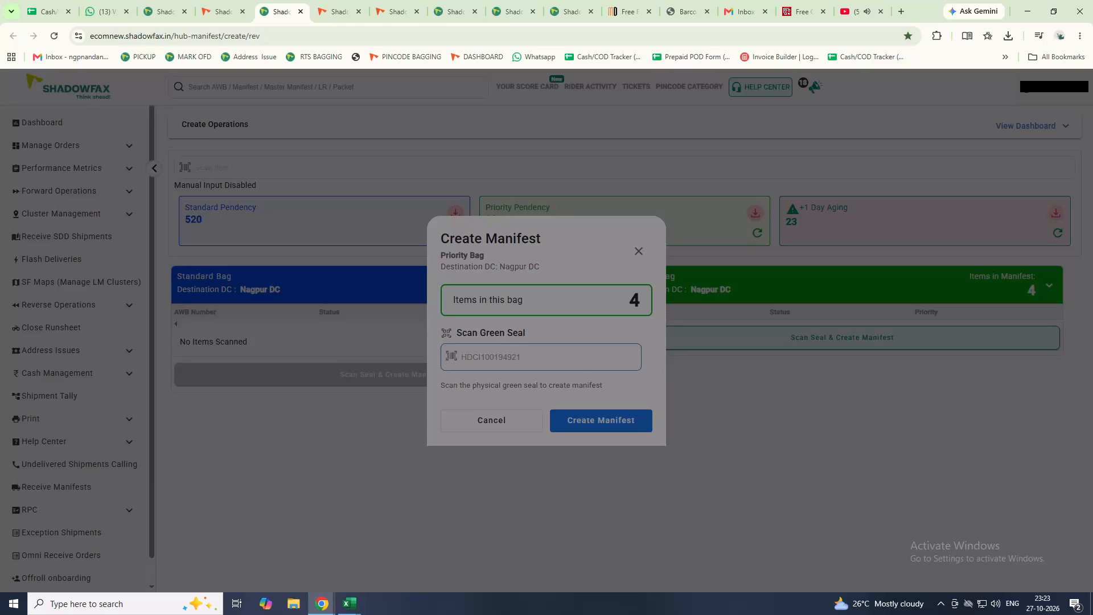
Create the Priority Bag manifest for Nagpur DC with green seal HDCI100194921.
{"action": "left_click", "coordinate": [606, 418]}
{"action": "left_click", "coordinate": [646, 446]}
{"action": "right_click_drag", "start_coordinate": [646, 448], "coordinate": [626, 449]}
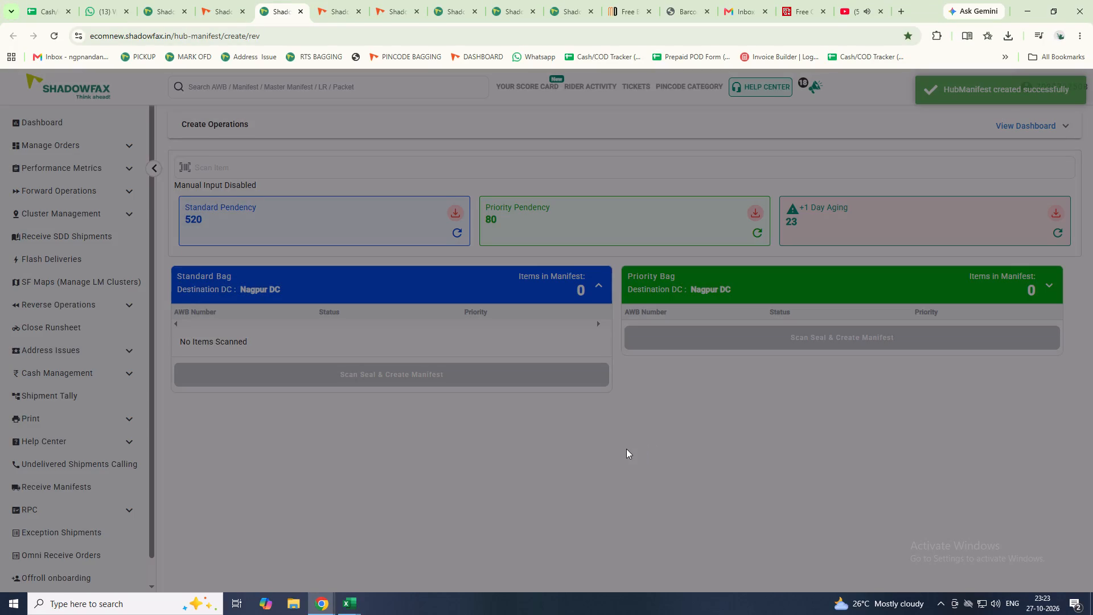
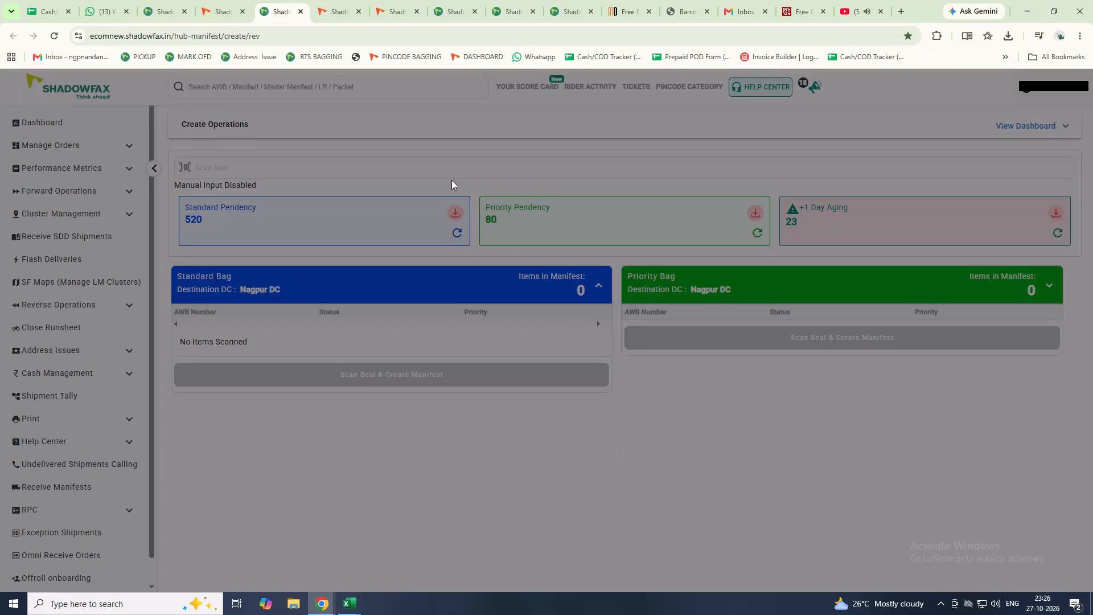
Make the Scan Item field ready for scanning the next return shipment for Nagpur DC.
{"action": "left_click", "coordinate": [435, 169]}
{"action": "left_click", "coordinate": [358, 166]}
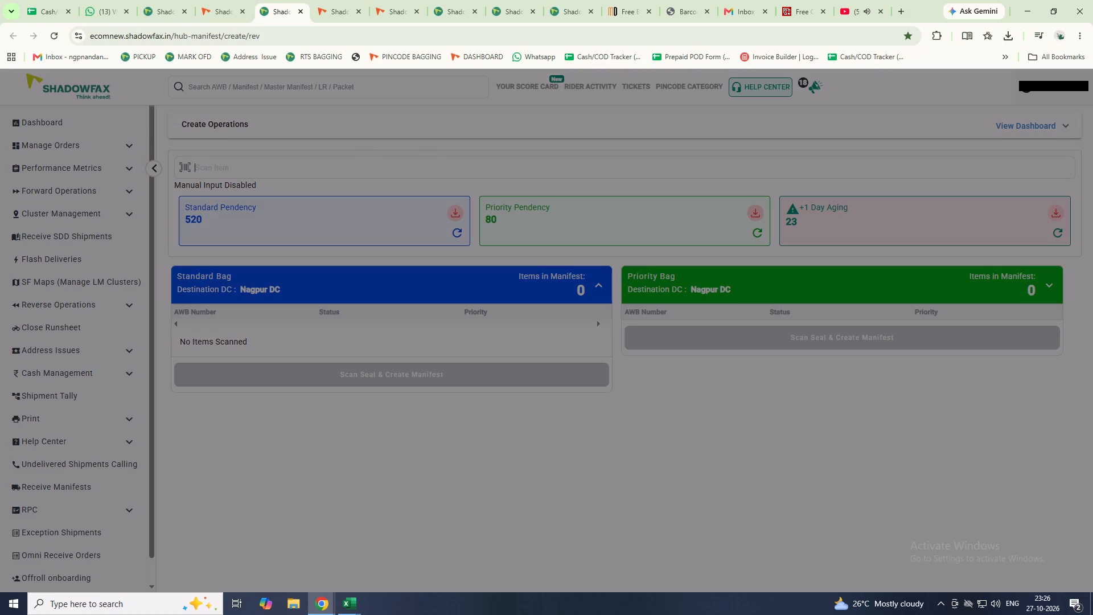
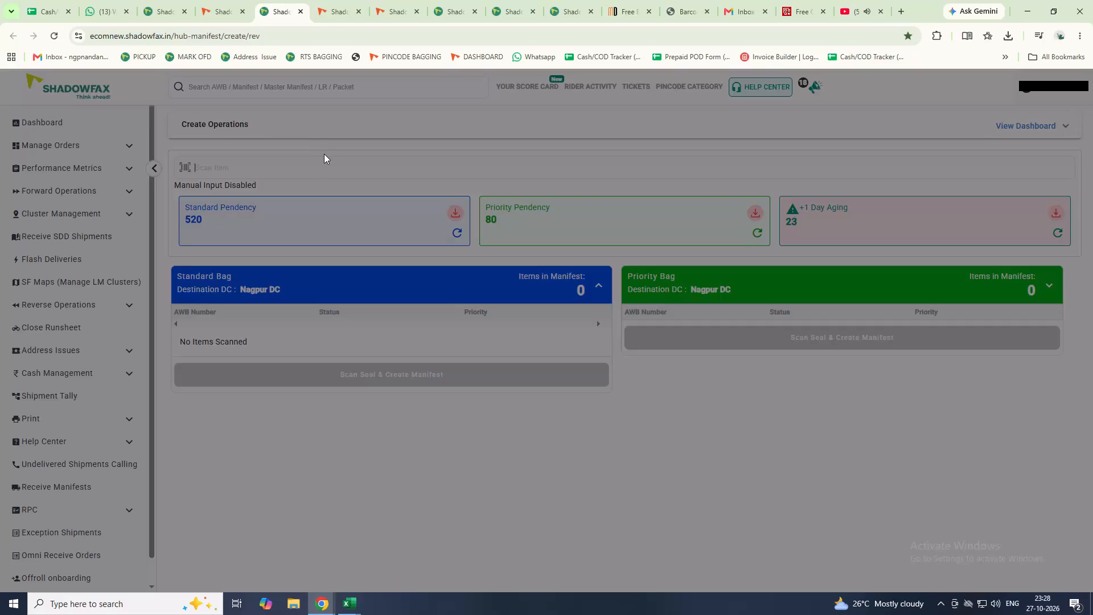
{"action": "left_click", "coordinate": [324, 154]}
Switch to YouTube, skip the current song and play "JIYARA (Audio): YO YO HONEY SINGH" from the recommended videos.
{"action": "left_click", "coordinate": [865, 6]}
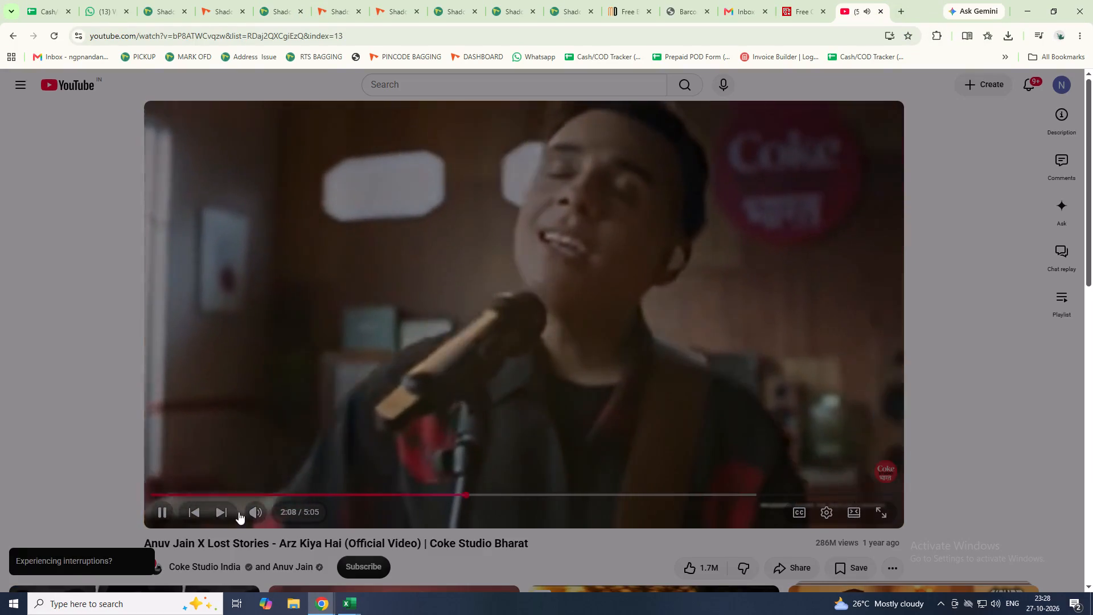
{"action": "left_click", "coordinate": [218, 511]}
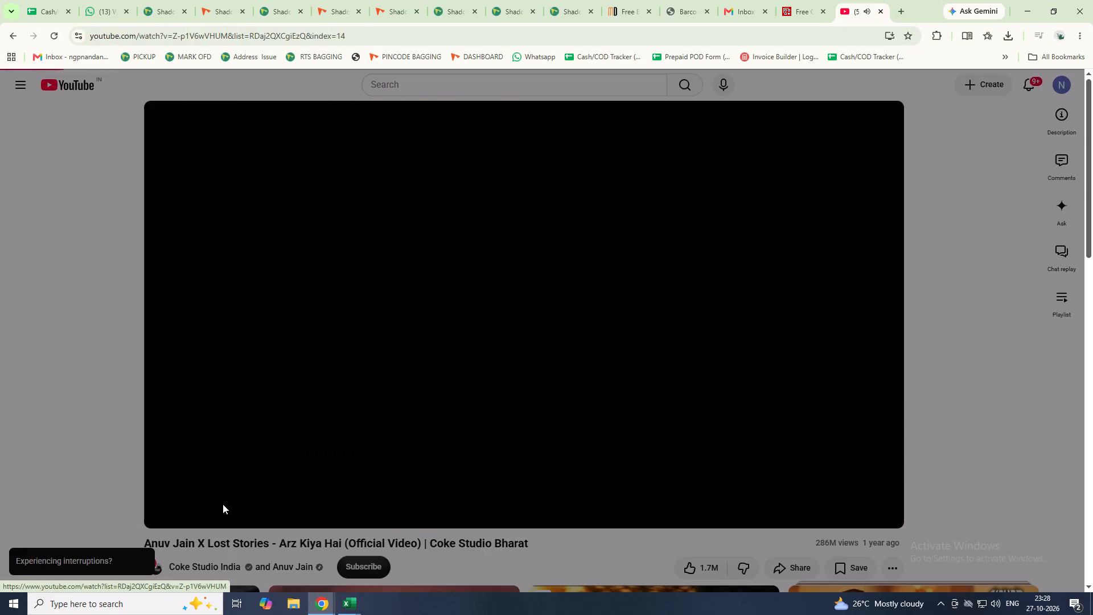
{"action": "scroll", "coordinate": [467, 436], "scroll_direction": "down", "scroll_amount": 7}
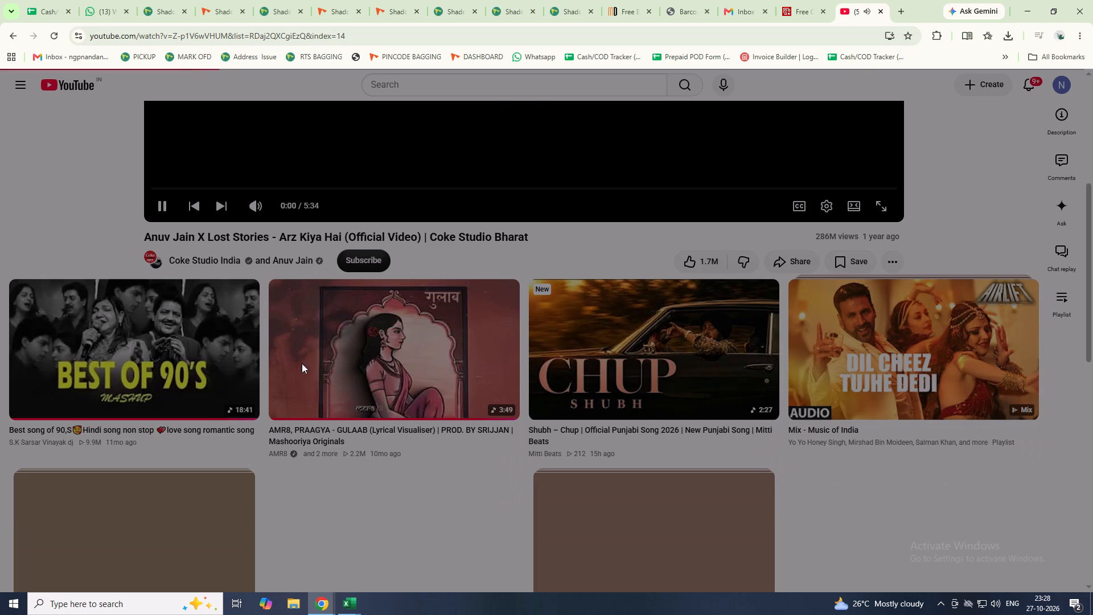
{"action": "left_click", "coordinate": [461, 358]}
{"action": "scroll", "coordinate": [551, 338], "scroll_direction": "down", "scroll_amount": 6}
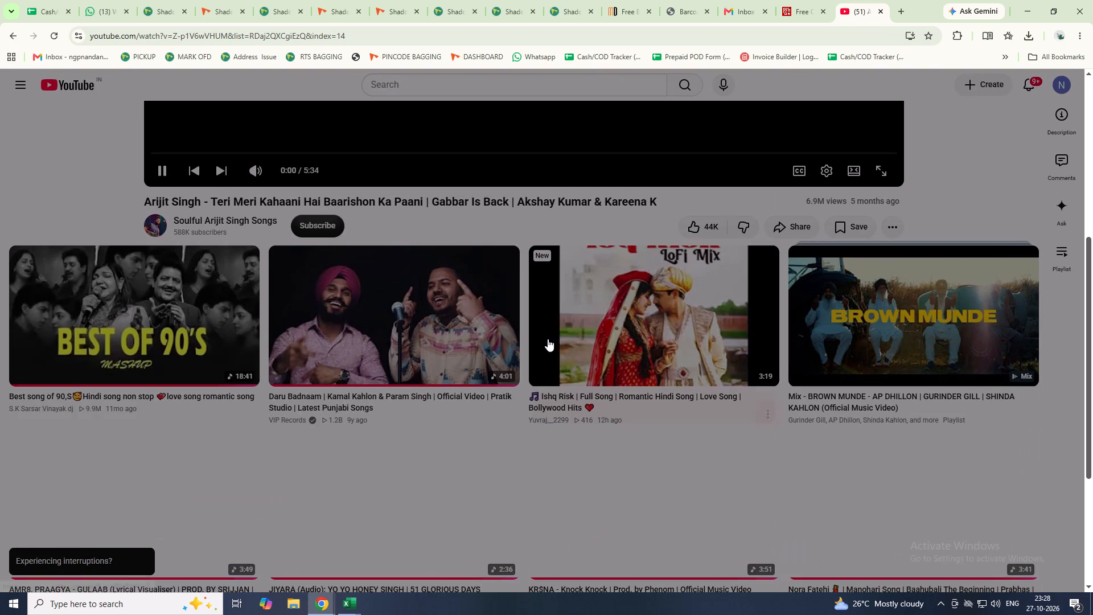
{"action": "scroll", "coordinate": [734, 319], "scroll_direction": "down", "scroll_amount": 4}
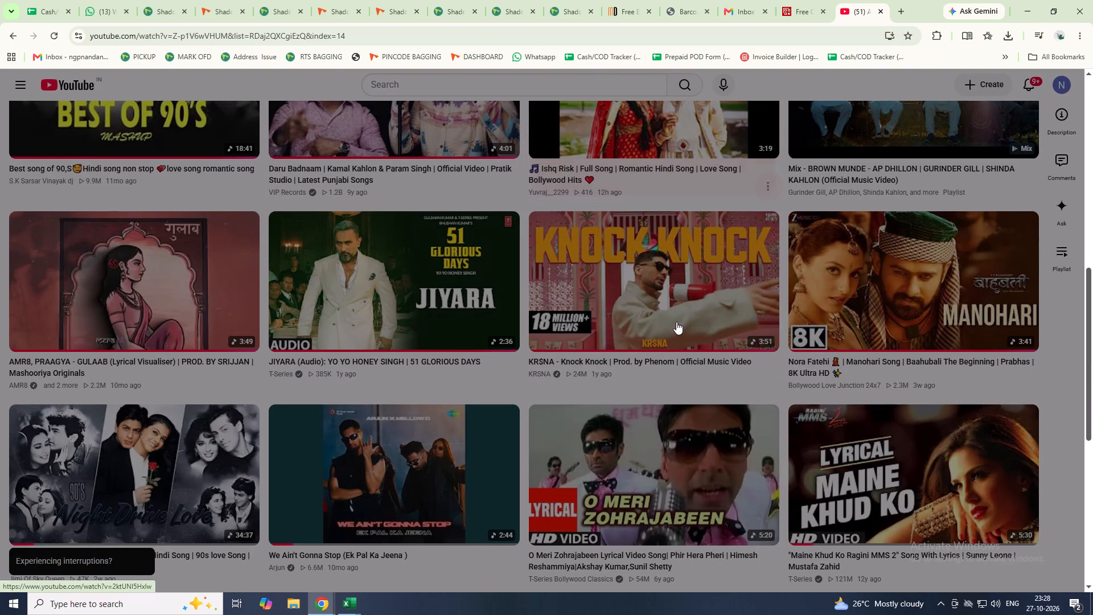
{"action": "scroll", "coordinate": [482, 293], "scroll_direction": "up", "scroll_amount": 4}
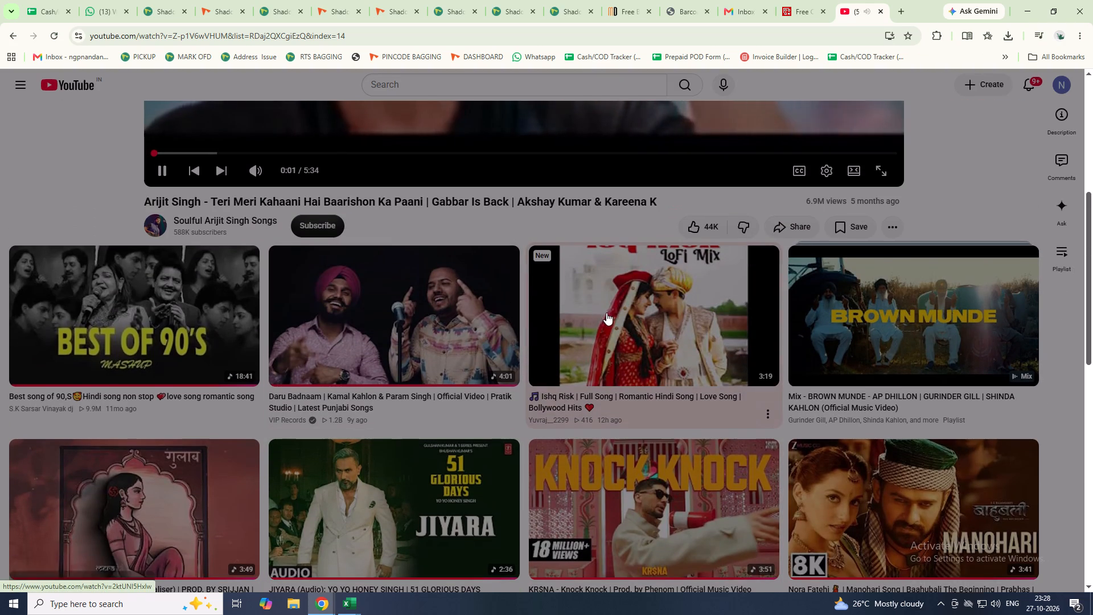
{"action": "scroll", "coordinate": [519, 322], "scroll_direction": "down", "scroll_amount": 4}
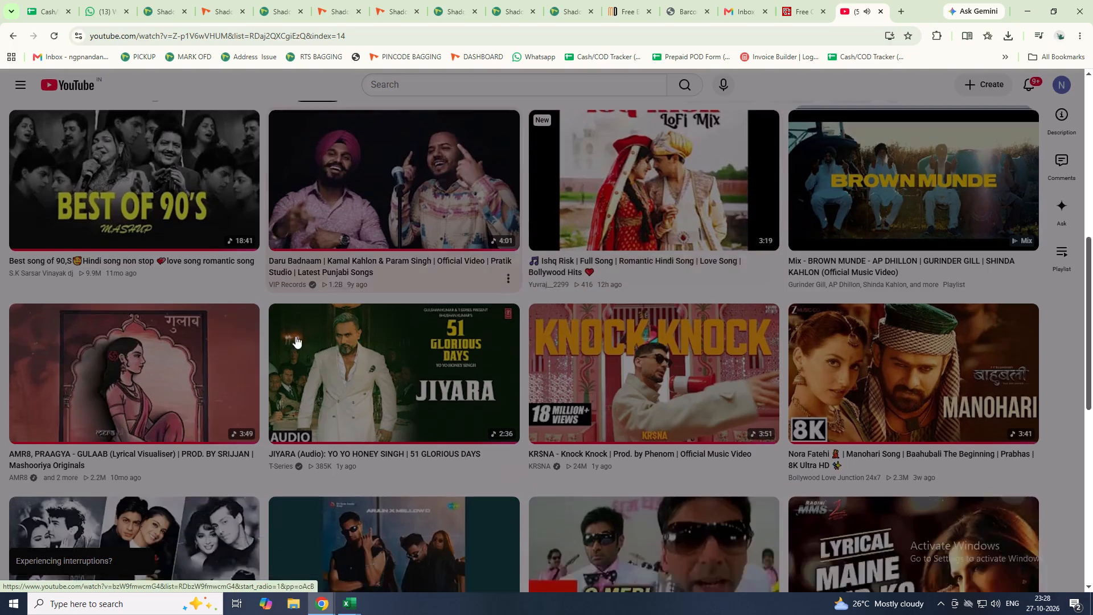
{"action": "left_click", "coordinate": [444, 302]}
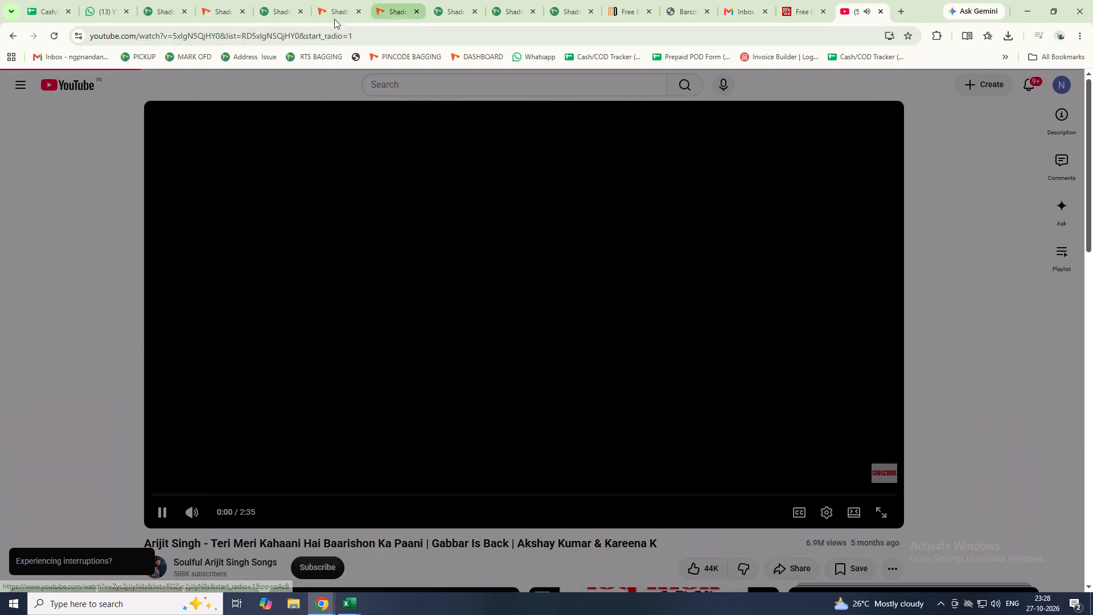
Close the barcode, inbox, free-tool and surplus Shadowfax browser tabs, keeping the dashboard, manifest creation, Shipment Tally and YouTube tabs open.
{"action": "left_click", "coordinate": [158, 20]}
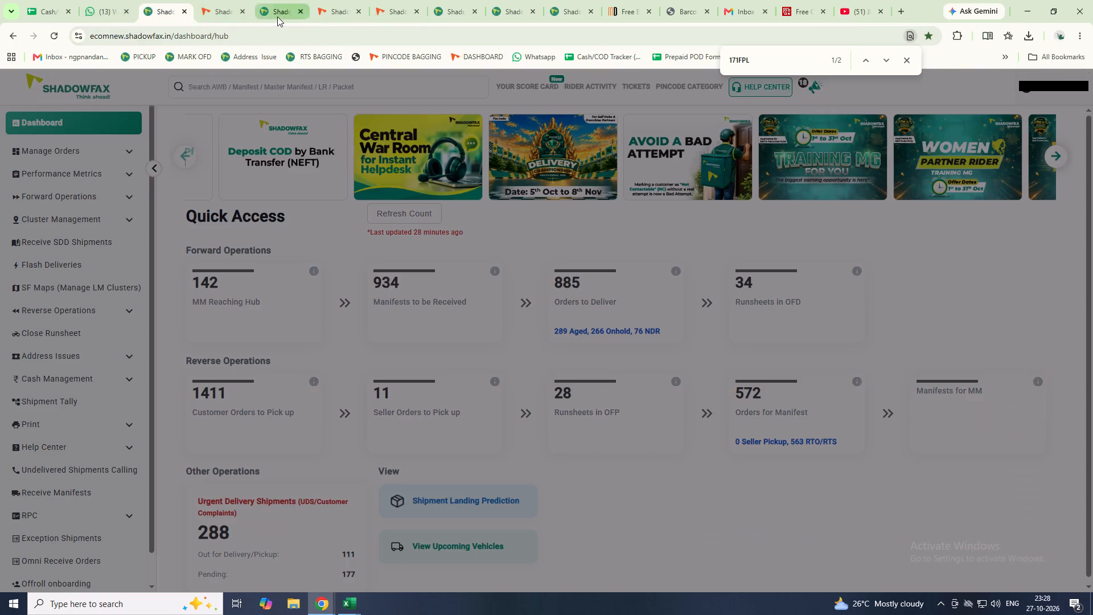
{"action": "left_click", "coordinate": [277, 17]}
{"action": "left_click", "coordinate": [398, 176]}
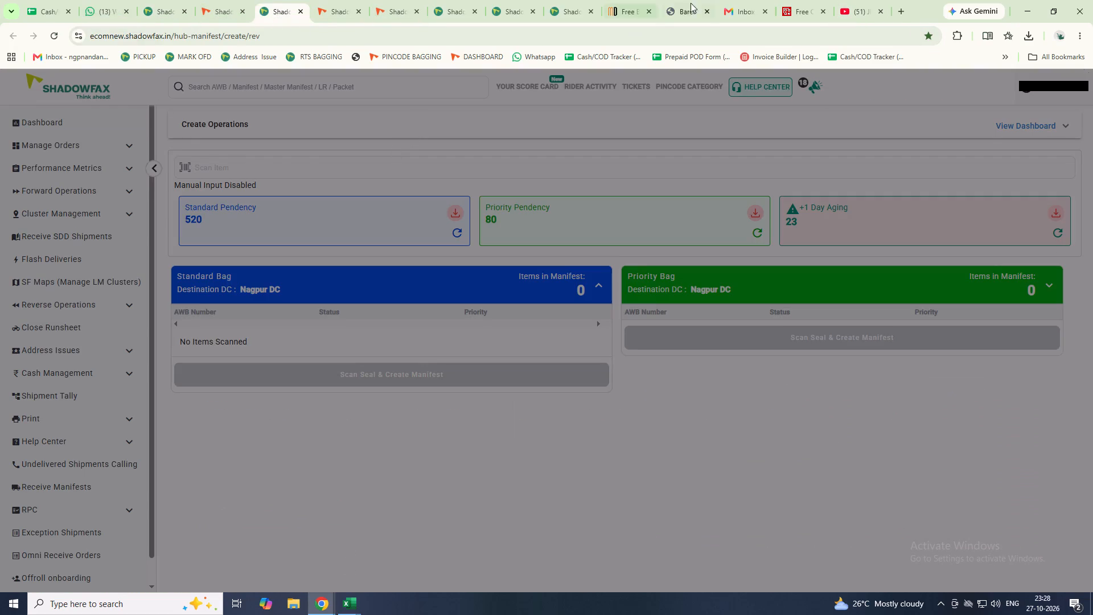
{"action": "left_click", "coordinate": [593, 11]}
{"action": "double_click", "coordinate": [593, 11]}
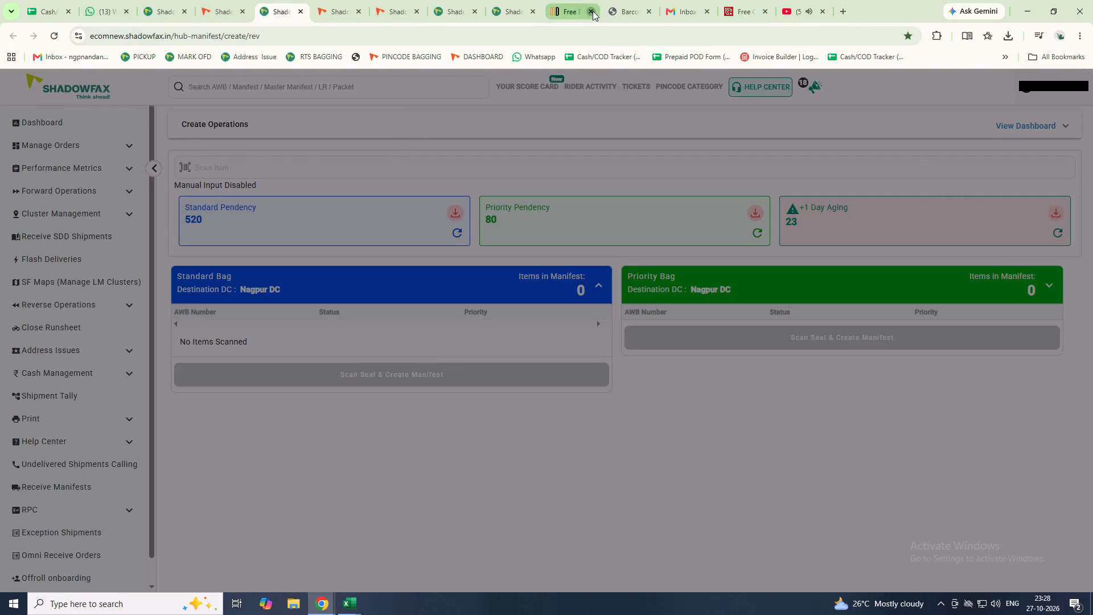
{"action": "left_click", "coordinate": [593, 11]}
{"action": "left_click", "coordinate": [593, 11]}
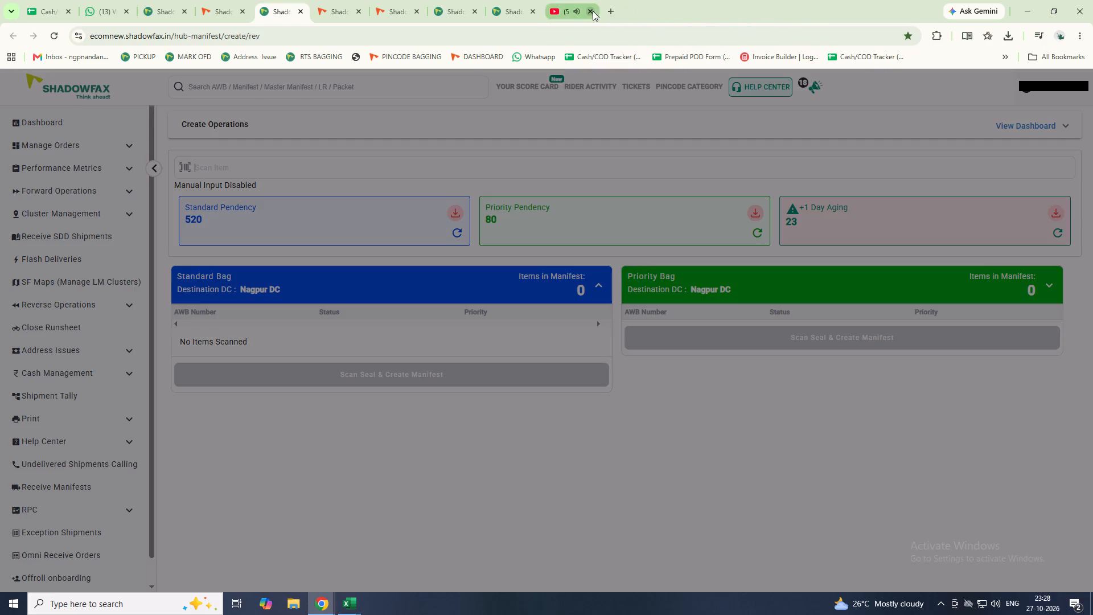
{"action": "left_click", "coordinate": [528, 11]}
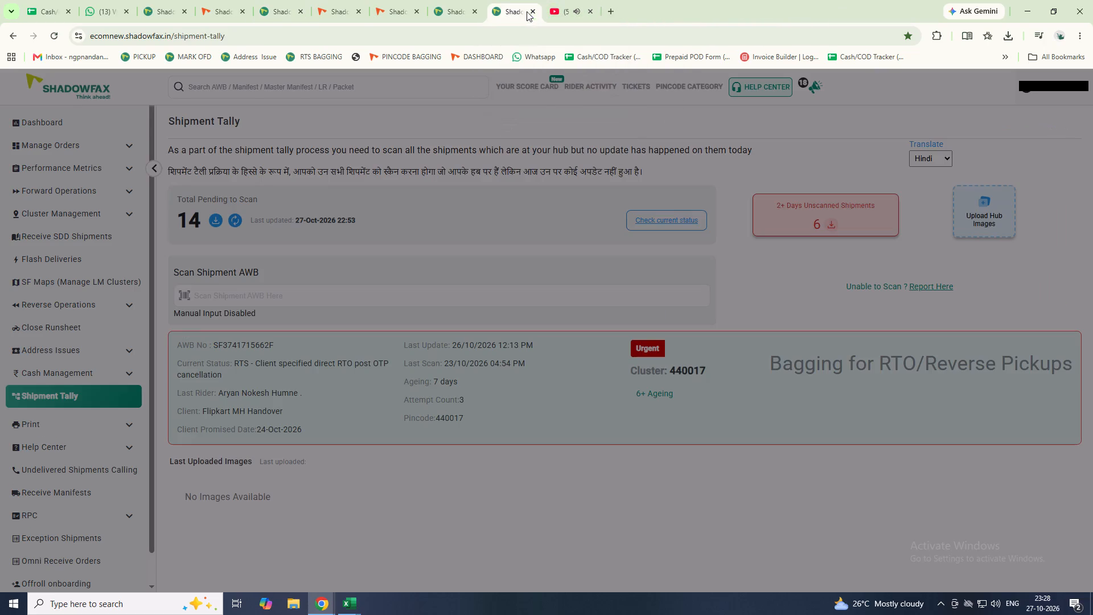
{"action": "left_click", "coordinate": [355, 11]}
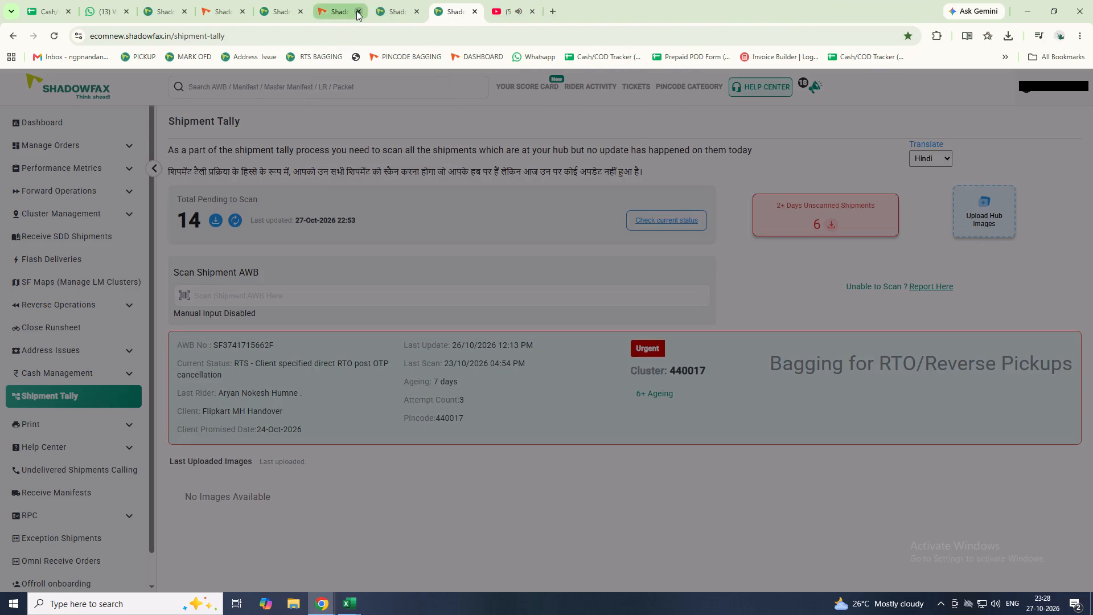
{"action": "left_click", "coordinate": [356, 11]}
{"action": "left_click", "coordinate": [356, 11]}
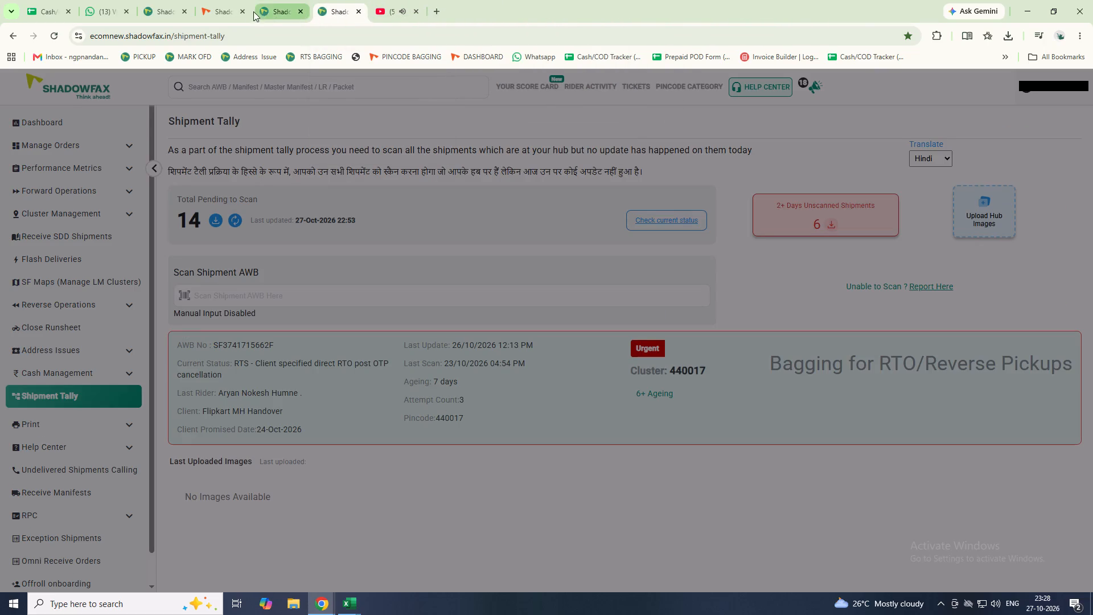
{"action": "left_click", "coordinate": [265, 11]}
{"action": "left_click", "coordinate": [390, 162]}
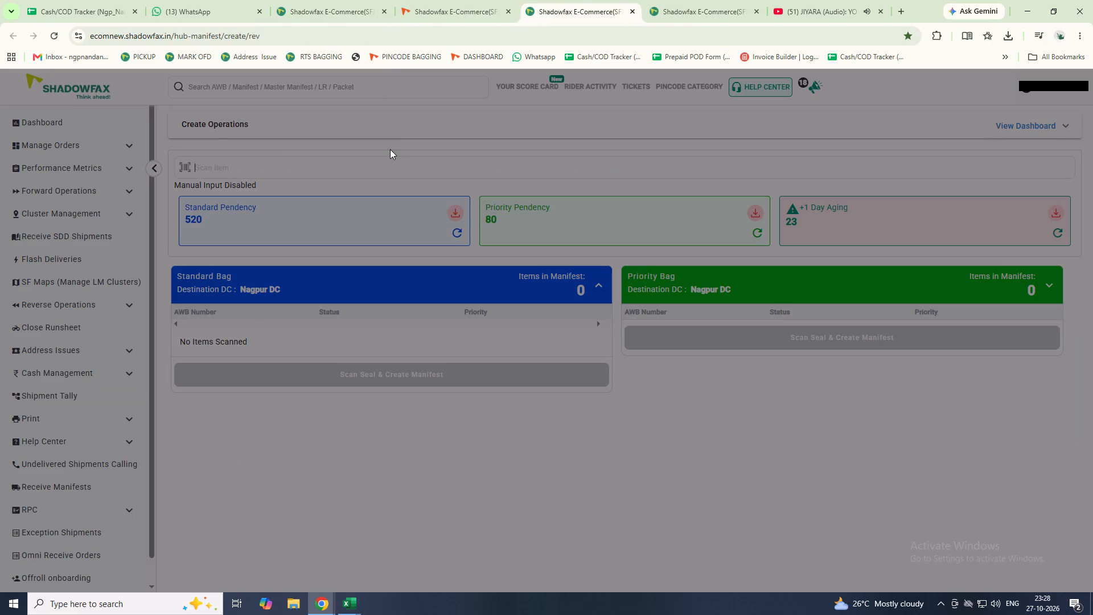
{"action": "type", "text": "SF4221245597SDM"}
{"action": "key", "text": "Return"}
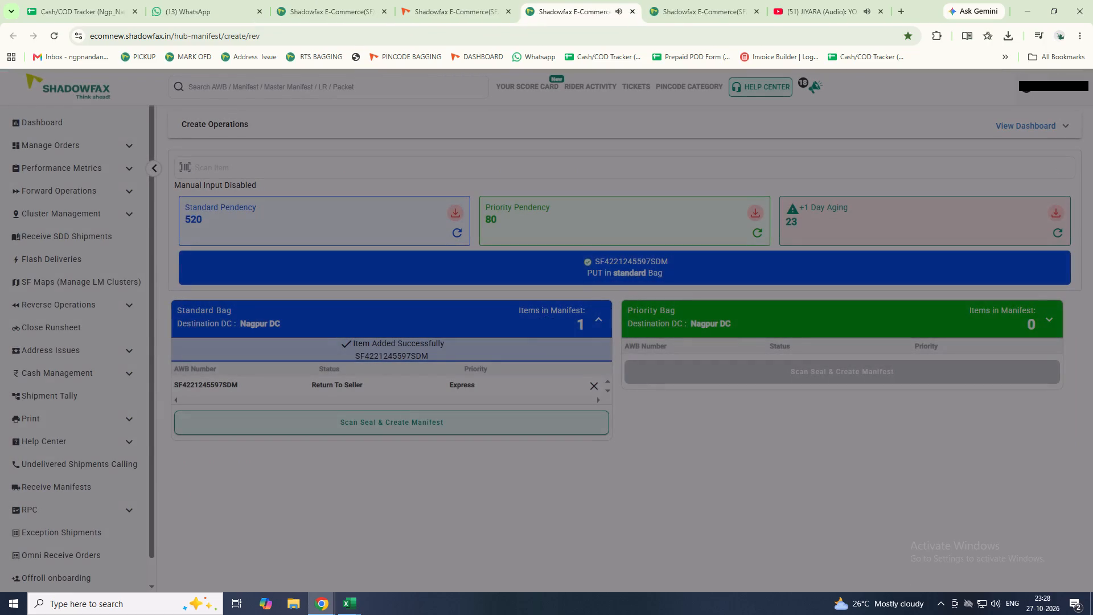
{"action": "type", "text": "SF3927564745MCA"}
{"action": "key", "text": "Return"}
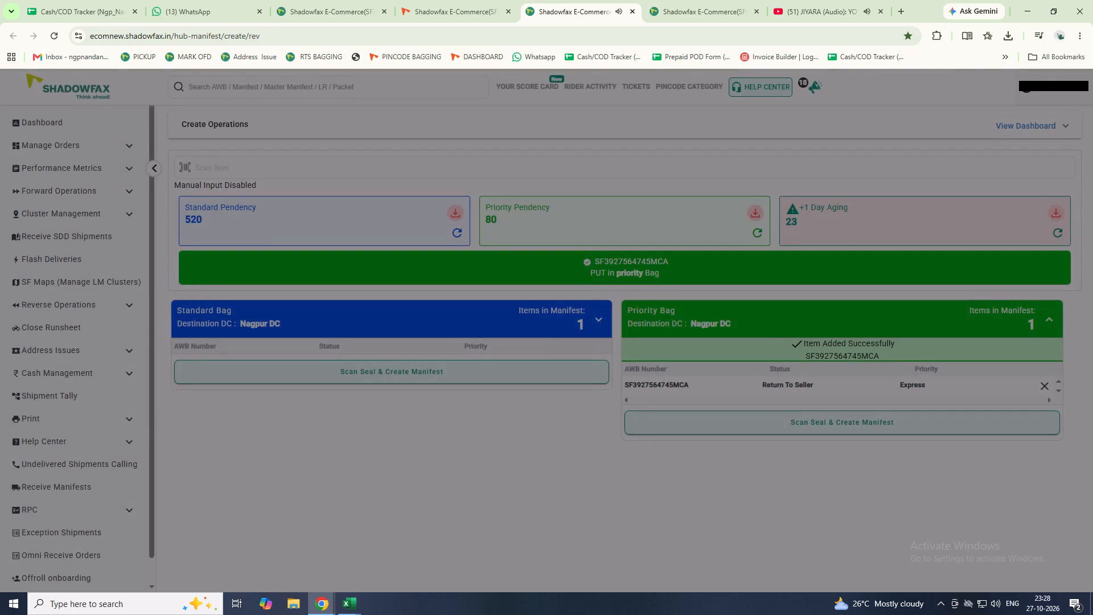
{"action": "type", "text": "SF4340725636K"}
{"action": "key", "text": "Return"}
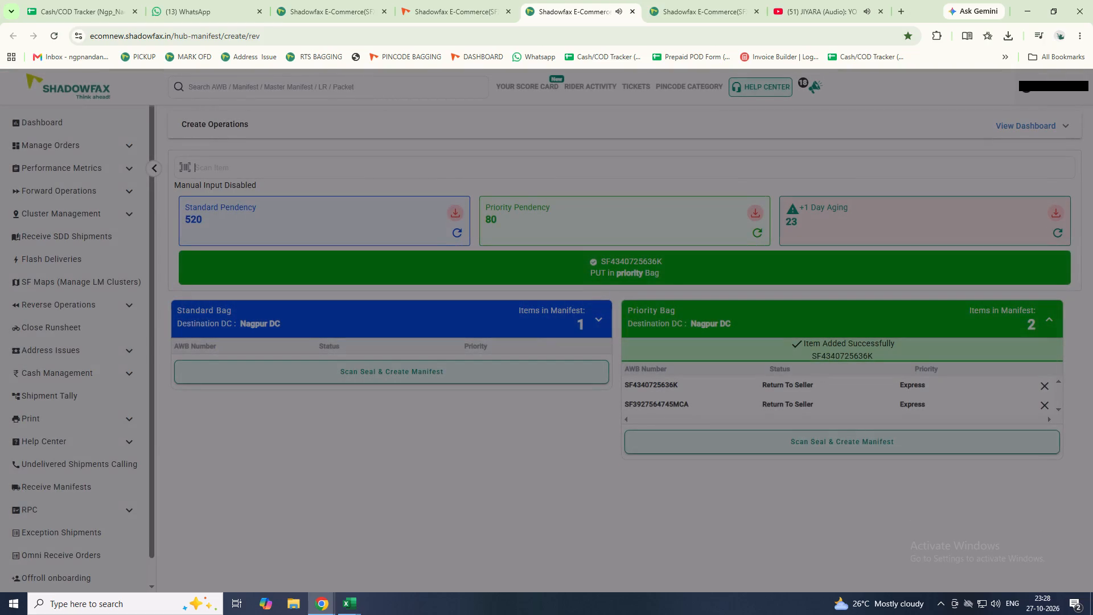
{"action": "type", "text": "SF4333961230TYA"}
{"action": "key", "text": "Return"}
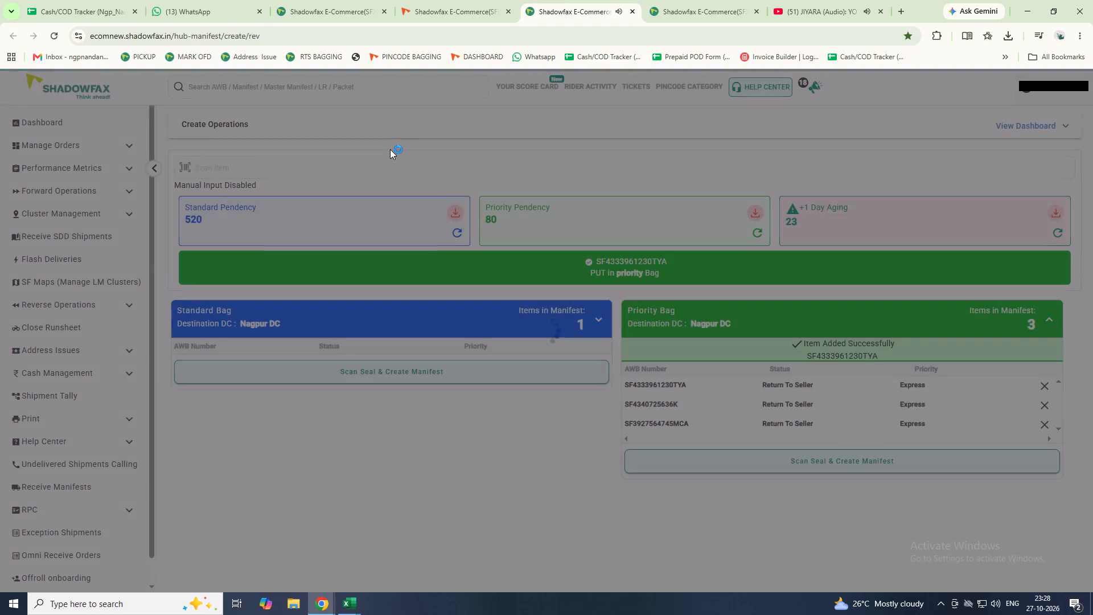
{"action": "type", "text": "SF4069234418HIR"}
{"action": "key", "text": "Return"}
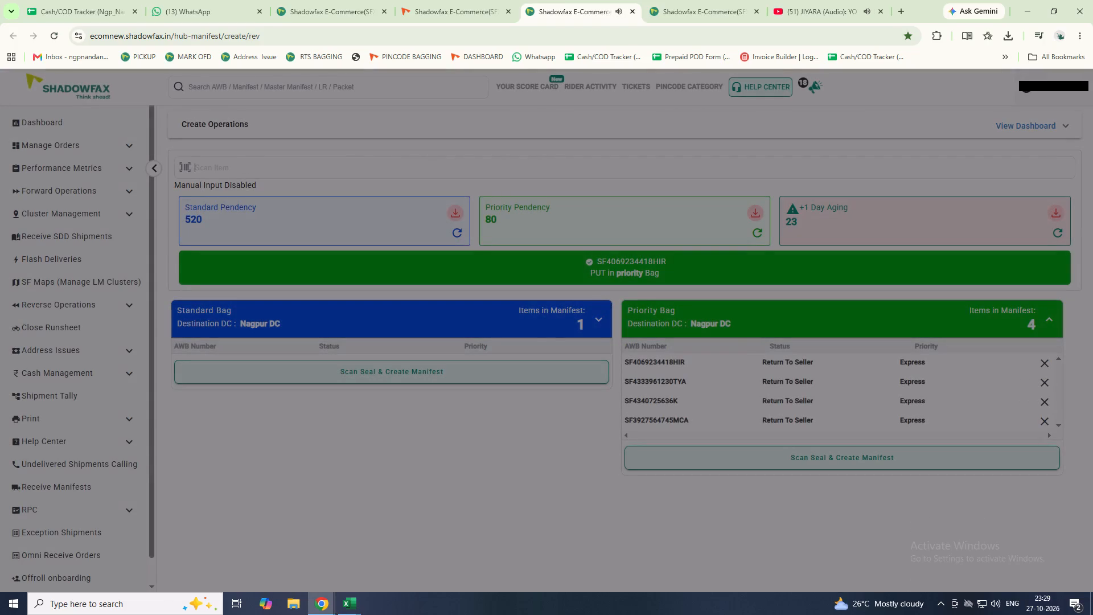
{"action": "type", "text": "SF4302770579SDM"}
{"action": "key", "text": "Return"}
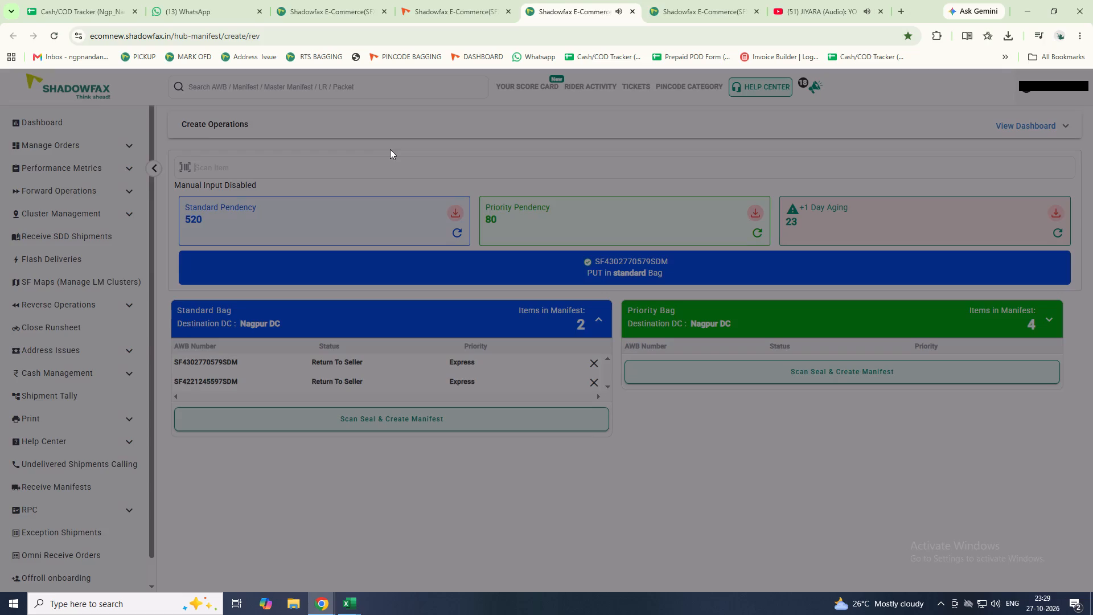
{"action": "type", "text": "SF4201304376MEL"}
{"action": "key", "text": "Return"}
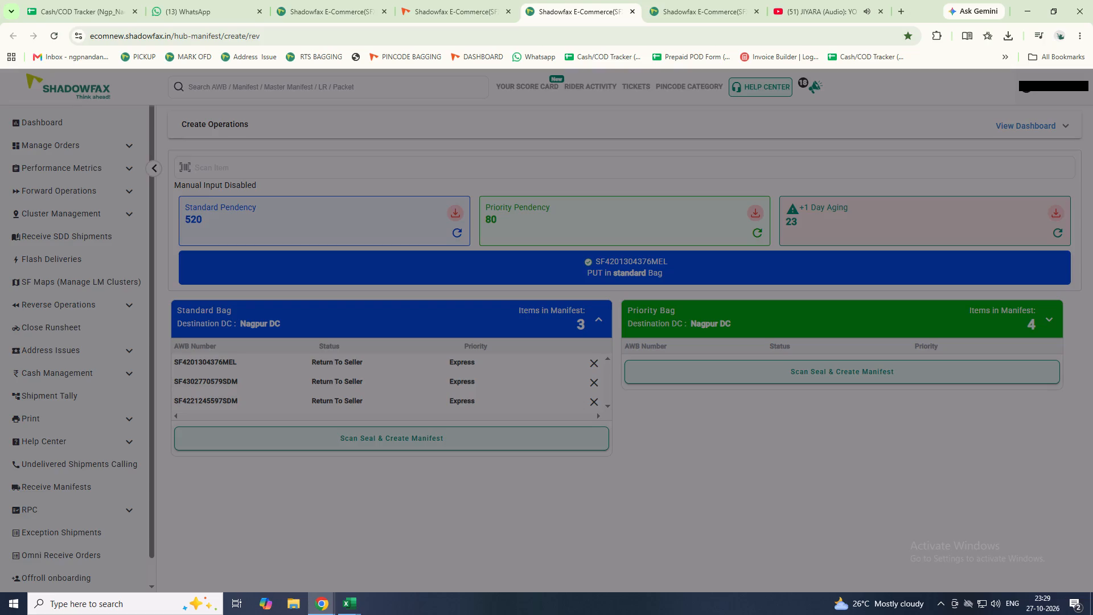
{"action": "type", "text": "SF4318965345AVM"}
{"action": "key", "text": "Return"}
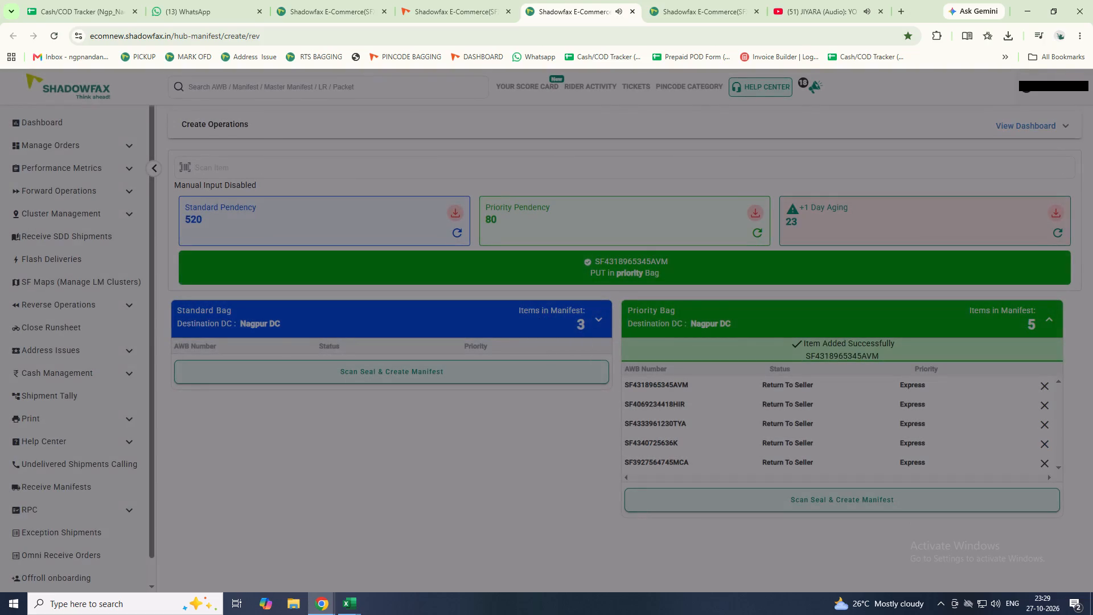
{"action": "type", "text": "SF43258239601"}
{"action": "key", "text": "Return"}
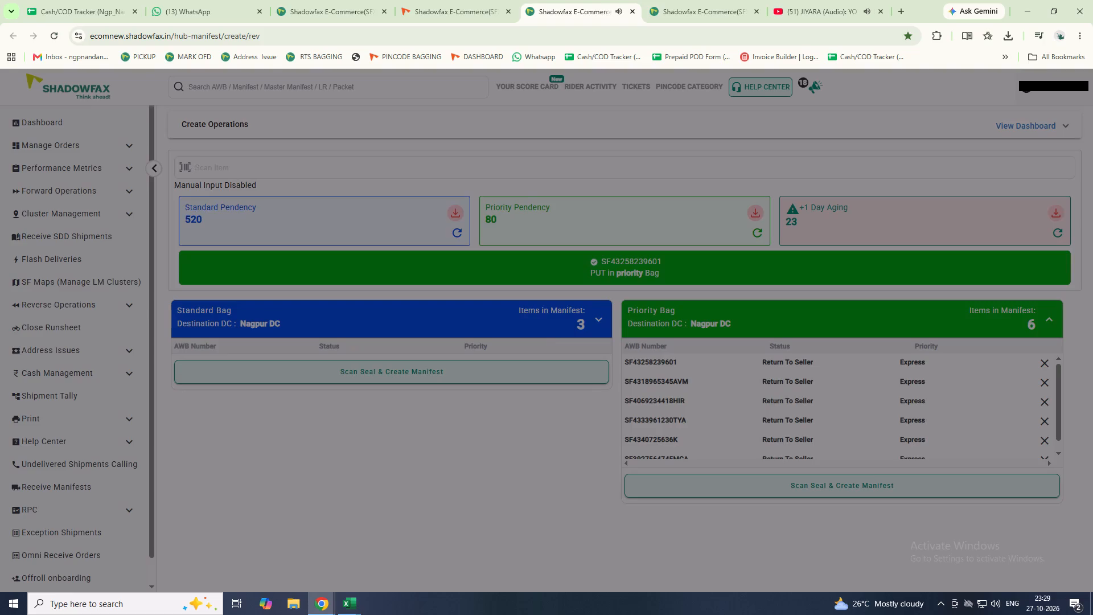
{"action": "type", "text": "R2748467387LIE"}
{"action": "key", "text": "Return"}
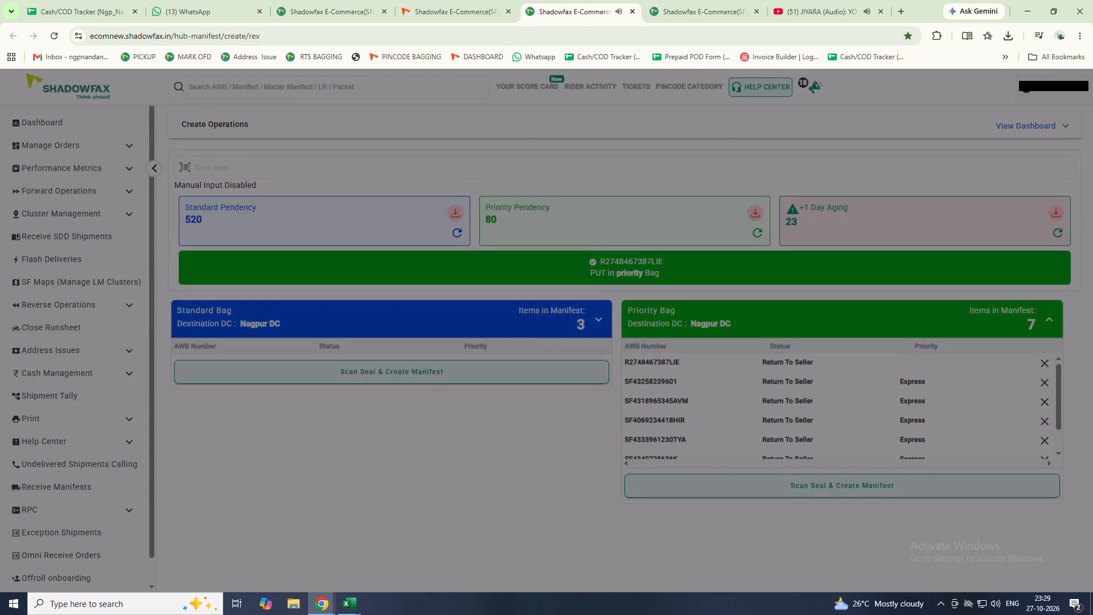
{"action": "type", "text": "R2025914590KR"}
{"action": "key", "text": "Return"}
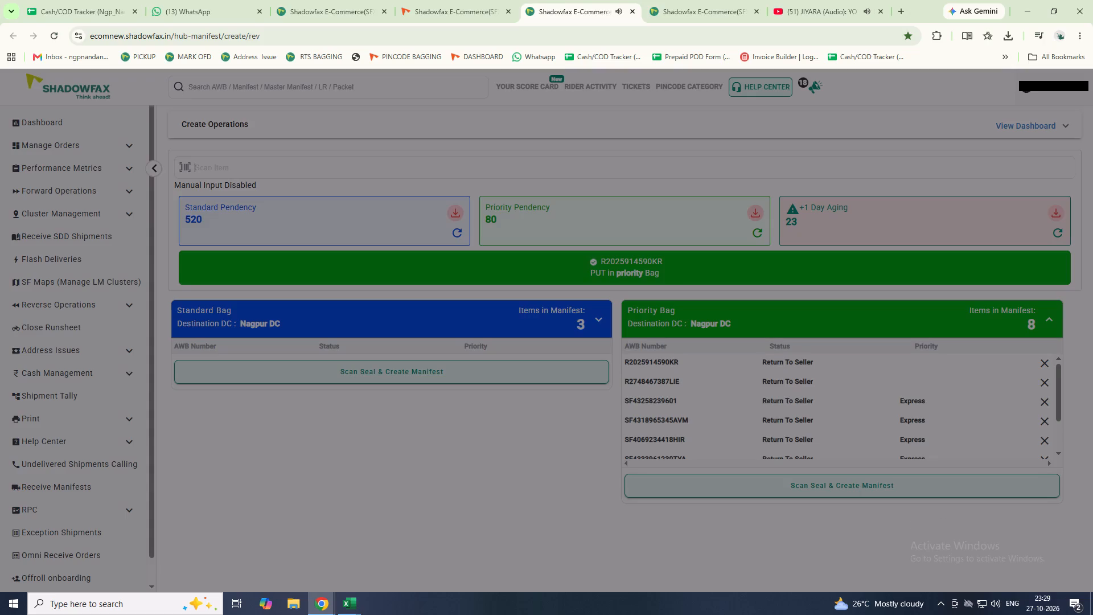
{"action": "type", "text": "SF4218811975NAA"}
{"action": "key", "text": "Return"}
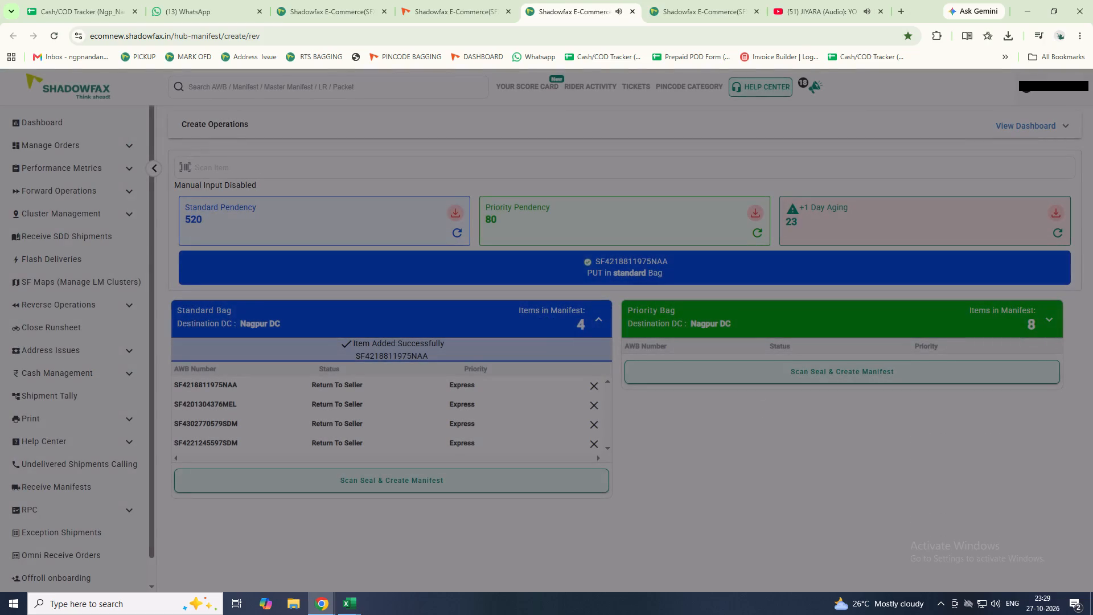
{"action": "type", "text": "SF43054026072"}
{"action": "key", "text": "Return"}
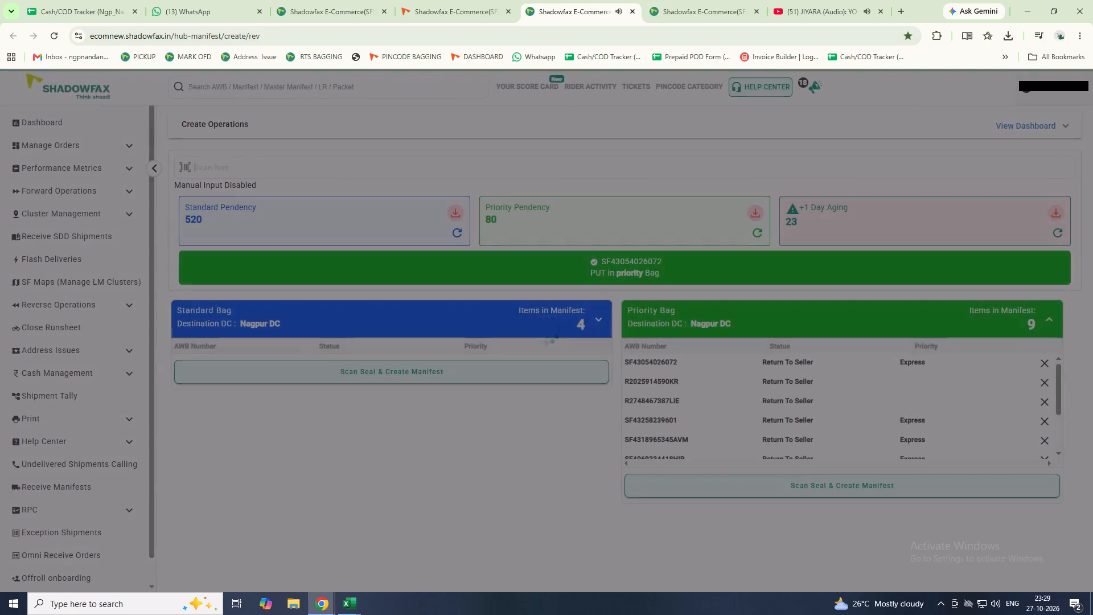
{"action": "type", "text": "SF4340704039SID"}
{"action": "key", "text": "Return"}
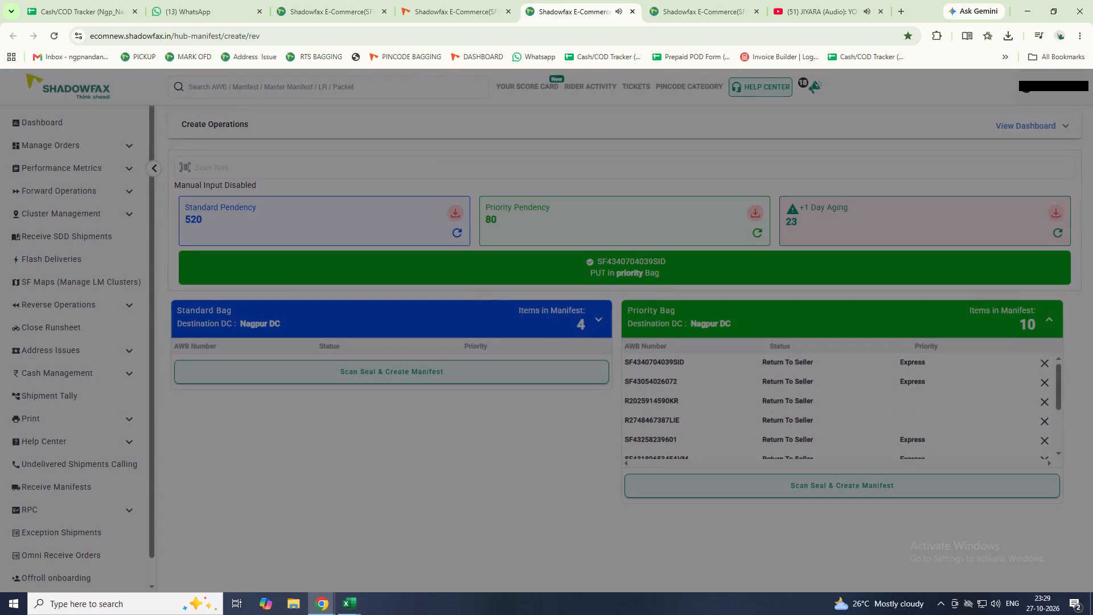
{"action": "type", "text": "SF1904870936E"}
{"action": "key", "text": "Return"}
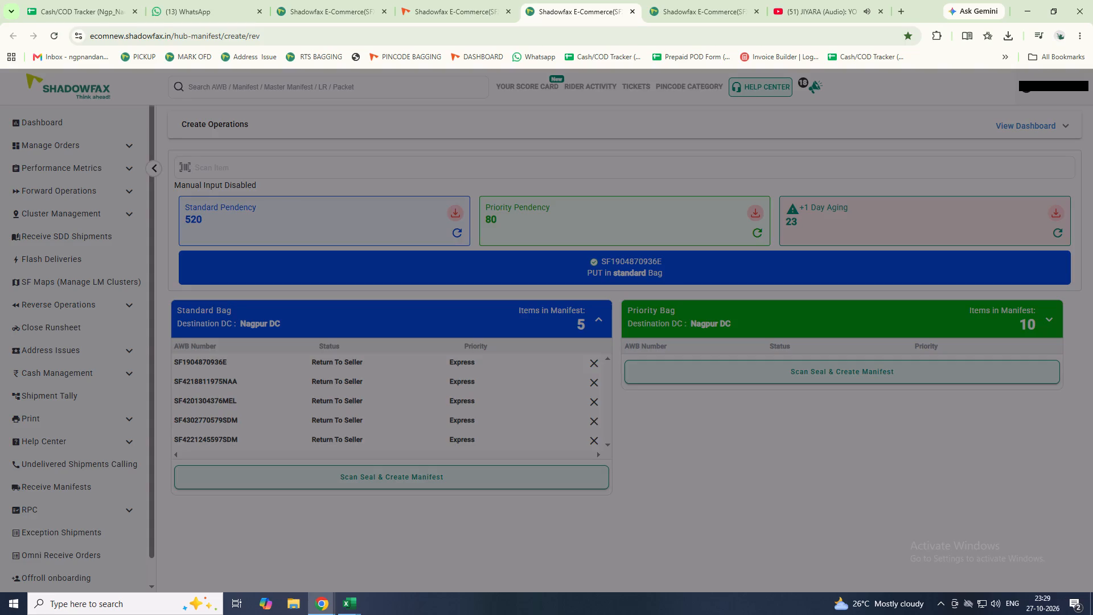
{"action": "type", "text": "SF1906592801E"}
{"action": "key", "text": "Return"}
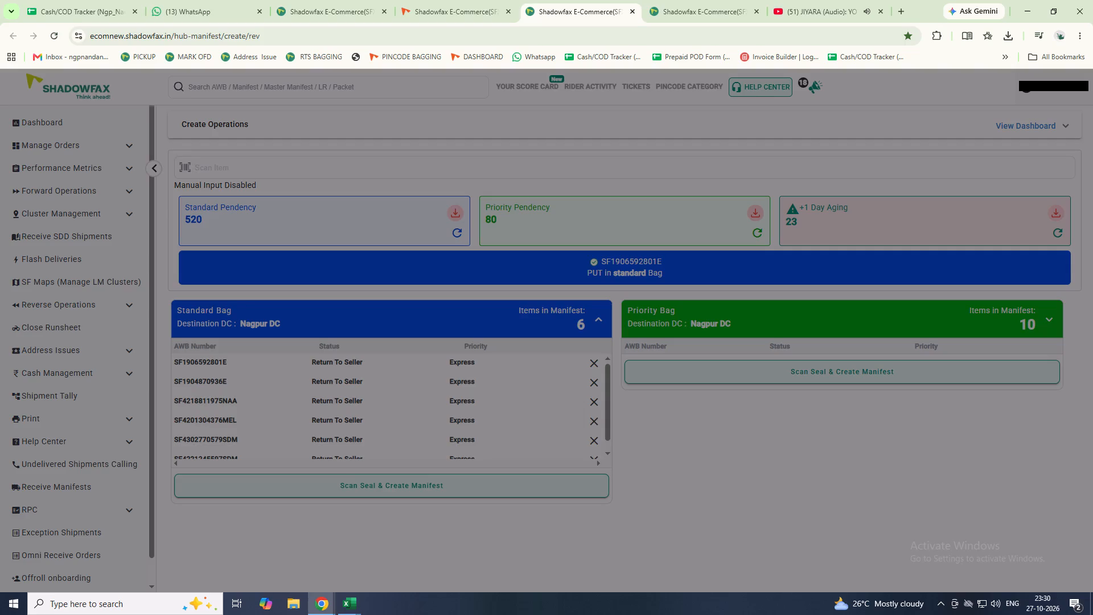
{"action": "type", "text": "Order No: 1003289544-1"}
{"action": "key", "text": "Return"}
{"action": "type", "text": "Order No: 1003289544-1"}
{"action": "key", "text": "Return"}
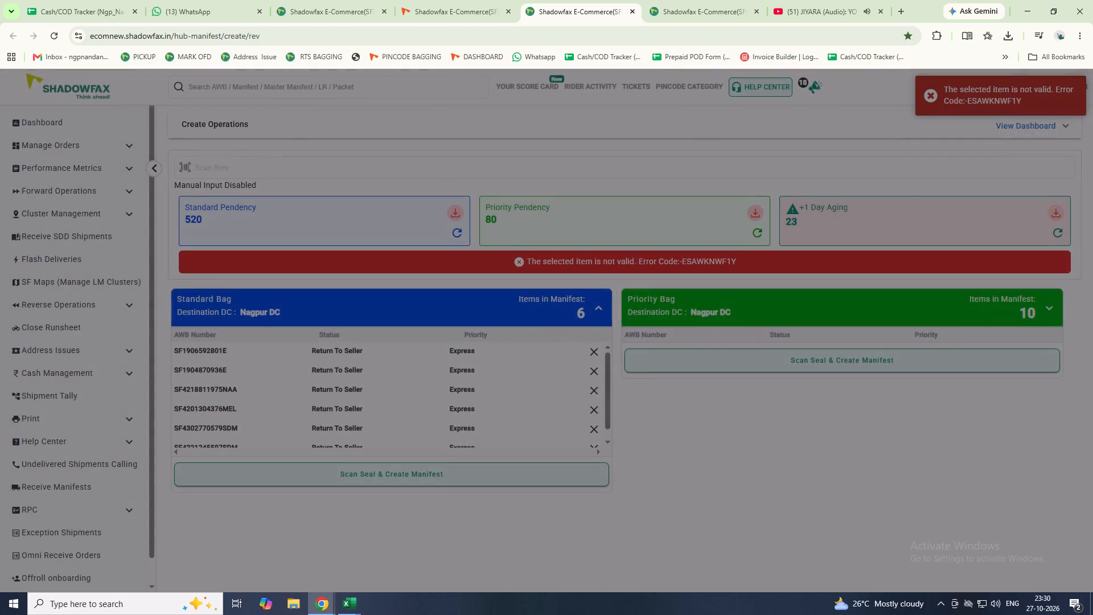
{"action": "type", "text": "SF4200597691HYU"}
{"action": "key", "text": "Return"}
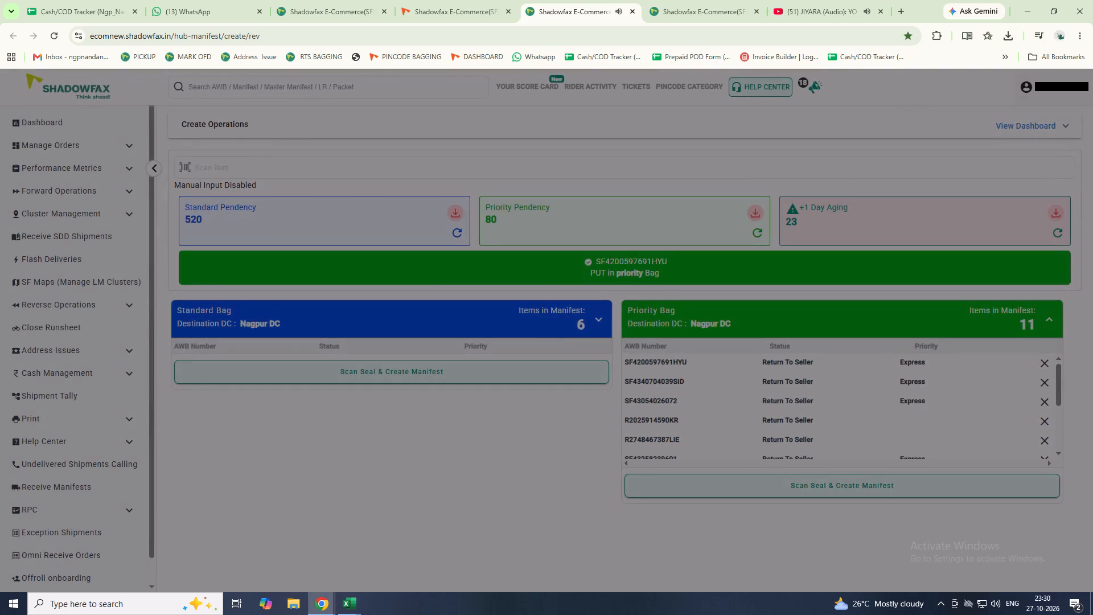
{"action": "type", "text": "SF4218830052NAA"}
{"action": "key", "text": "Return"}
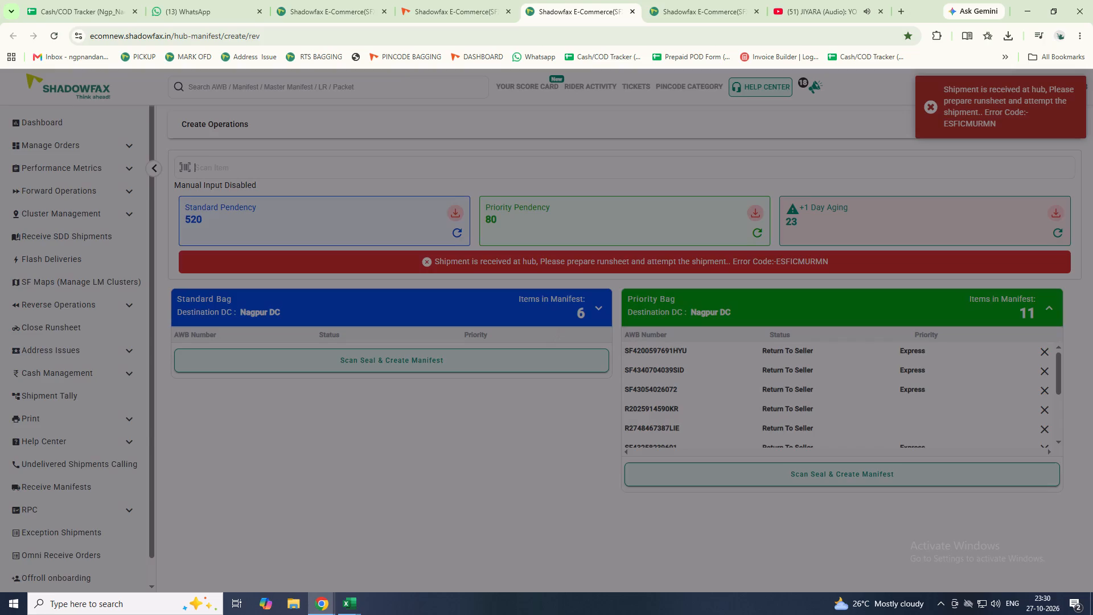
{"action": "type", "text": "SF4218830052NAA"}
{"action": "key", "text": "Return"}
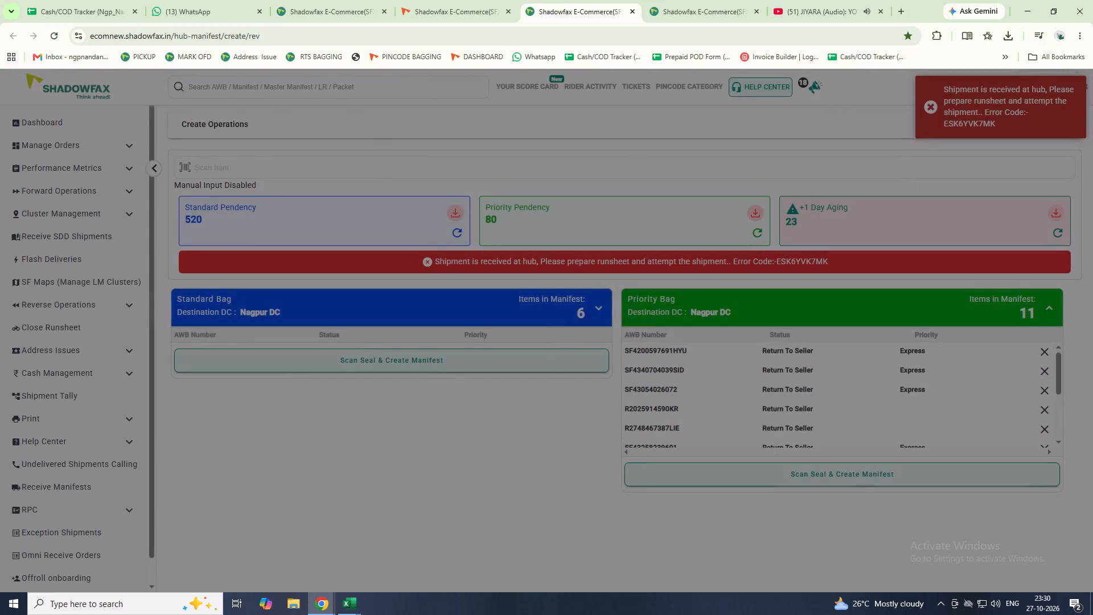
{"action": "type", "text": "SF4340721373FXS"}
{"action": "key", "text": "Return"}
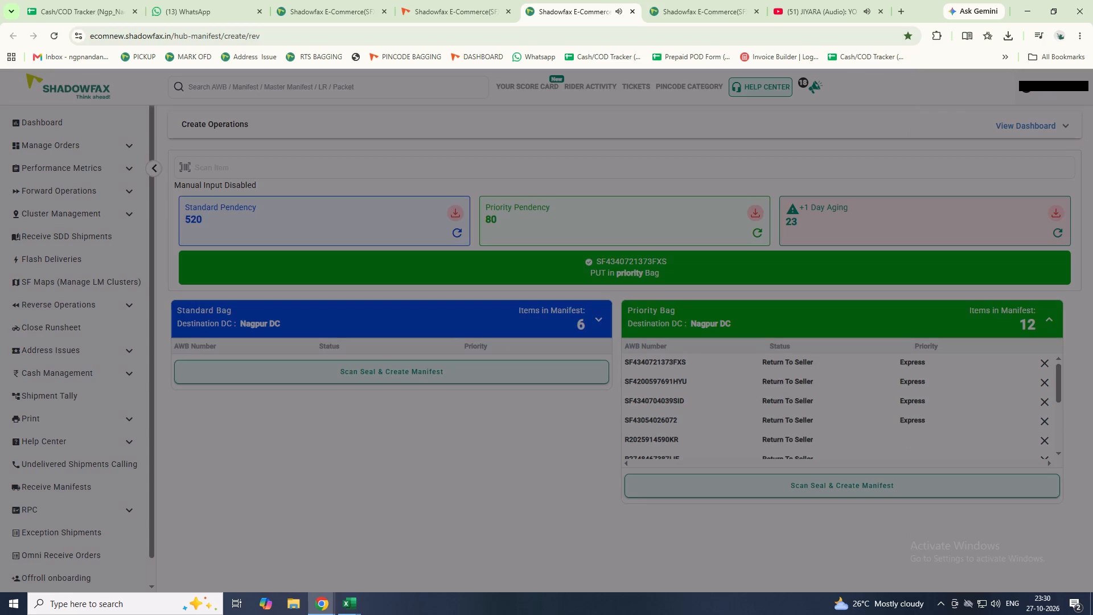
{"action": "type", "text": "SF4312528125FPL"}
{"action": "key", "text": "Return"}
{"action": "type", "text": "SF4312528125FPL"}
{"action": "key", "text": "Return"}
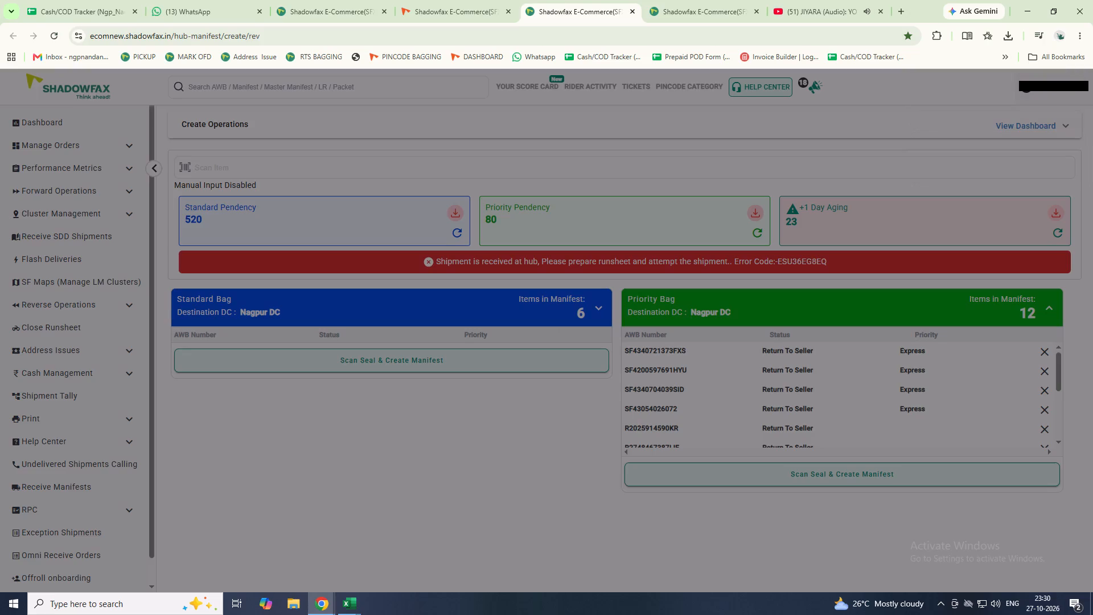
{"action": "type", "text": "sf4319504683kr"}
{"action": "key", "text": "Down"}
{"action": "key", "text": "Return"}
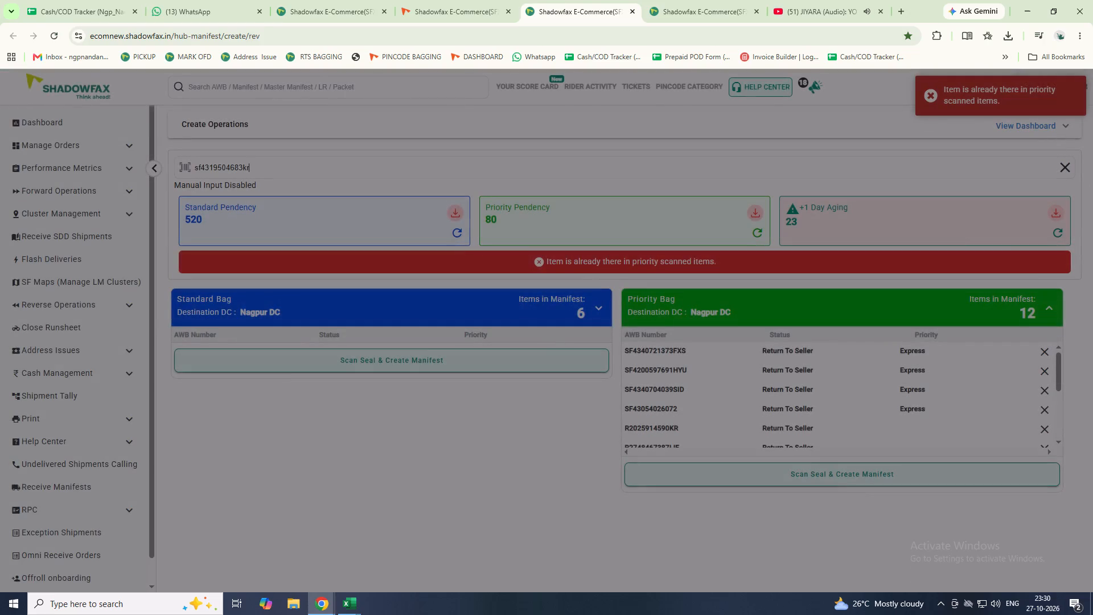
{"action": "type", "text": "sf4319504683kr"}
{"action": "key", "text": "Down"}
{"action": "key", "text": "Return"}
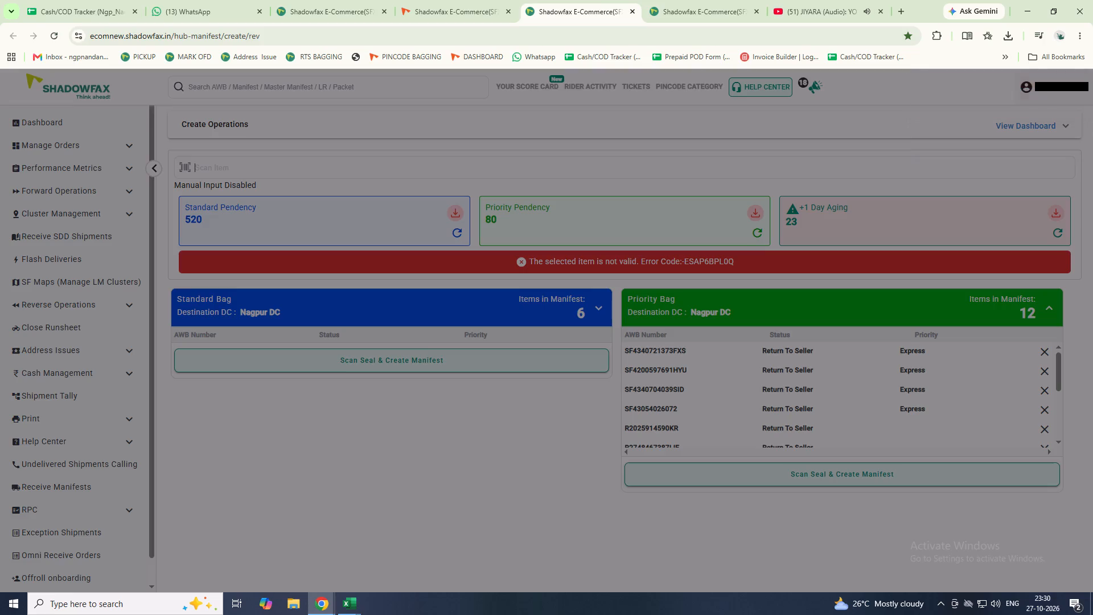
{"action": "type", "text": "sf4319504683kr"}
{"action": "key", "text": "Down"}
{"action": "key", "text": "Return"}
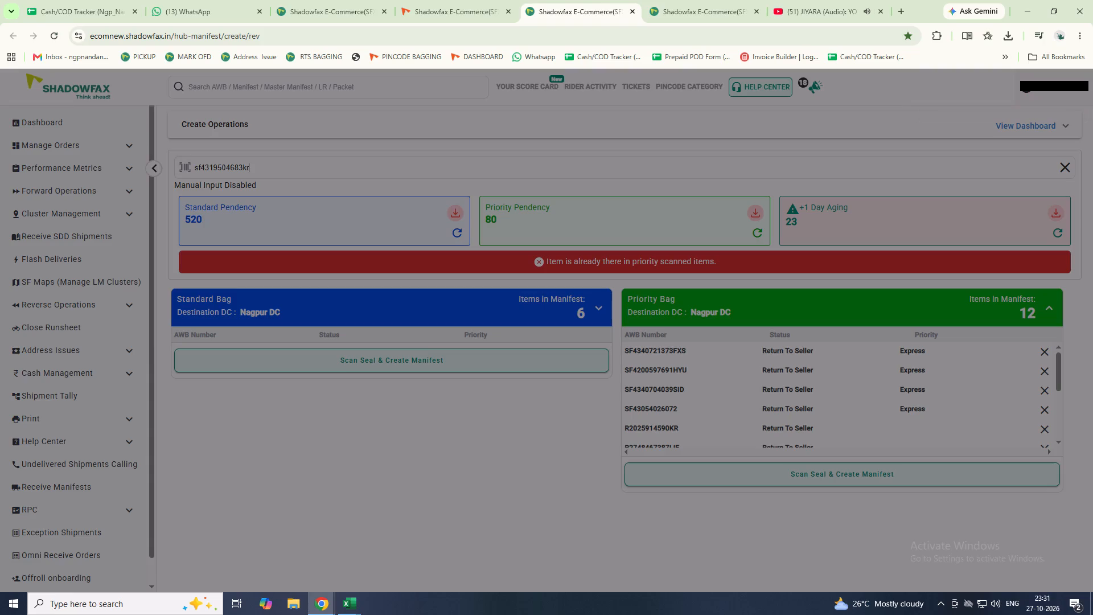
{"action": "scroll", "coordinate": [688, 380], "scroll_direction": "down", "scroll_amount": 1}
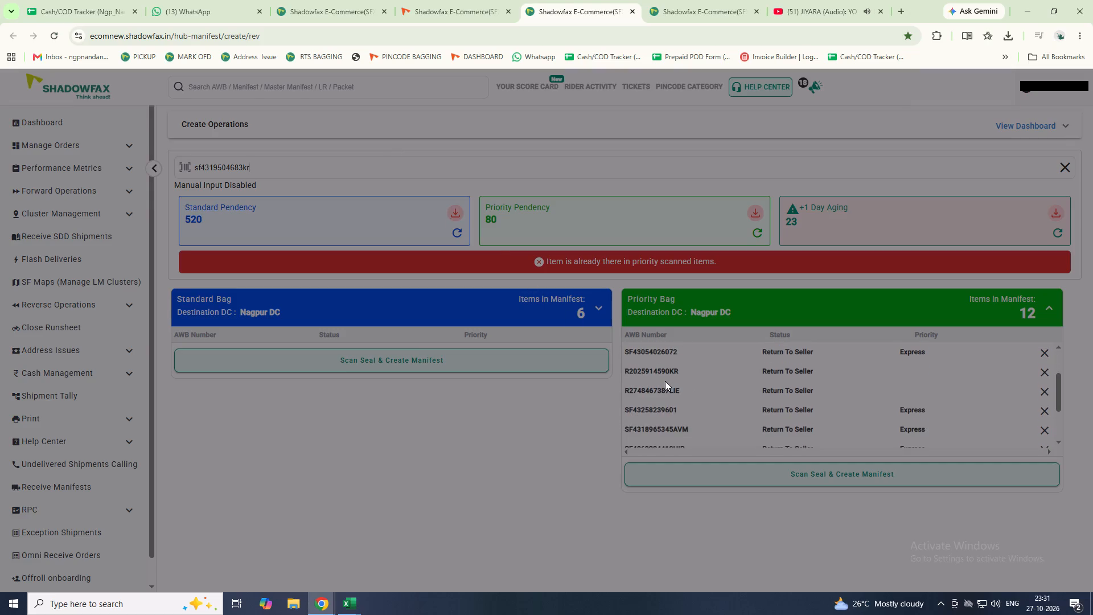
{"action": "scroll", "coordinate": [667, 382], "scroll_direction": "down", "scroll_amount": 1}
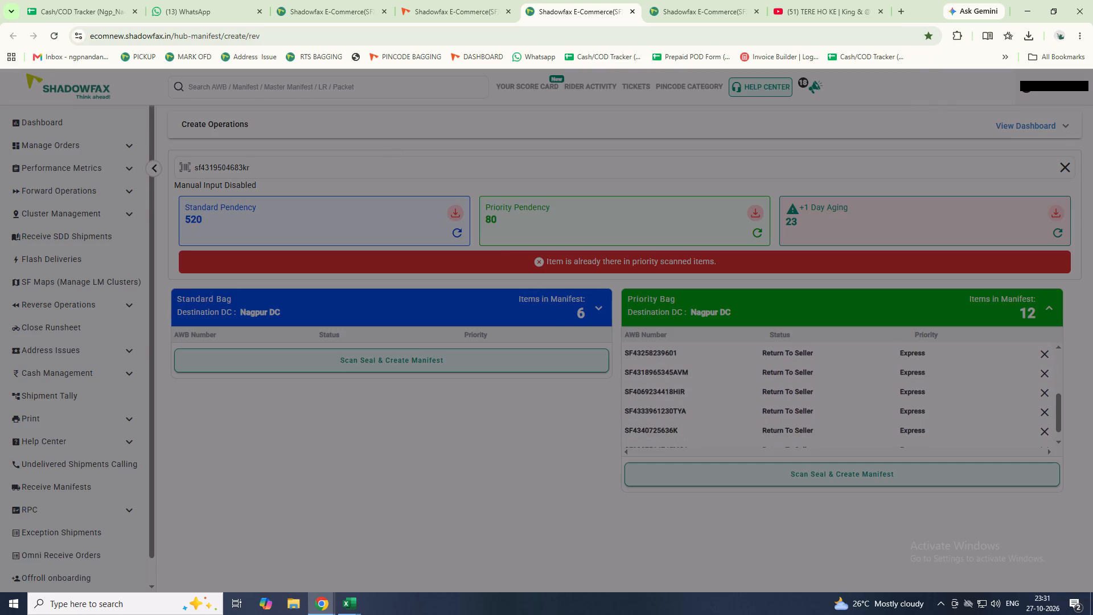
{"action": "scroll", "coordinate": [675, 392], "scroll_direction": "down", "scroll_amount": 3}
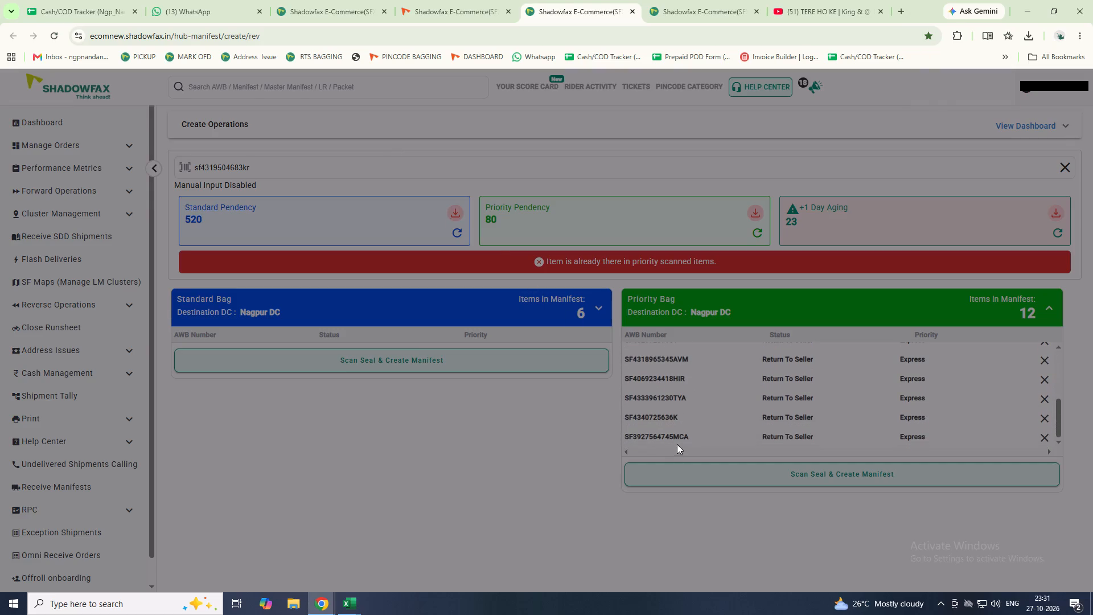
{"action": "scroll", "coordinate": [678, 425], "scroll_direction": "up", "scroll_amount": 1}
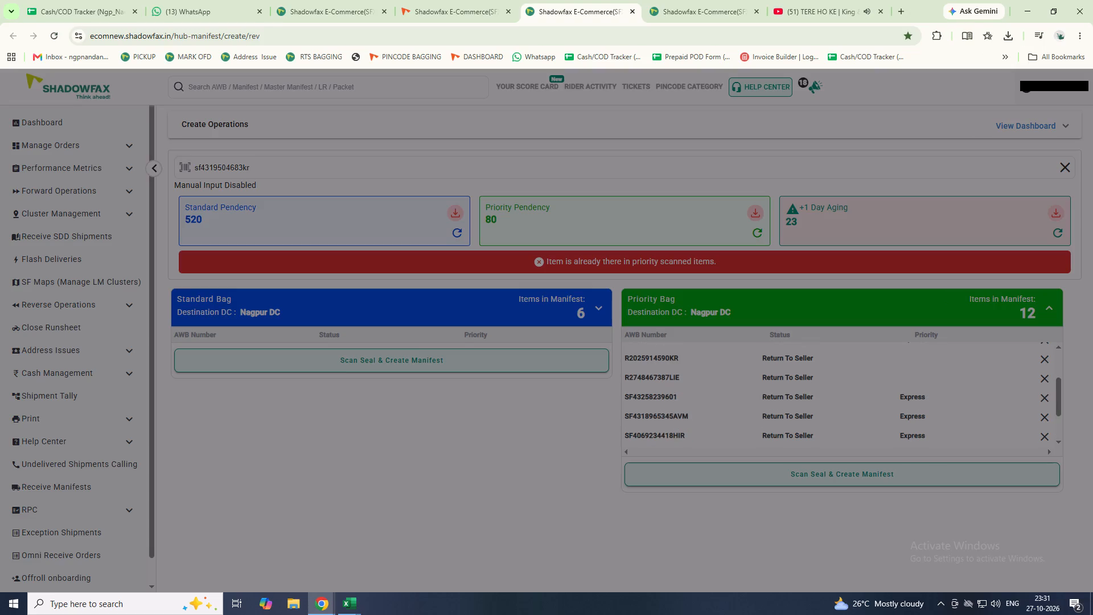
{"action": "scroll", "coordinate": [664, 373], "scroll_direction": "up", "scroll_amount": 1}
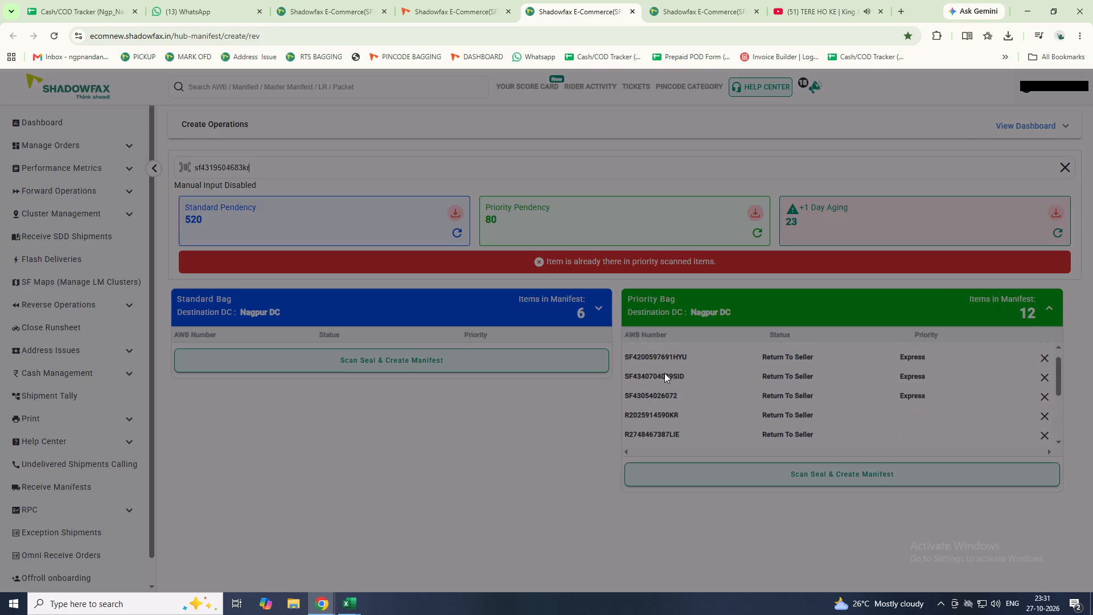
{"action": "scroll", "coordinate": [669, 380], "scroll_direction": "up", "scroll_amount": 2}
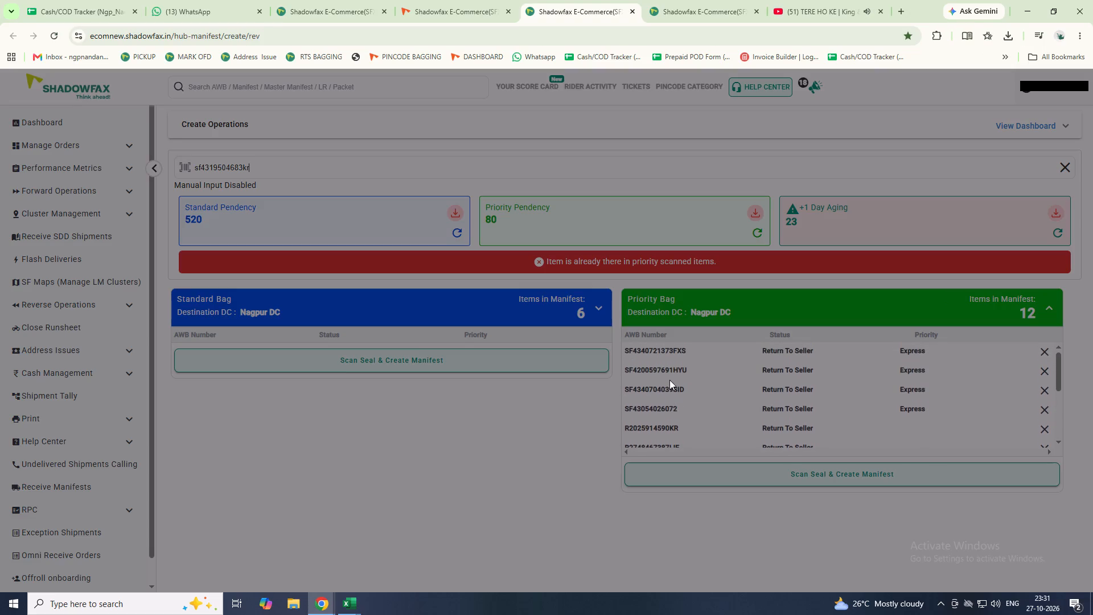
{"action": "scroll", "coordinate": [669, 380], "scroll_direction": "up", "scroll_amount": 1}
{"action": "left_click", "coordinate": [594, 311]}
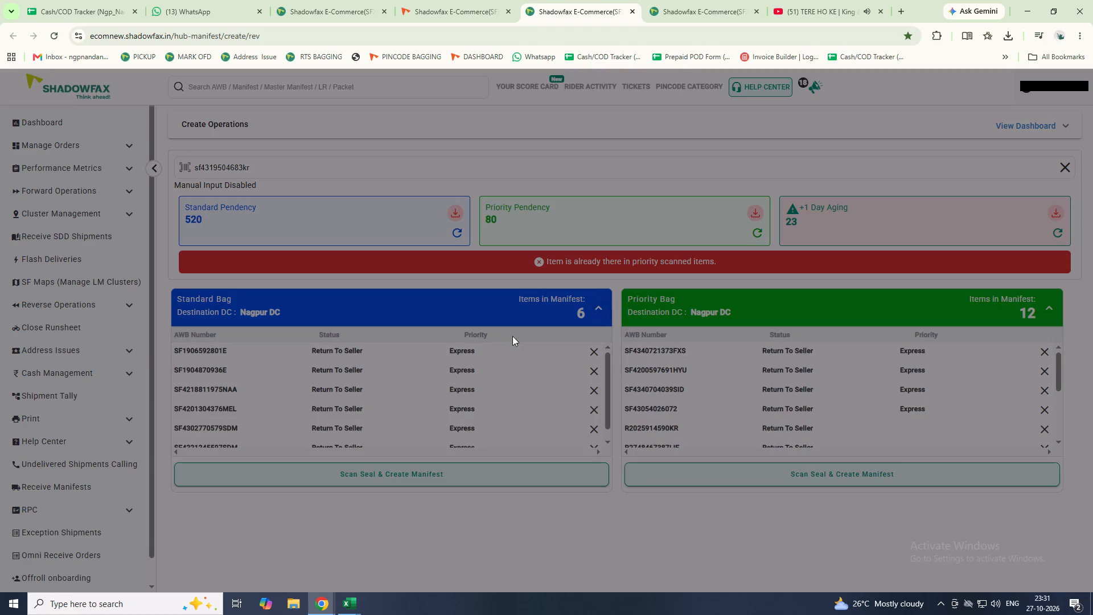
{"action": "scroll", "coordinate": [235, 380], "scroll_direction": "down", "scroll_amount": 5}
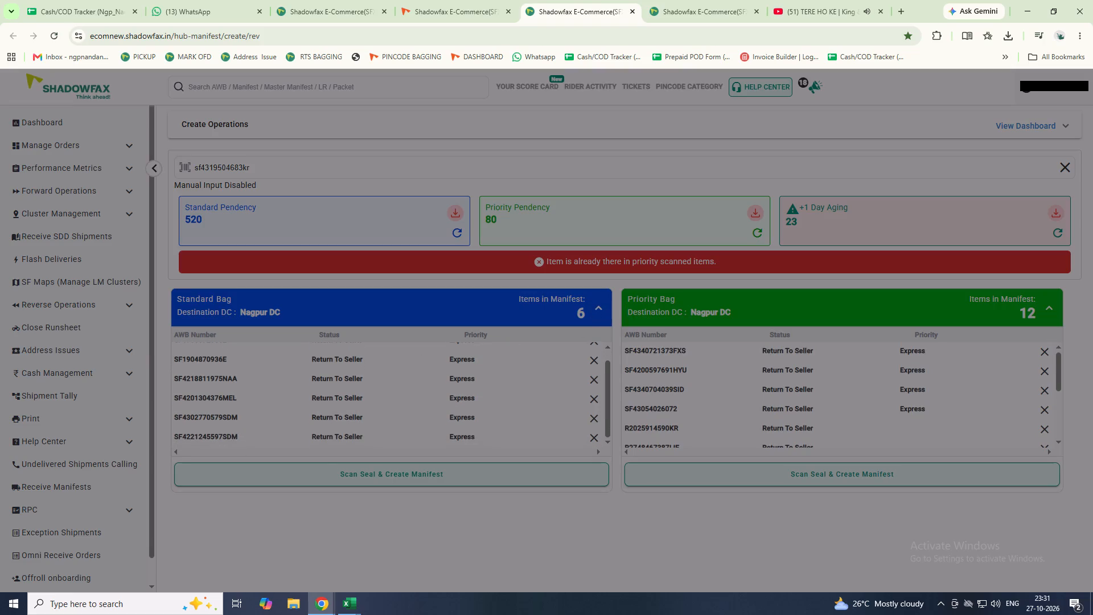
{"action": "scroll", "coordinate": [231, 415], "scroll_direction": "up", "scroll_amount": 3}
{"action": "left_click", "coordinate": [306, 11]}
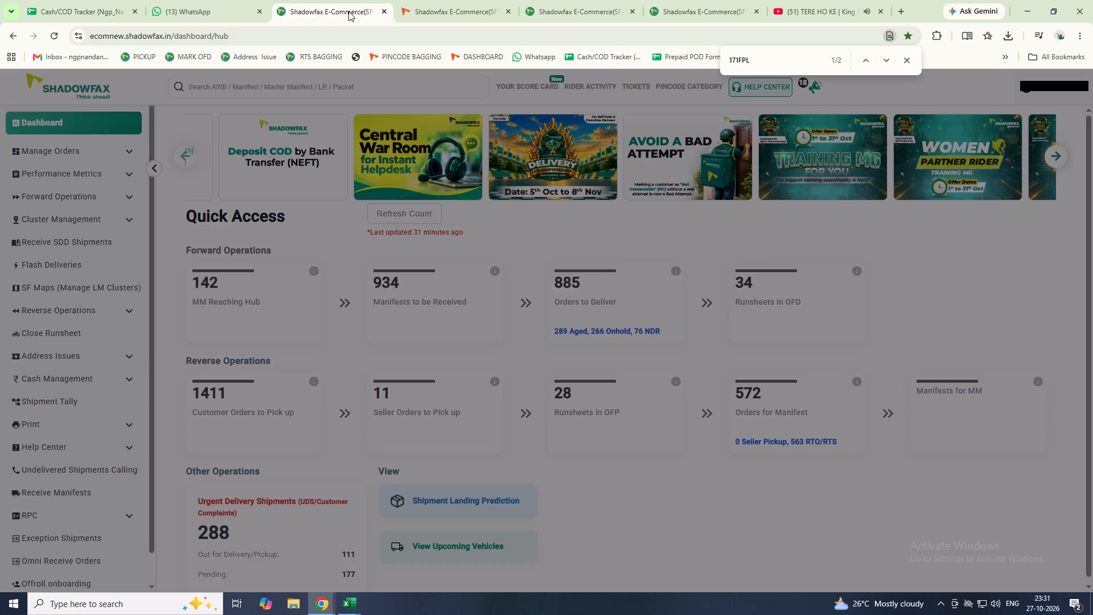
{"action": "left_click", "coordinate": [310, 86]}
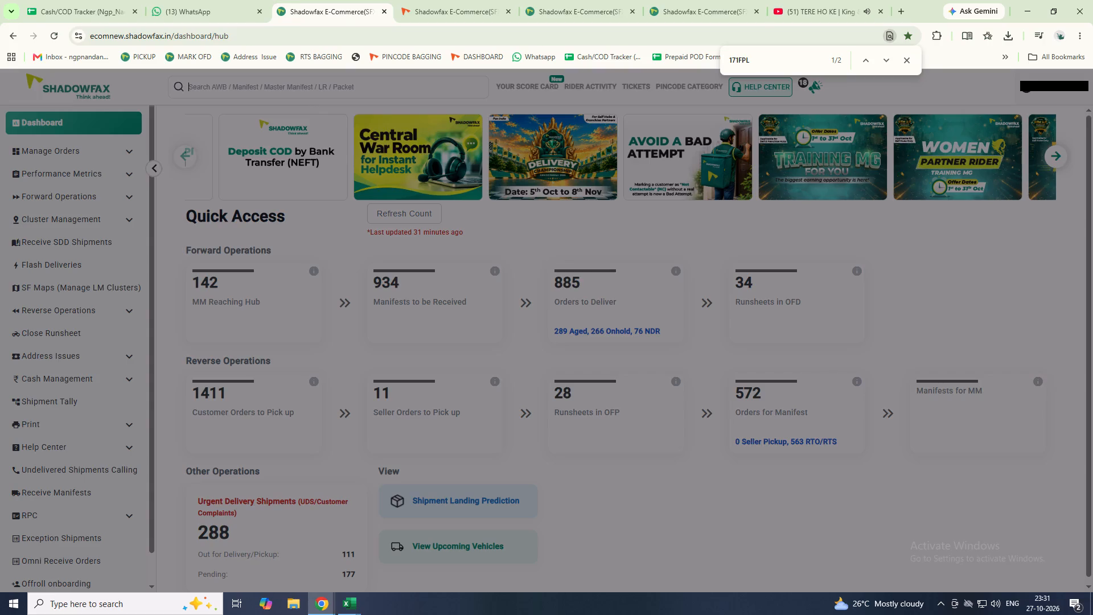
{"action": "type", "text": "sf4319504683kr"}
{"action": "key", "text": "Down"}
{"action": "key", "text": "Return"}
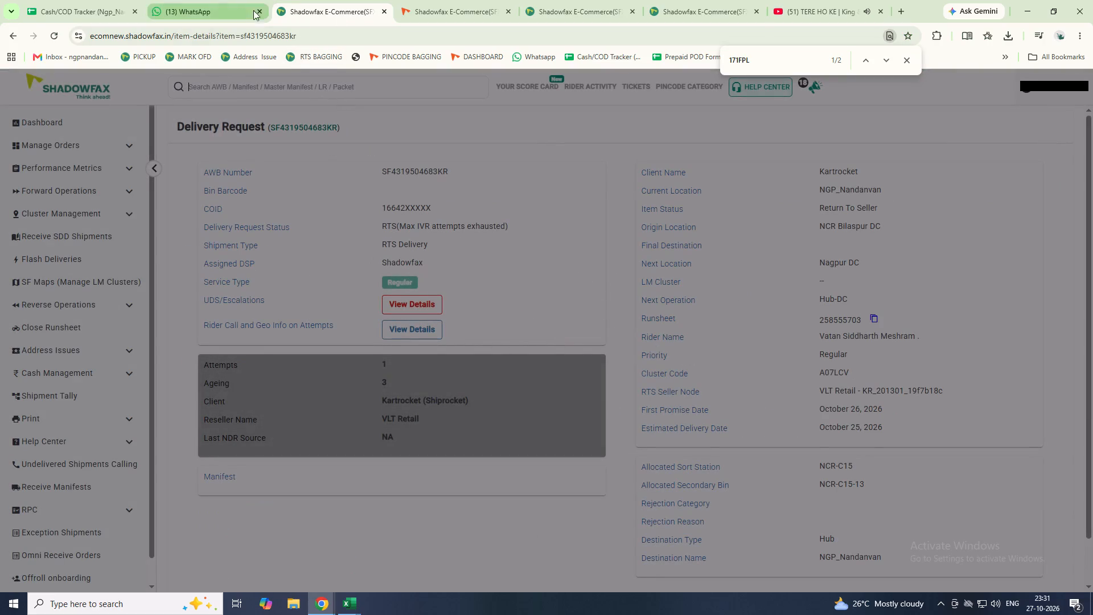
{"action": "left_click", "coordinate": [410, 9]}
{"action": "left_click", "coordinate": [552, 14]}
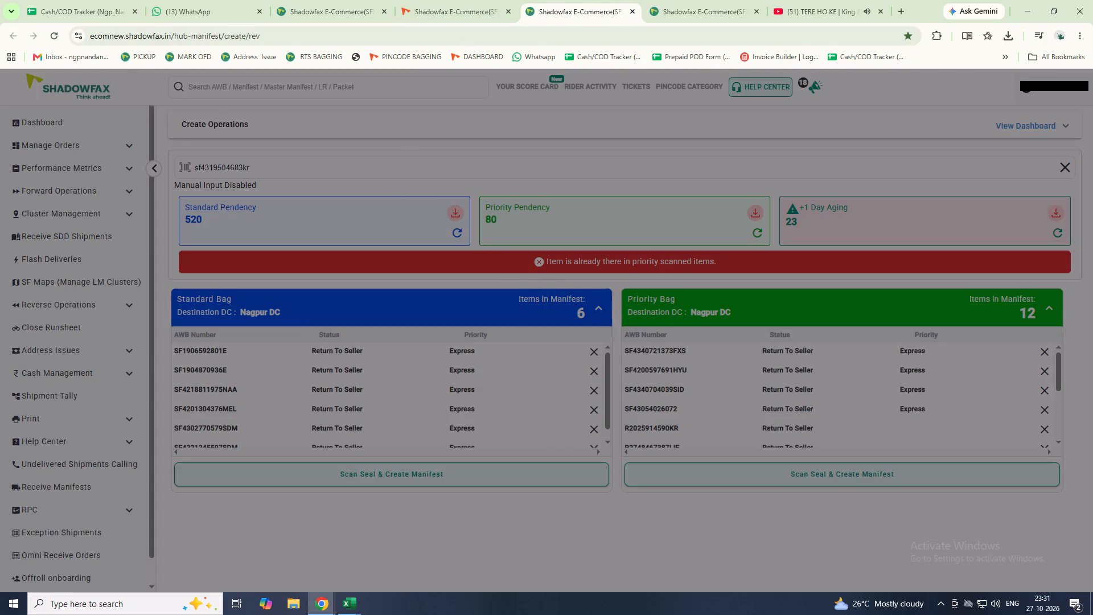
{"action": "scroll", "coordinate": [683, 375], "scroll_direction": "down", "scroll_amount": 1}
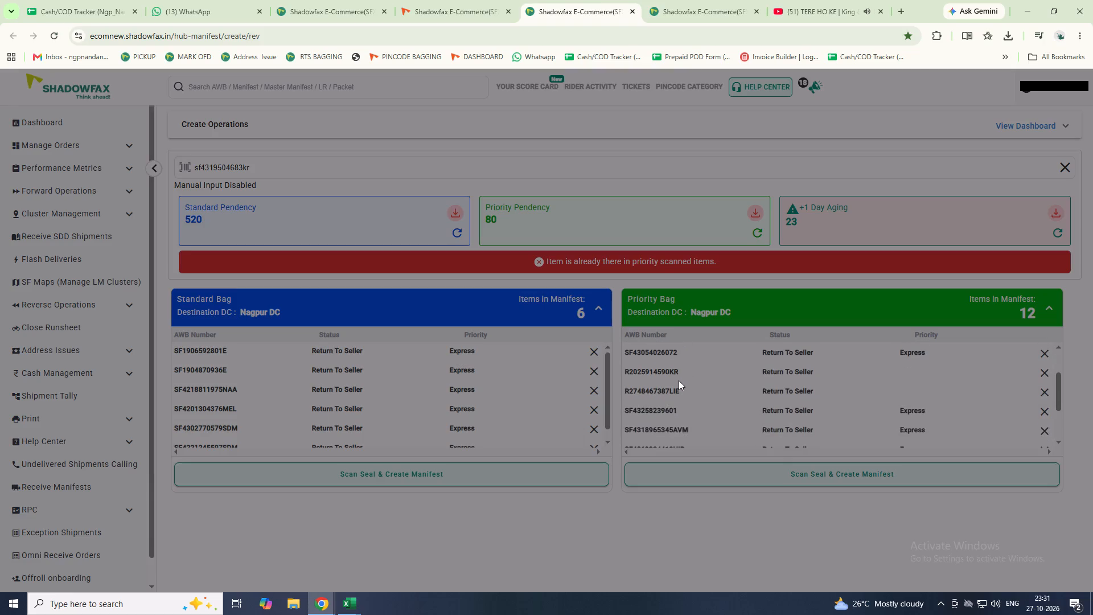
{"action": "scroll", "coordinate": [679, 382], "scroll_direction": "down", "scroll_amount": 1}
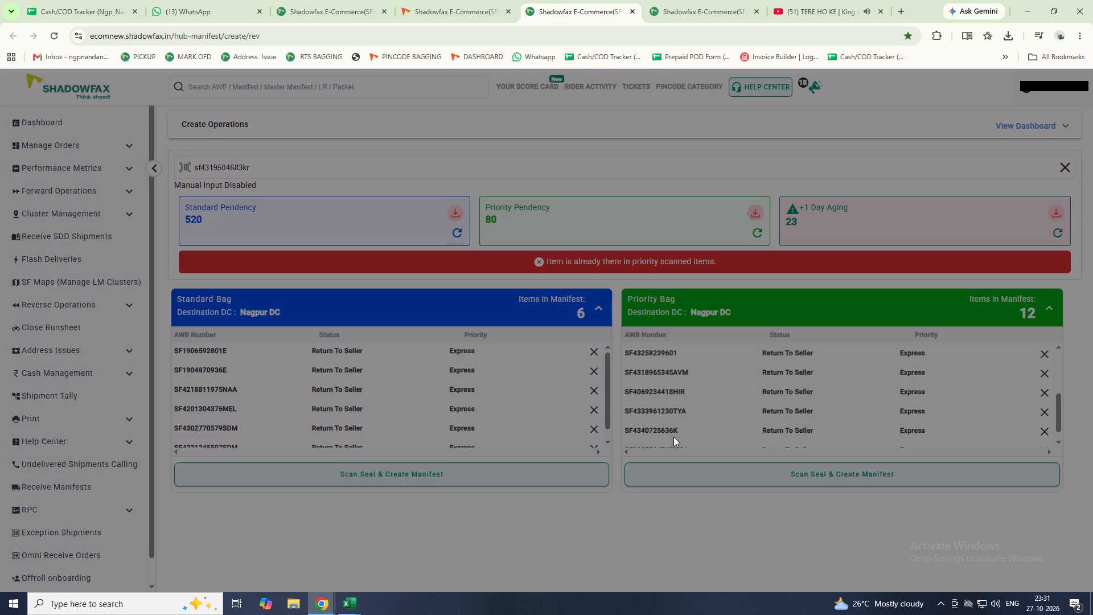
{"action": "scroll", "coordinate": [673, 437], "scroll_direction": "down", "scroll_amount": 2}
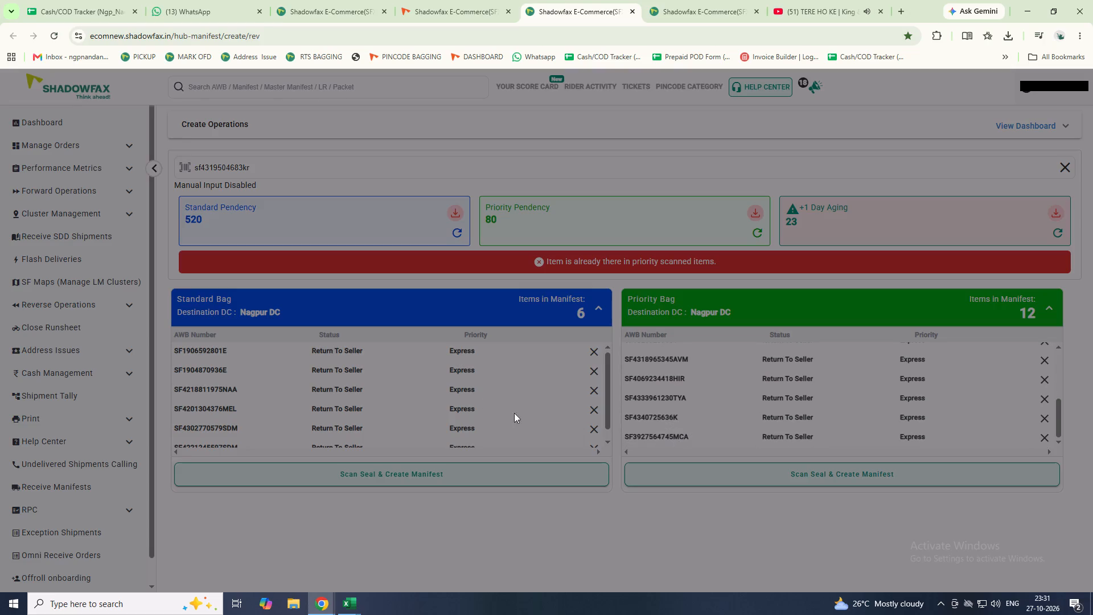
{"action": "scroll", "coordinate": [232, 376], "scroll_direction": "up", "scroll_amount": 3}
{"action": "scroll", "coordinate": [227, 380], "scroll_direction": "down", "scroll_amount": 3}
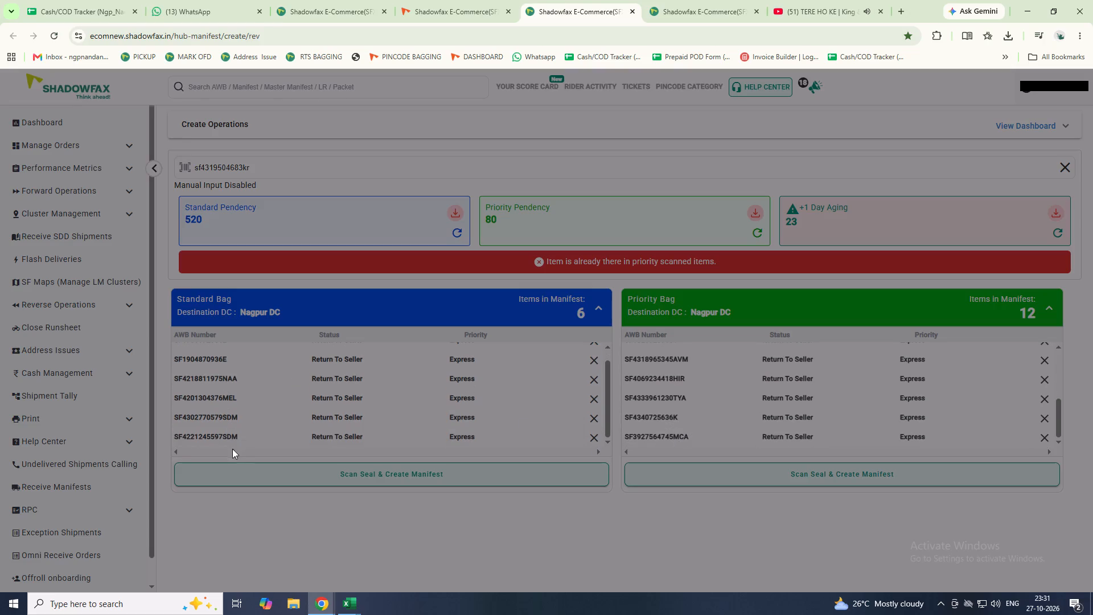
{"action": "scroll", "coordinate": [248, 434], "scroll_direction": "up", "scroll_amount": 8}
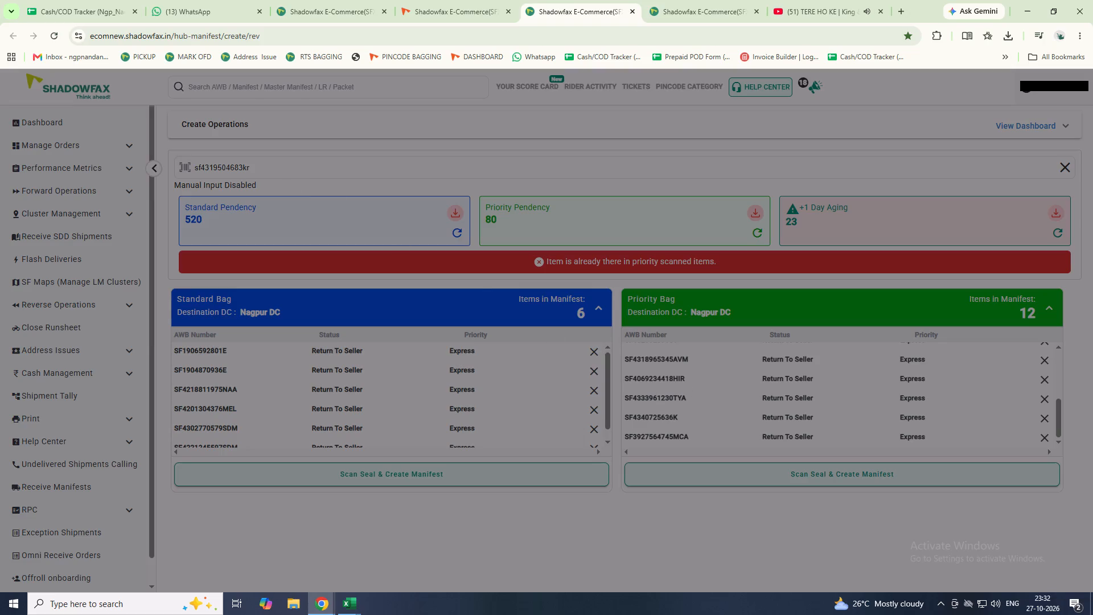
{"action": "scroll", "coordinate": [667, 407], "scroll_direction": "down", "scroll_amount": 6}
{"action": "scroll", "coordinate": [673, 415], "scroll_direction": "up", "scroll_amount": 9}
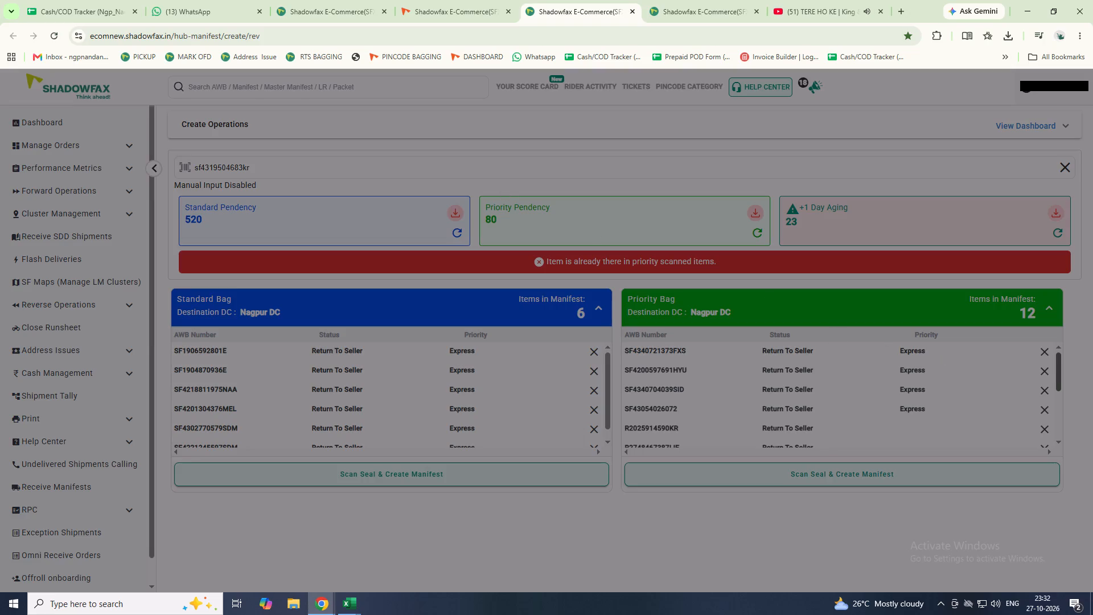
{"action": "left_click", "coordinate": [472, 164]}
{"action": "double_click", "coordinate": [472, 164]}
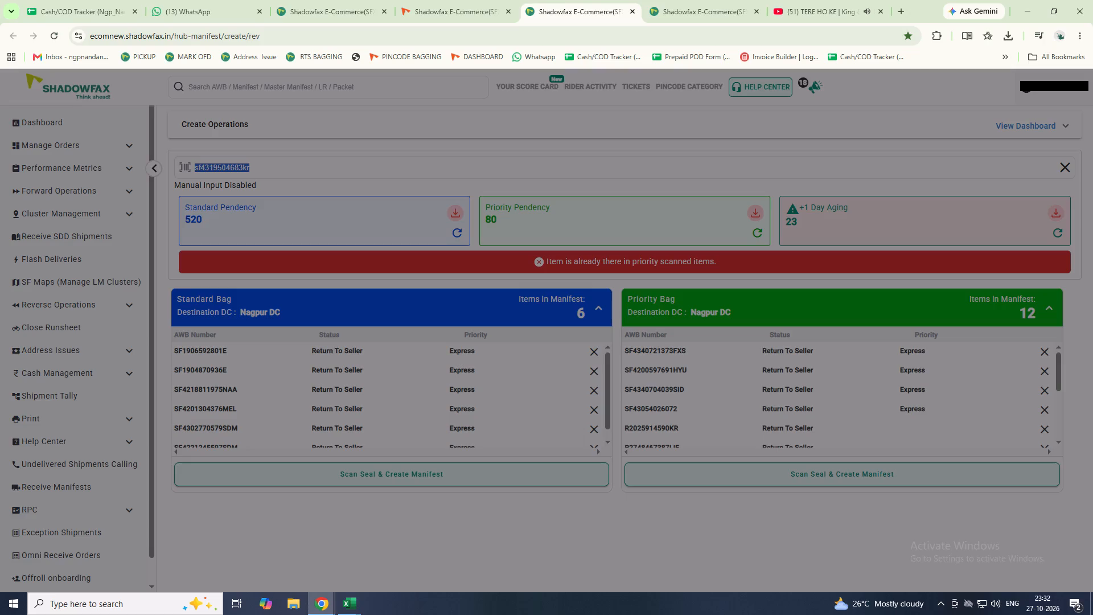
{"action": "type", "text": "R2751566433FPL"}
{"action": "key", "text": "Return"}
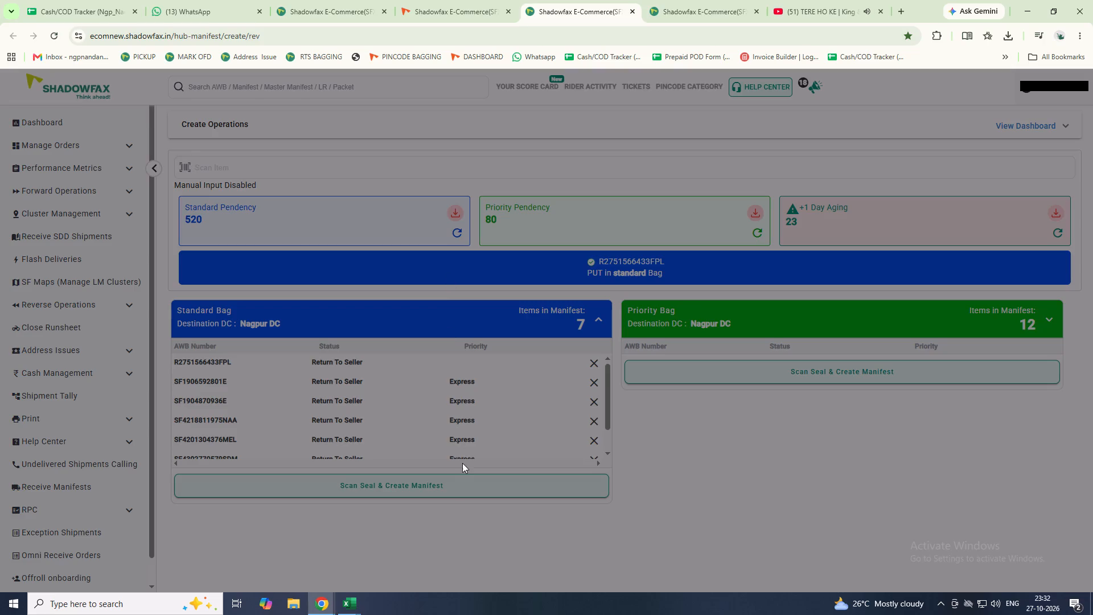
Create the manifest for the Nagpur DC standard bag with blue seal HDRY23569709.
{"action": "left_click", "coordinate": [463, 483]}
{"action": "left_click", "coordinate": [515, 360]}
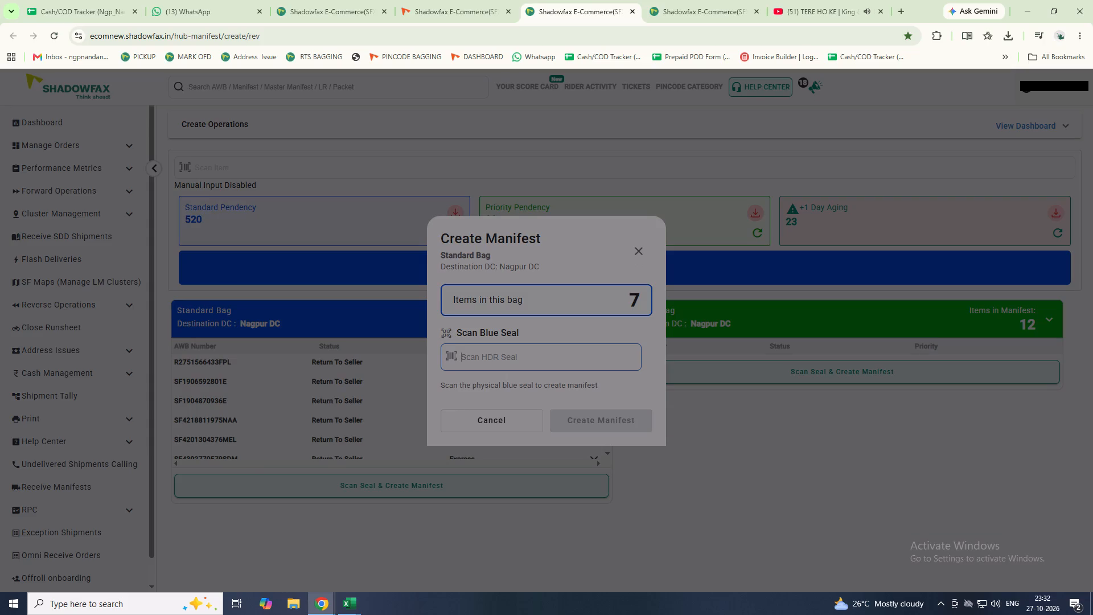
{"action": "left_click", "coordinate": [511, 360]}
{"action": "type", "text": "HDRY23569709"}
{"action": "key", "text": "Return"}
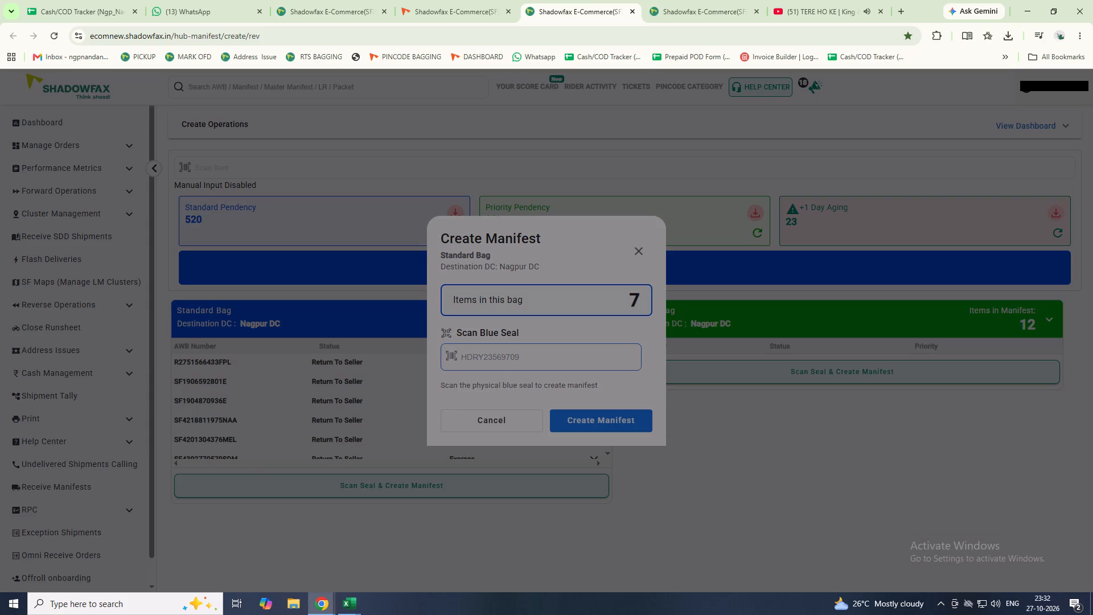
{"action": "left_click", "coordinate": [576, 410]}
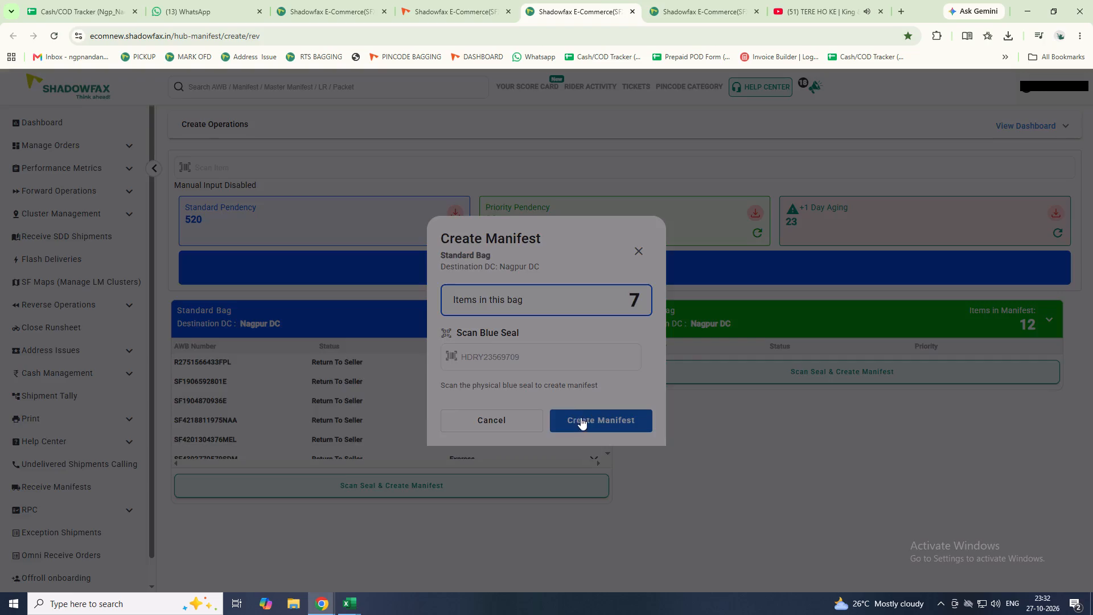
{"action": "left_click", "coordinate": [581, 420]}
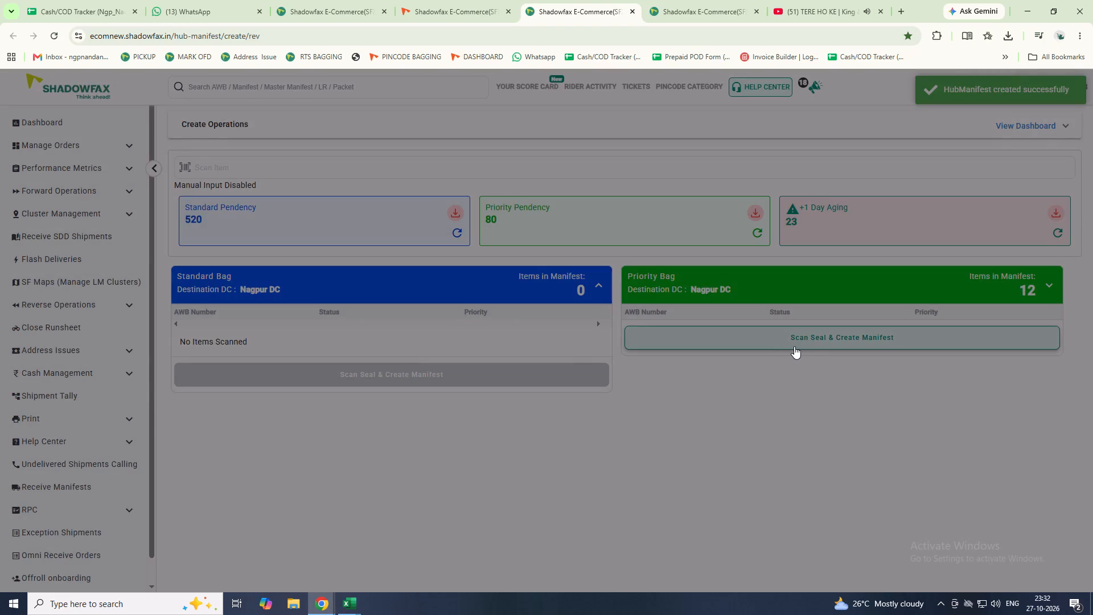
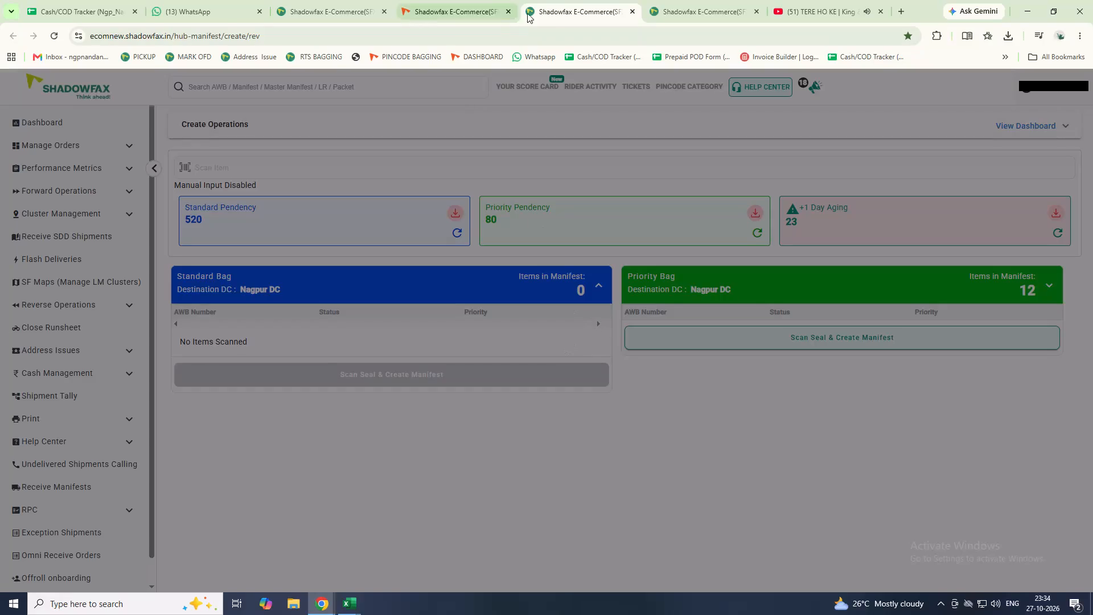
{"action": "left_click", "coordinate": [557, 10]}
{"action": "left_click", "coordinate": [348, 10]}
{"action": "left_click", "coordinate": [310, 84]}
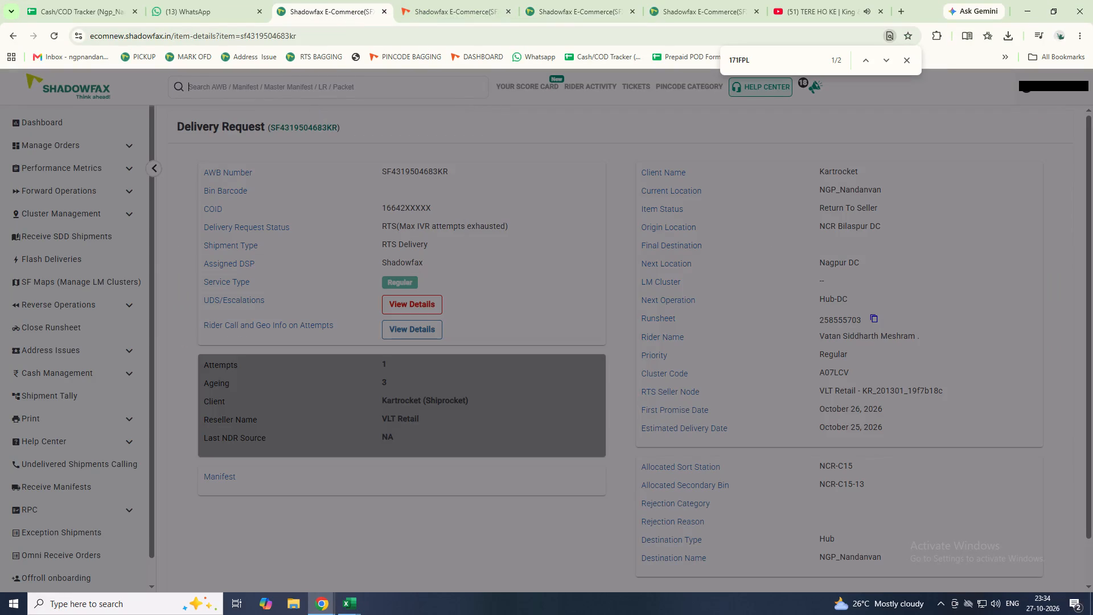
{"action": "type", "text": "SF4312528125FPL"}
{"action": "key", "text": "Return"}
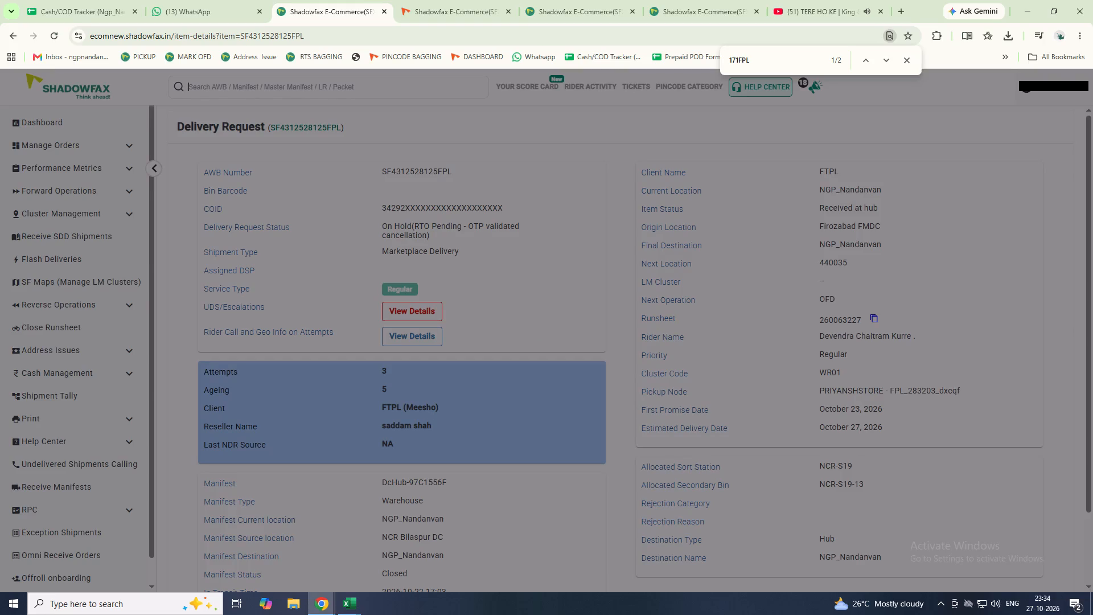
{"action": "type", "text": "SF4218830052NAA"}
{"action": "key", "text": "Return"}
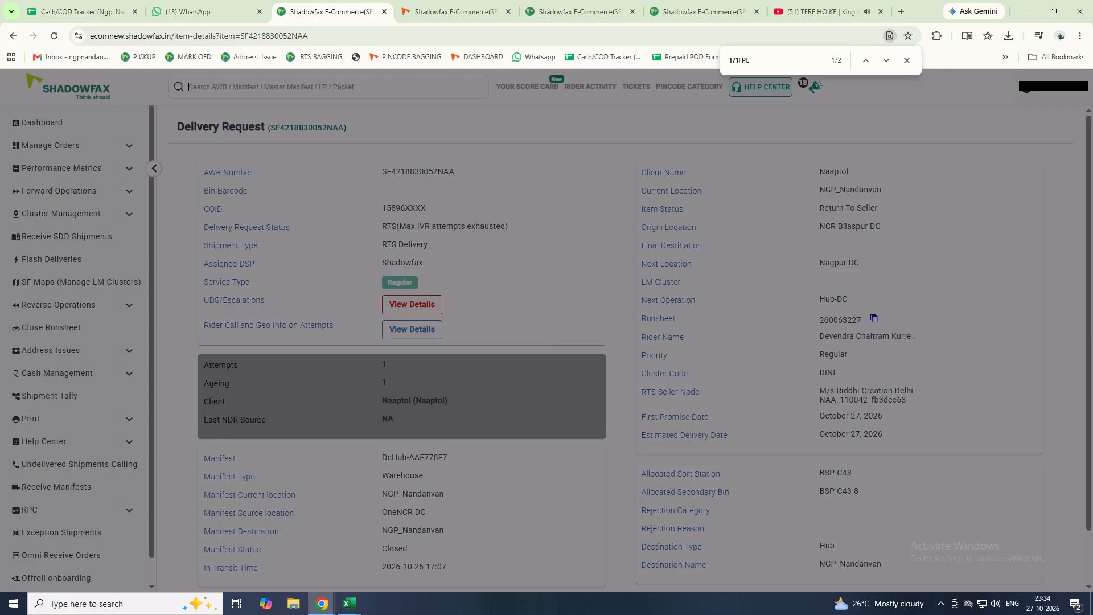
{"action": "scroll", "coordinate": [125, 370], "scroll_direction": "down", "scroll_amount": 3}
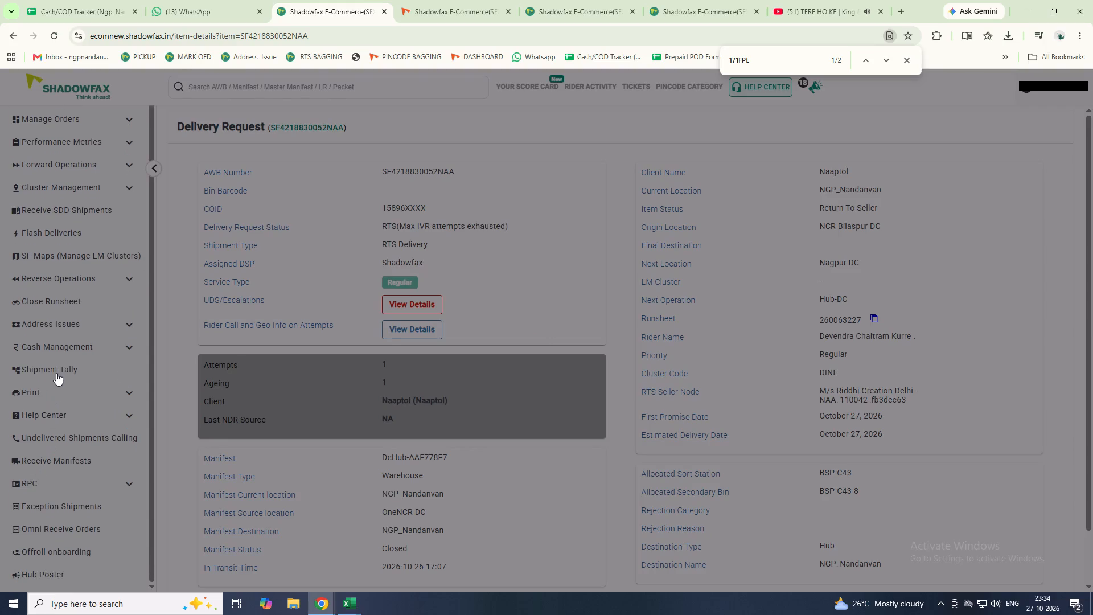
{"action": "left_click", "coordinate": [58, 367]}
{"action": "left_click", "coordinate": [288, 294]}
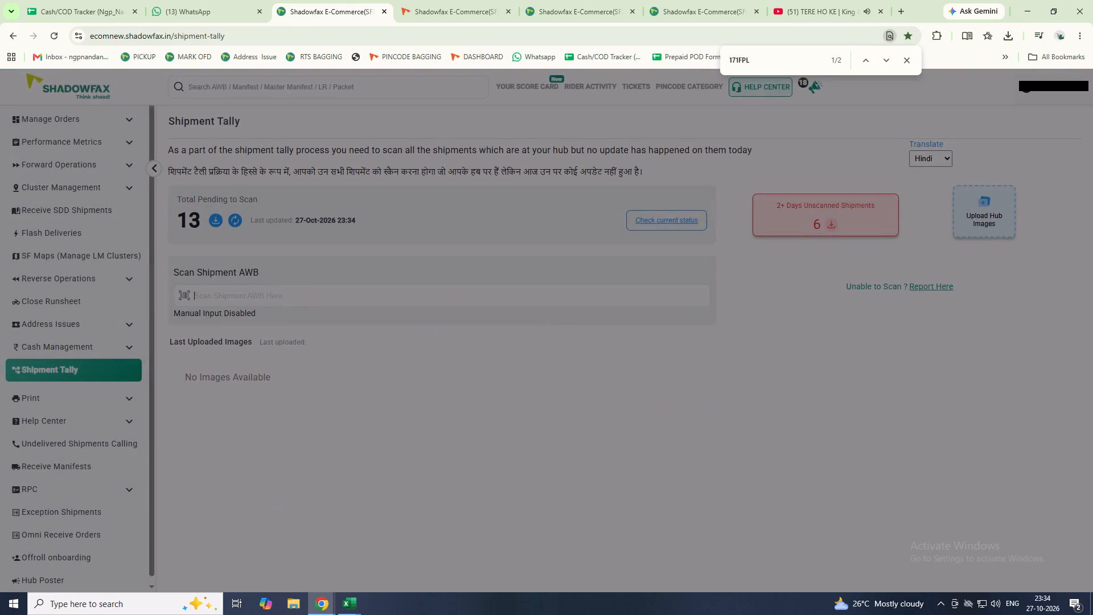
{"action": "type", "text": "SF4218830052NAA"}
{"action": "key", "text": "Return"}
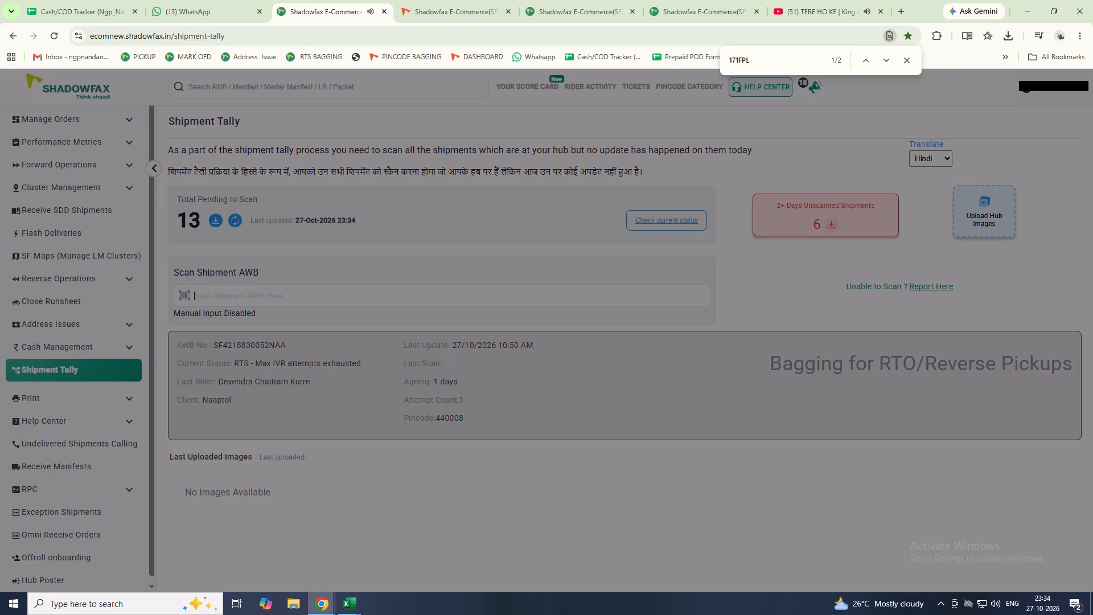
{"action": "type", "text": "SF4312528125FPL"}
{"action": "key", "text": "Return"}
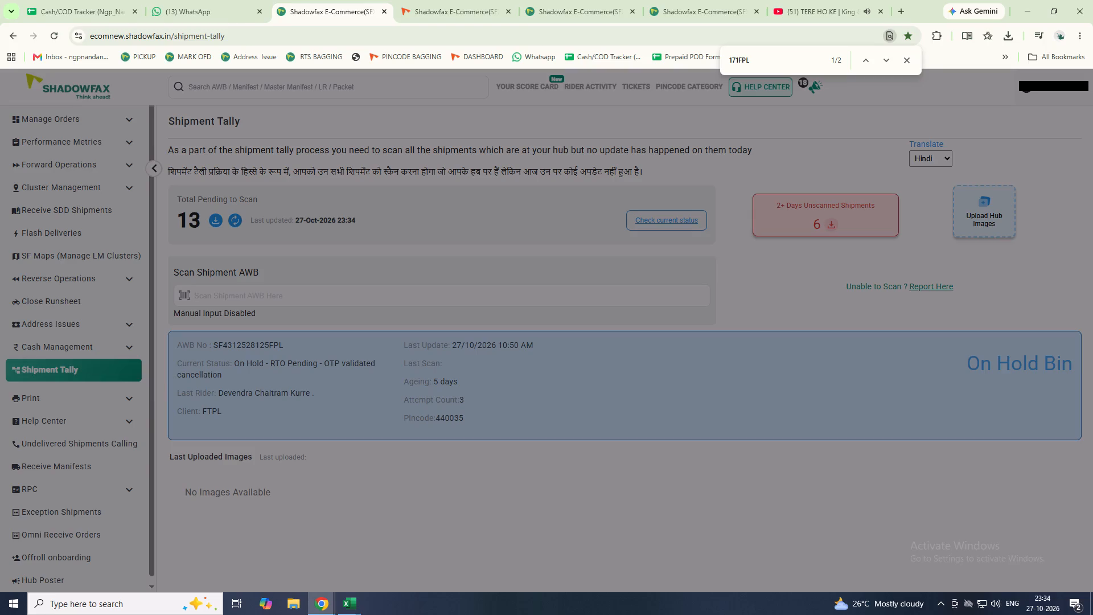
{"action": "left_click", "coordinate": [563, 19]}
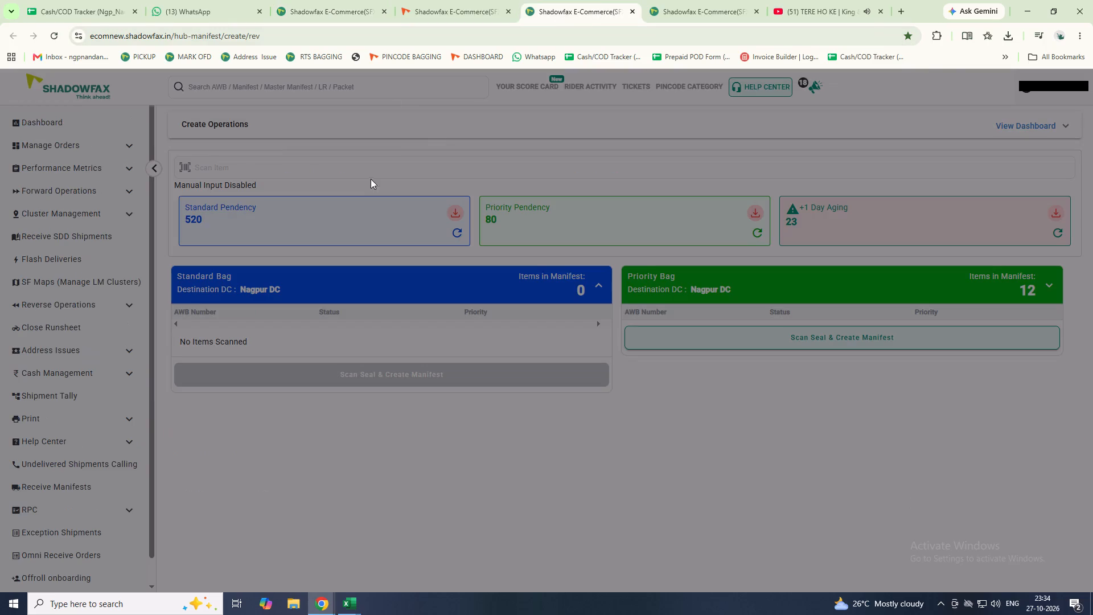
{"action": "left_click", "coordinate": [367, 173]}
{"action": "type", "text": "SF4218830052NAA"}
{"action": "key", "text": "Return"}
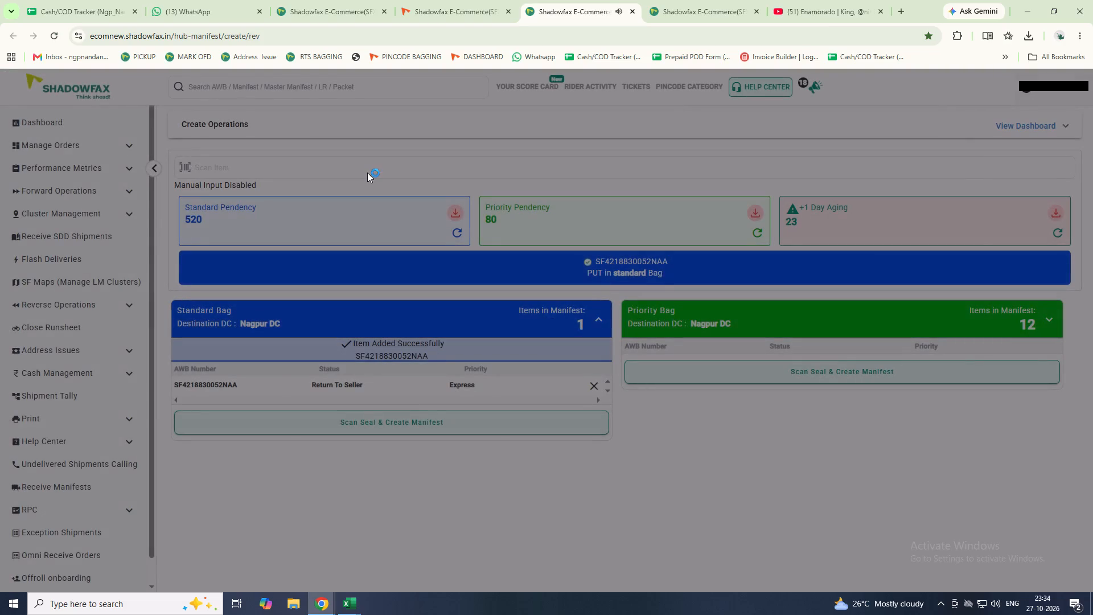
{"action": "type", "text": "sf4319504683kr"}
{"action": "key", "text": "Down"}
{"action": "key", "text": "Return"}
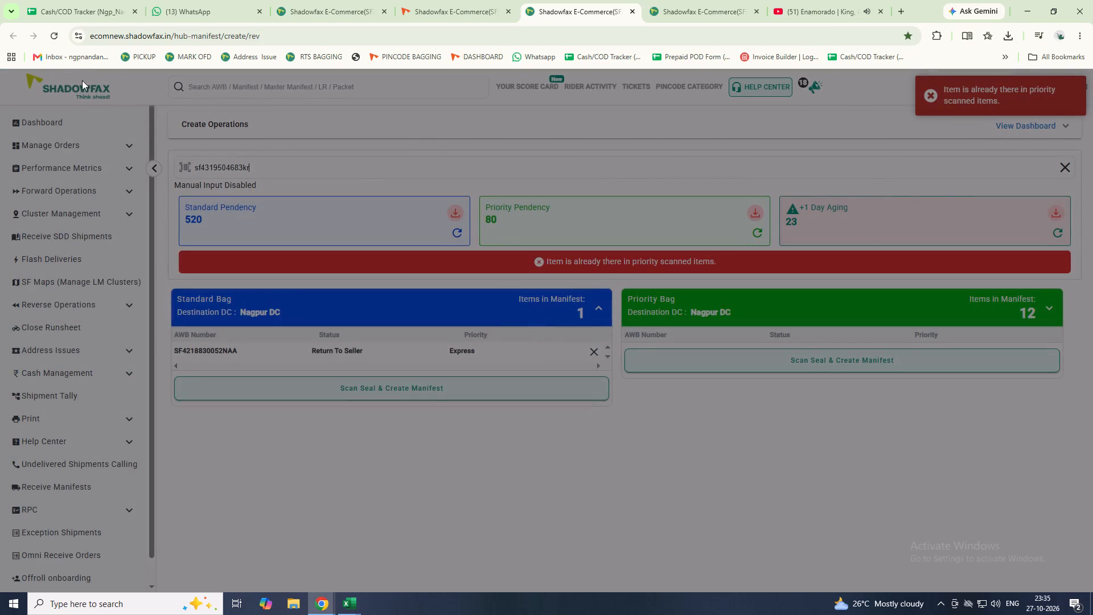
{"action": "left_click", "coordinate": [46, 32]}
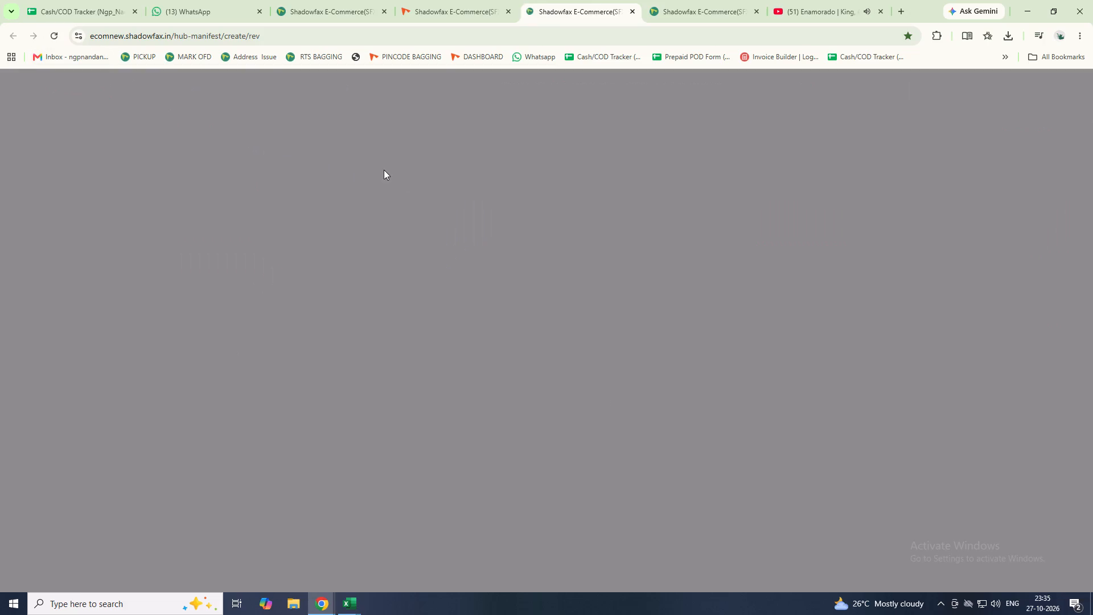
{"action": "left_click", "coordinate": [332, 167]}
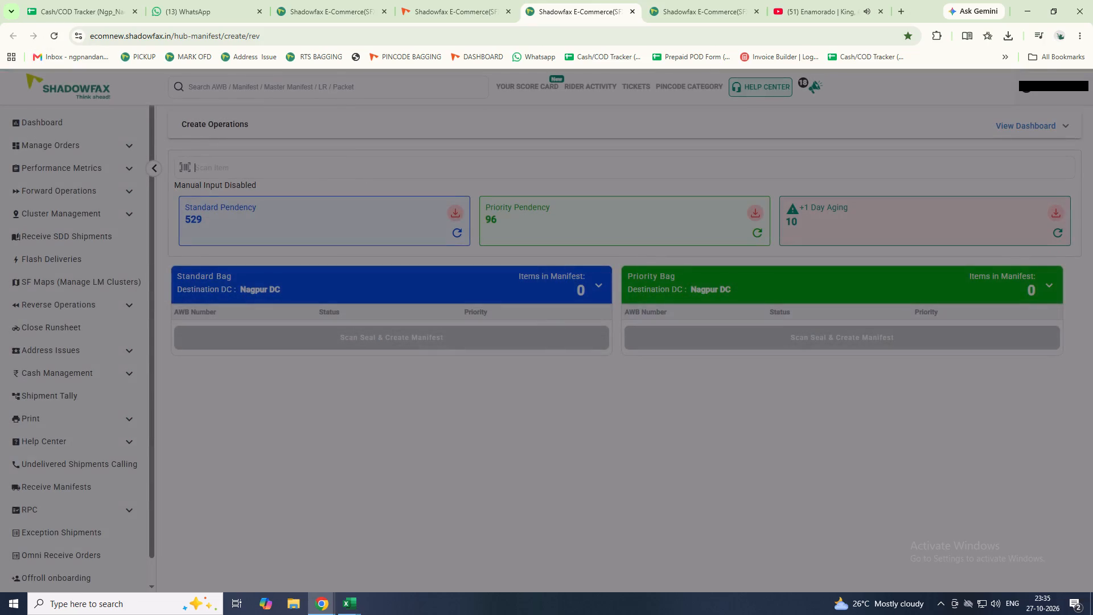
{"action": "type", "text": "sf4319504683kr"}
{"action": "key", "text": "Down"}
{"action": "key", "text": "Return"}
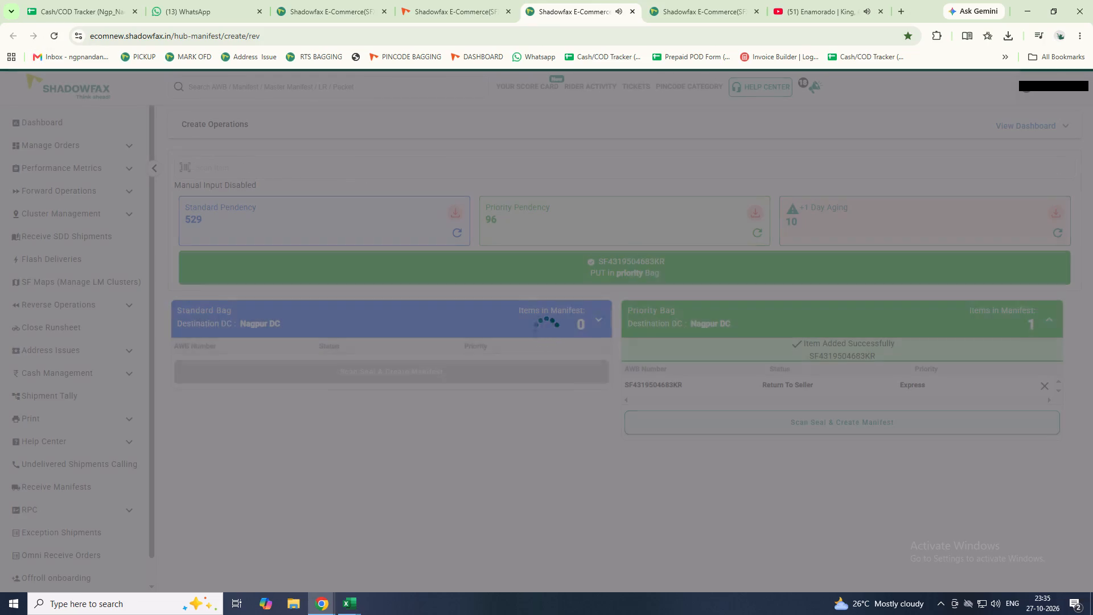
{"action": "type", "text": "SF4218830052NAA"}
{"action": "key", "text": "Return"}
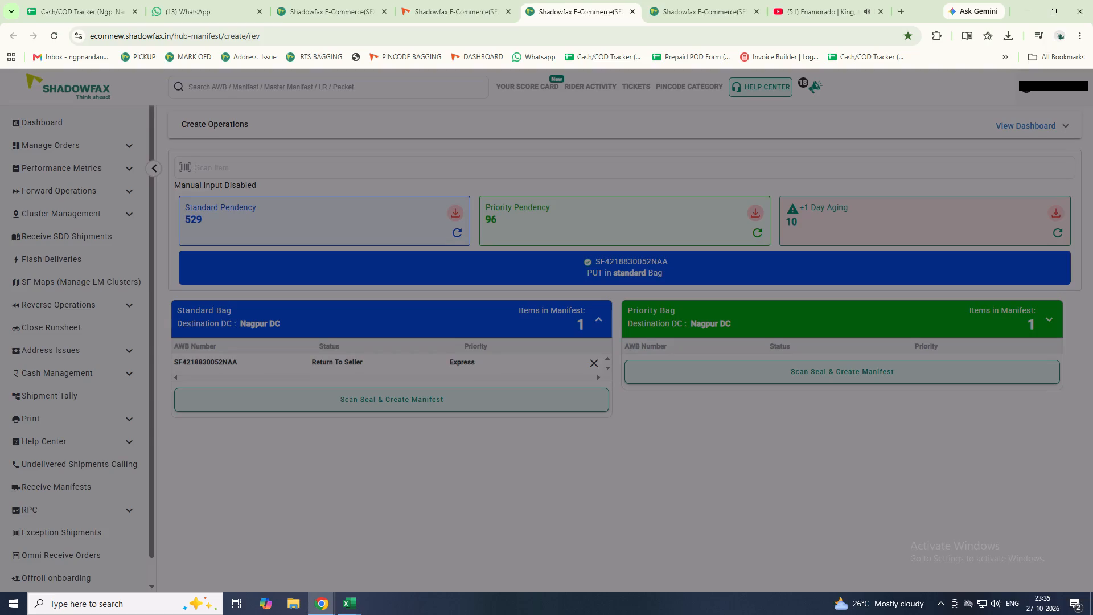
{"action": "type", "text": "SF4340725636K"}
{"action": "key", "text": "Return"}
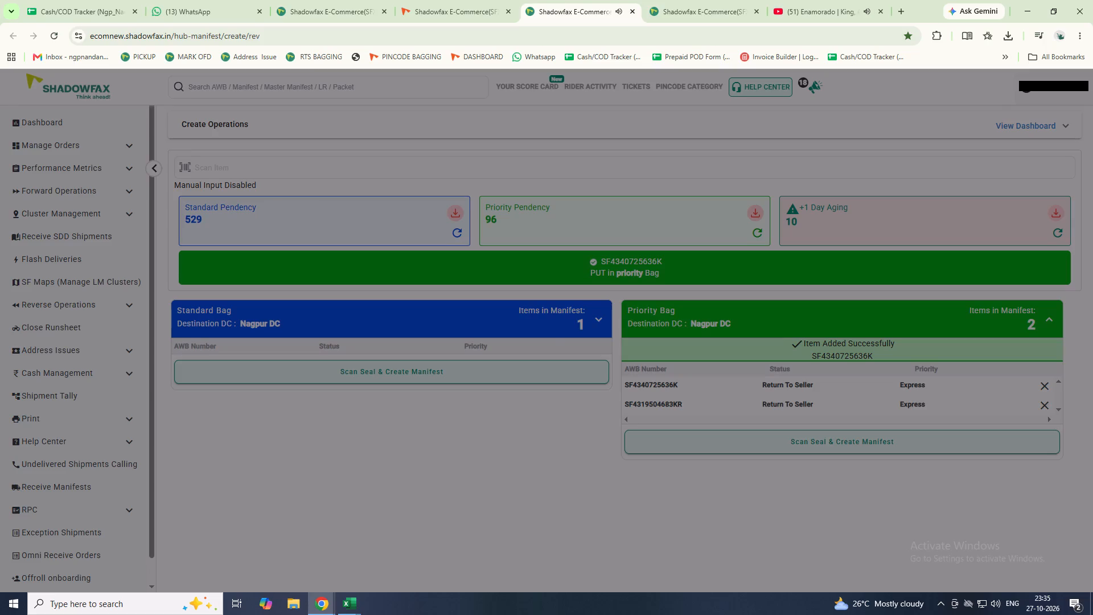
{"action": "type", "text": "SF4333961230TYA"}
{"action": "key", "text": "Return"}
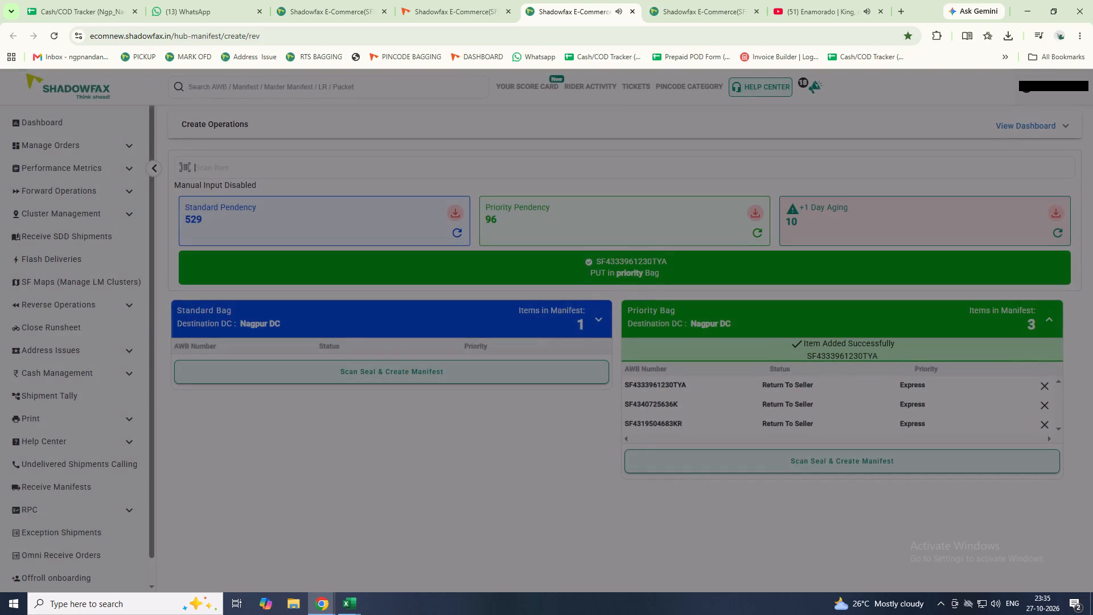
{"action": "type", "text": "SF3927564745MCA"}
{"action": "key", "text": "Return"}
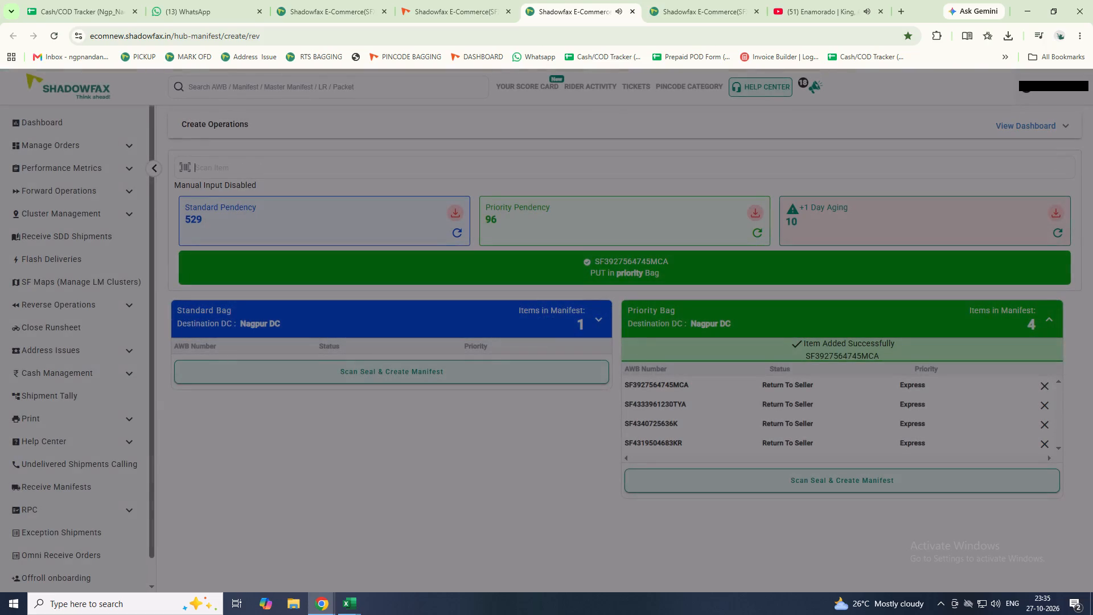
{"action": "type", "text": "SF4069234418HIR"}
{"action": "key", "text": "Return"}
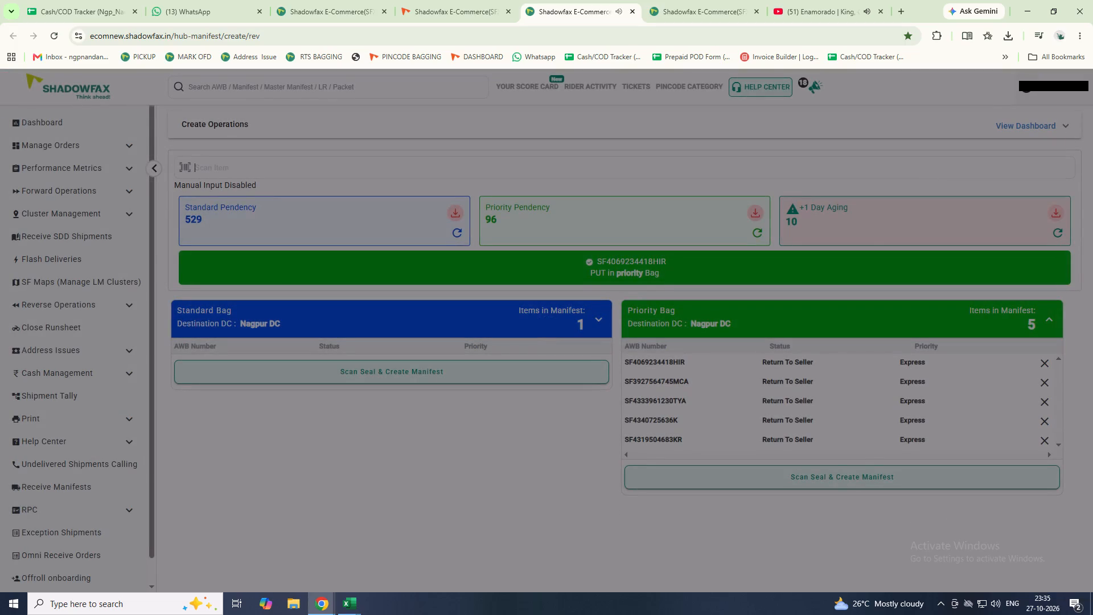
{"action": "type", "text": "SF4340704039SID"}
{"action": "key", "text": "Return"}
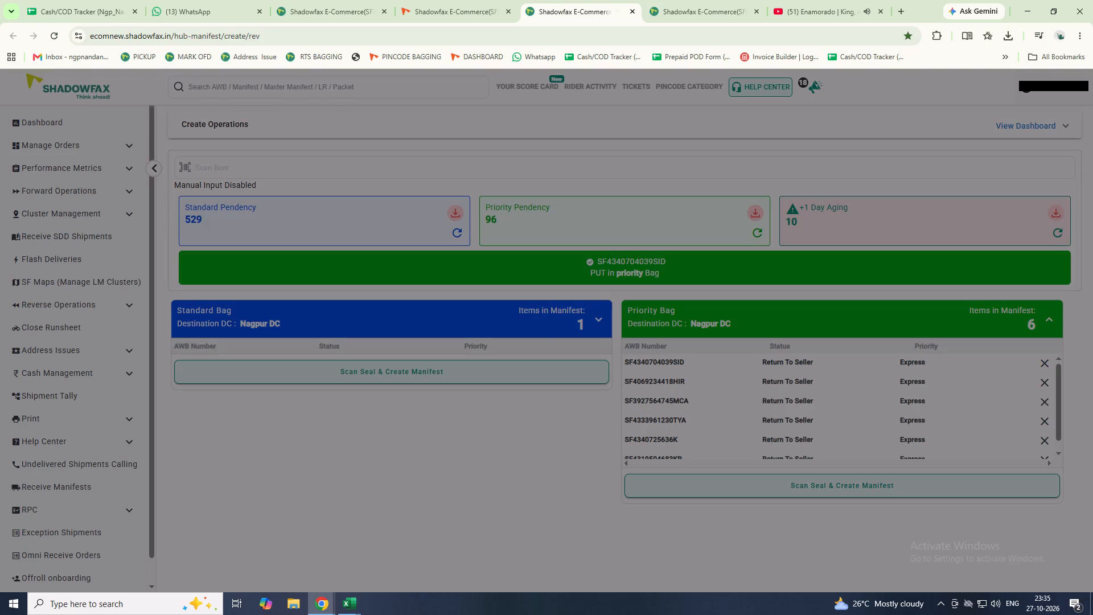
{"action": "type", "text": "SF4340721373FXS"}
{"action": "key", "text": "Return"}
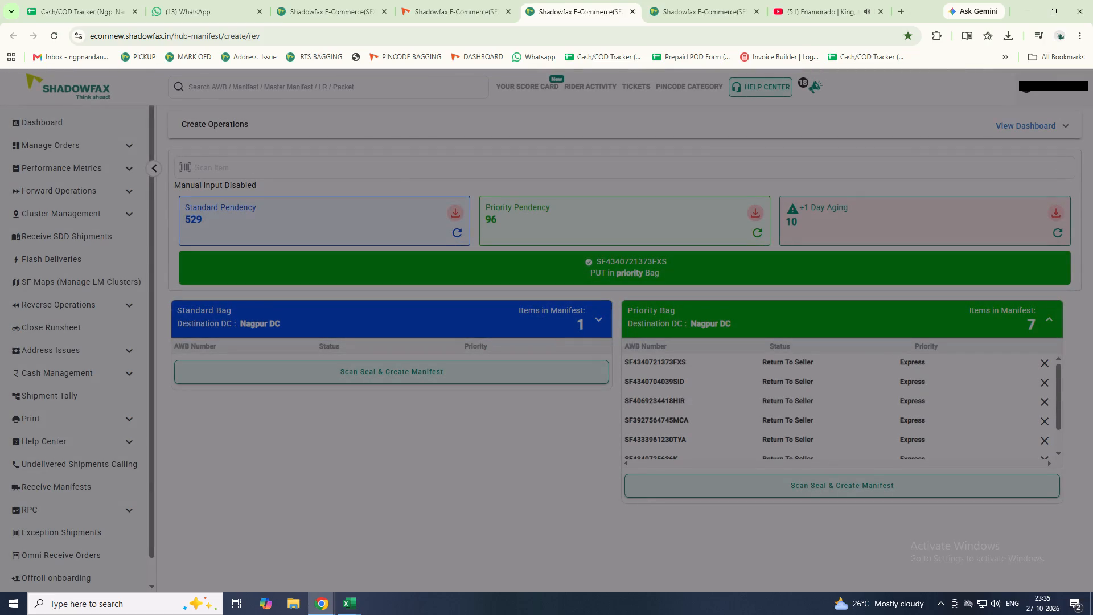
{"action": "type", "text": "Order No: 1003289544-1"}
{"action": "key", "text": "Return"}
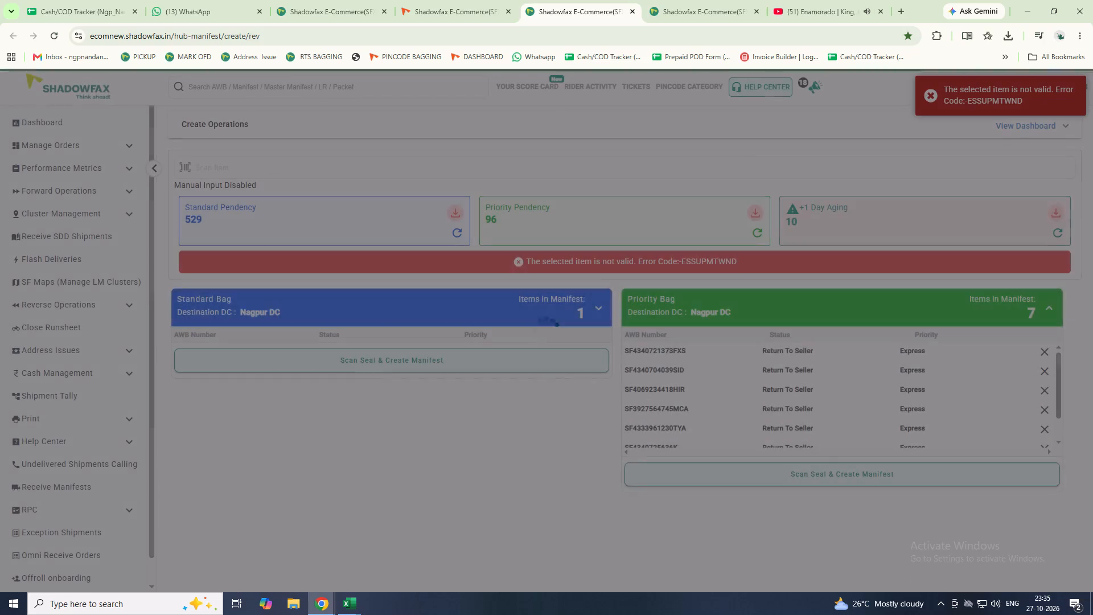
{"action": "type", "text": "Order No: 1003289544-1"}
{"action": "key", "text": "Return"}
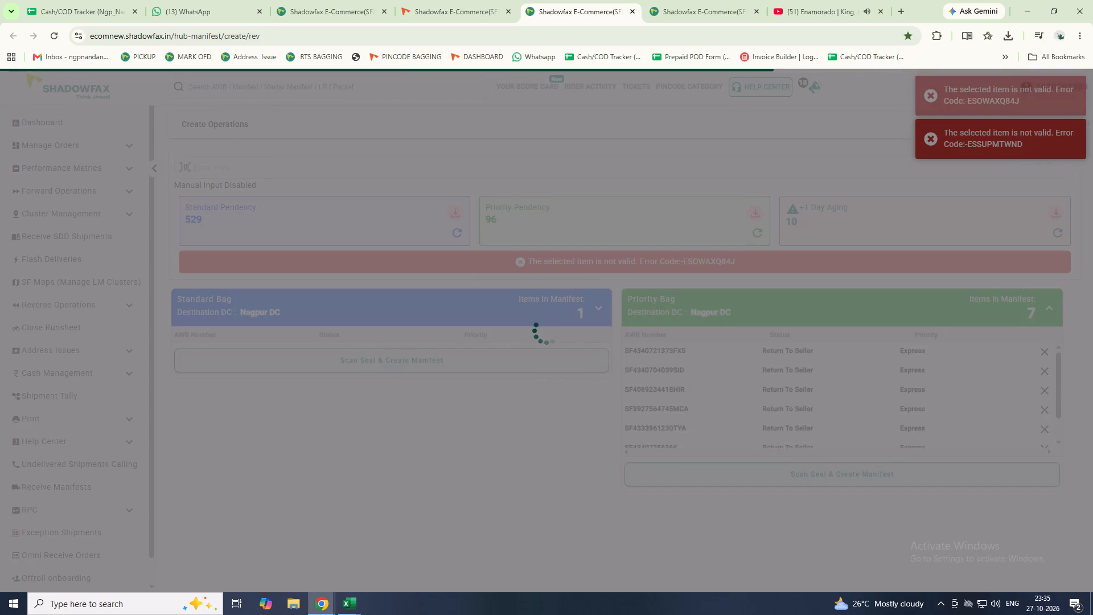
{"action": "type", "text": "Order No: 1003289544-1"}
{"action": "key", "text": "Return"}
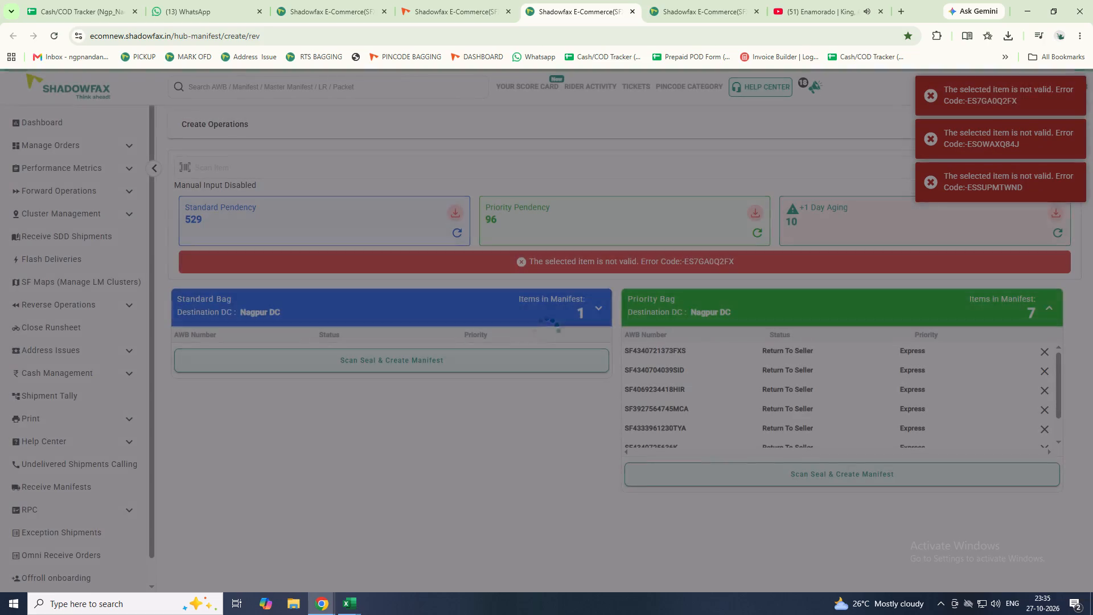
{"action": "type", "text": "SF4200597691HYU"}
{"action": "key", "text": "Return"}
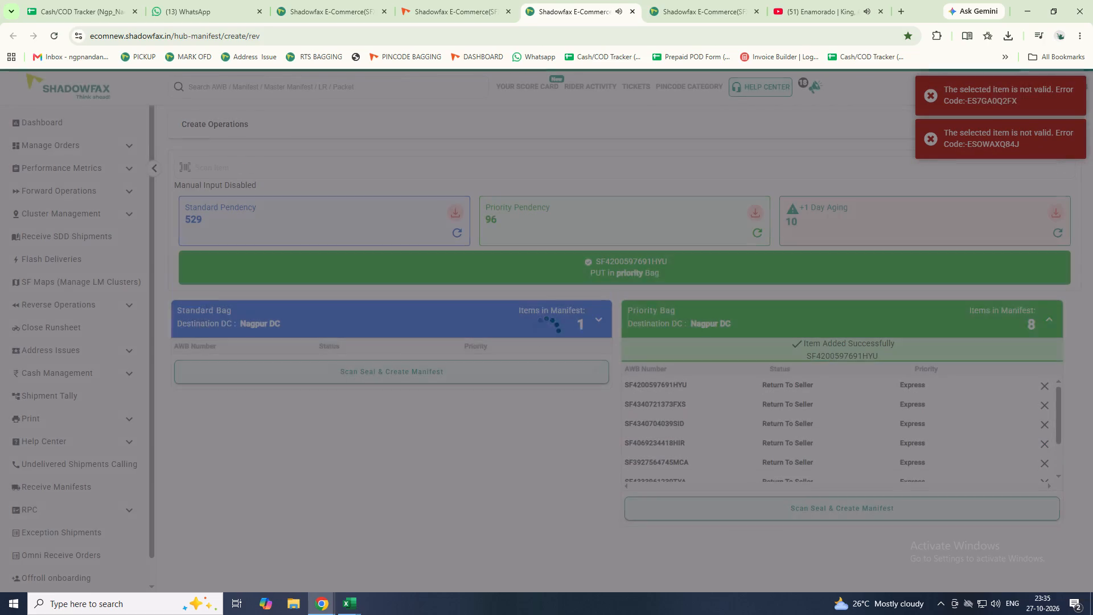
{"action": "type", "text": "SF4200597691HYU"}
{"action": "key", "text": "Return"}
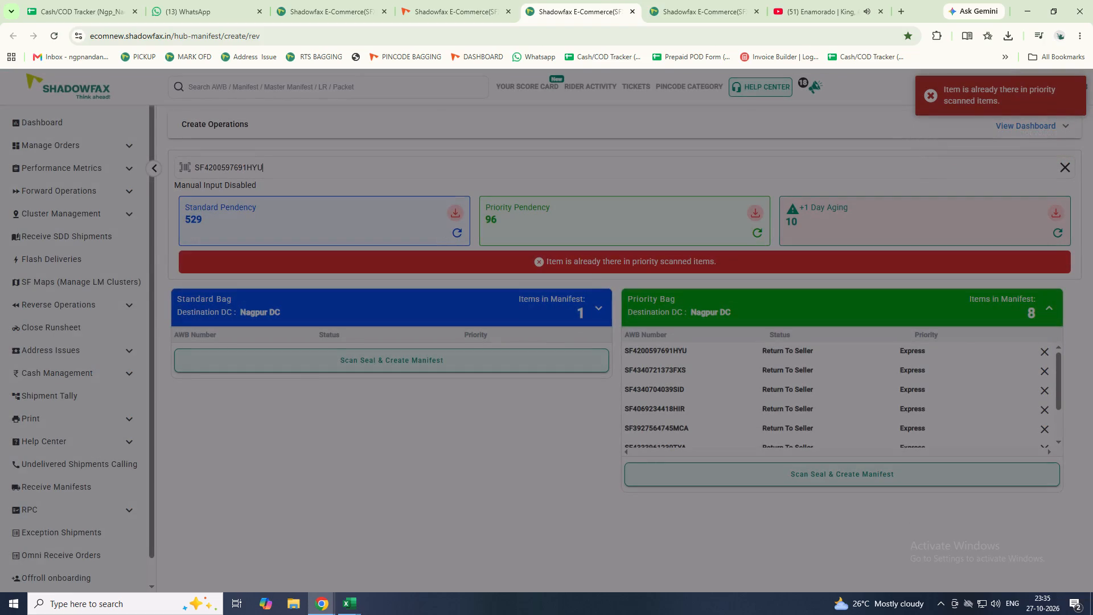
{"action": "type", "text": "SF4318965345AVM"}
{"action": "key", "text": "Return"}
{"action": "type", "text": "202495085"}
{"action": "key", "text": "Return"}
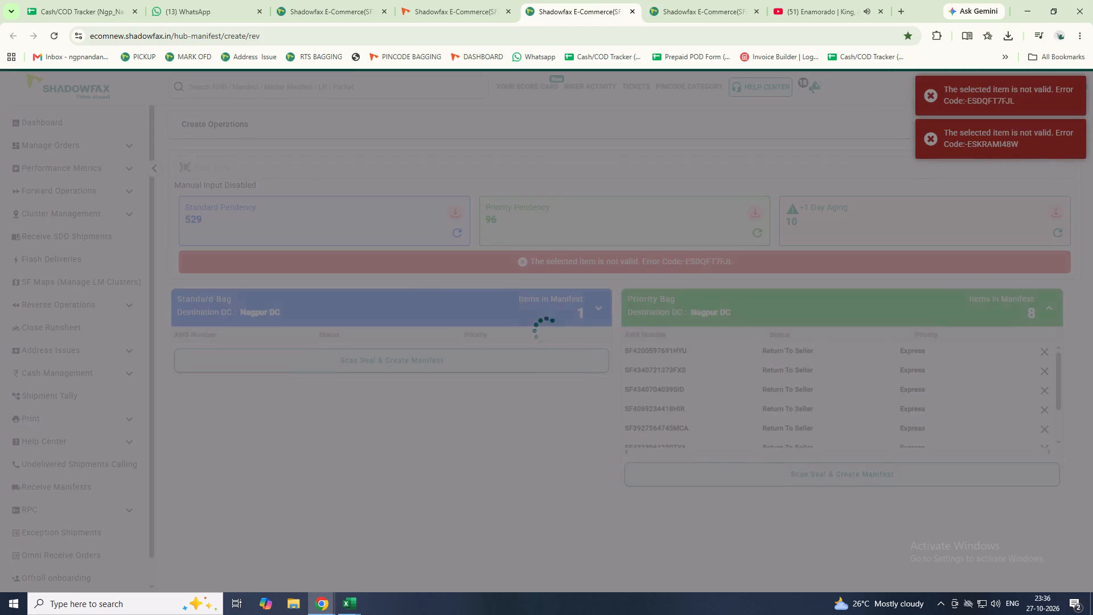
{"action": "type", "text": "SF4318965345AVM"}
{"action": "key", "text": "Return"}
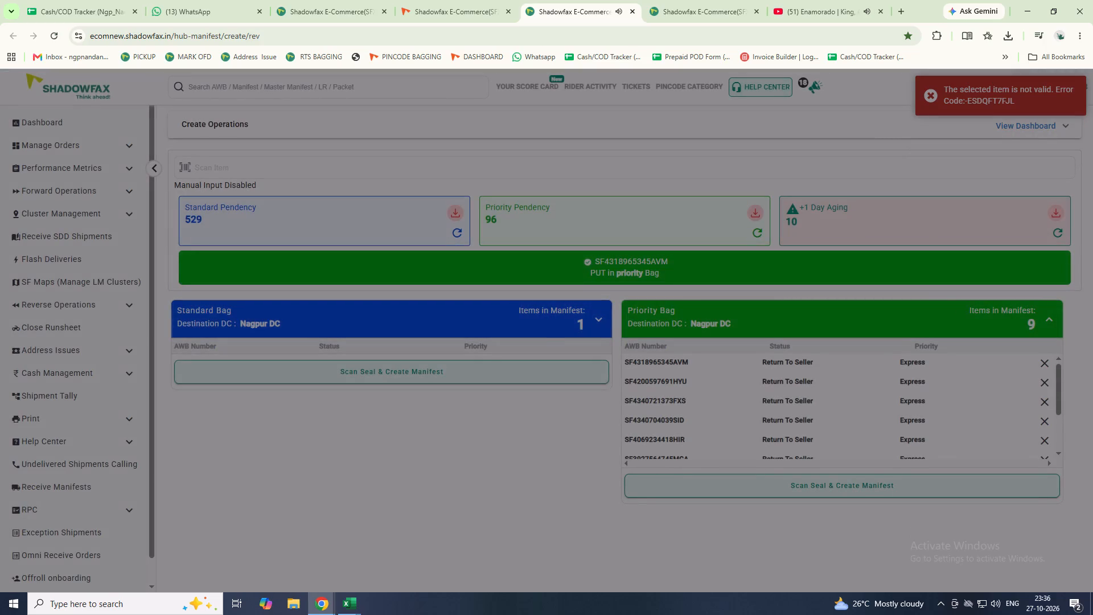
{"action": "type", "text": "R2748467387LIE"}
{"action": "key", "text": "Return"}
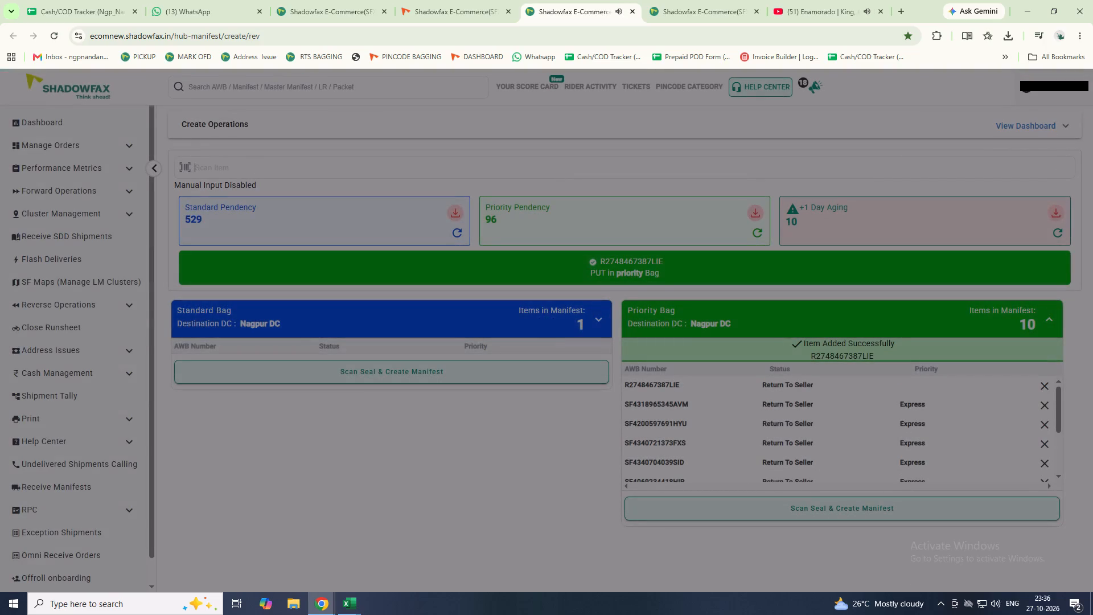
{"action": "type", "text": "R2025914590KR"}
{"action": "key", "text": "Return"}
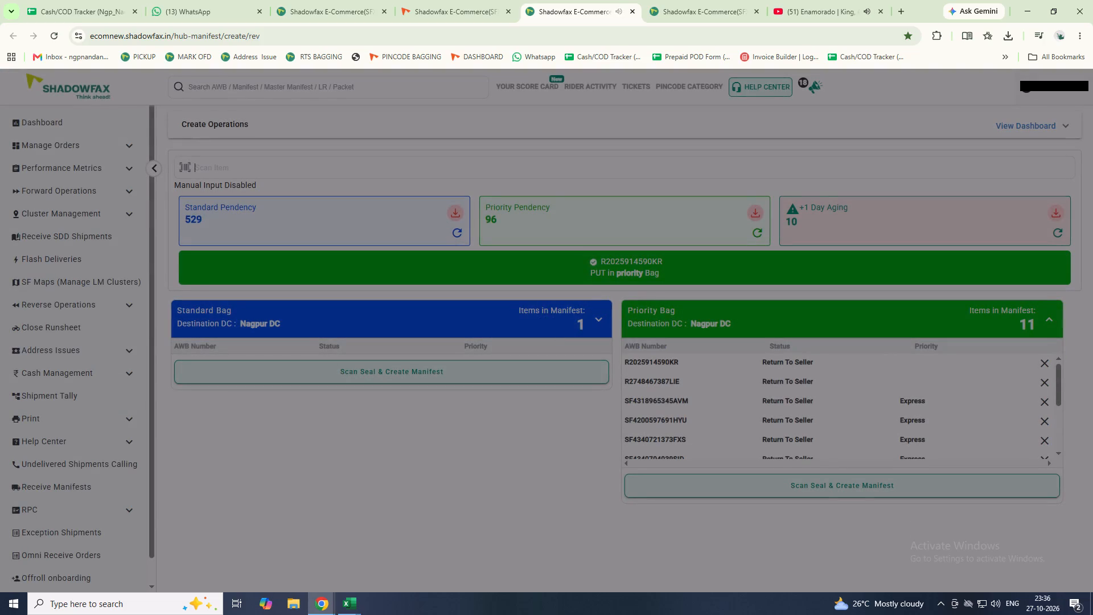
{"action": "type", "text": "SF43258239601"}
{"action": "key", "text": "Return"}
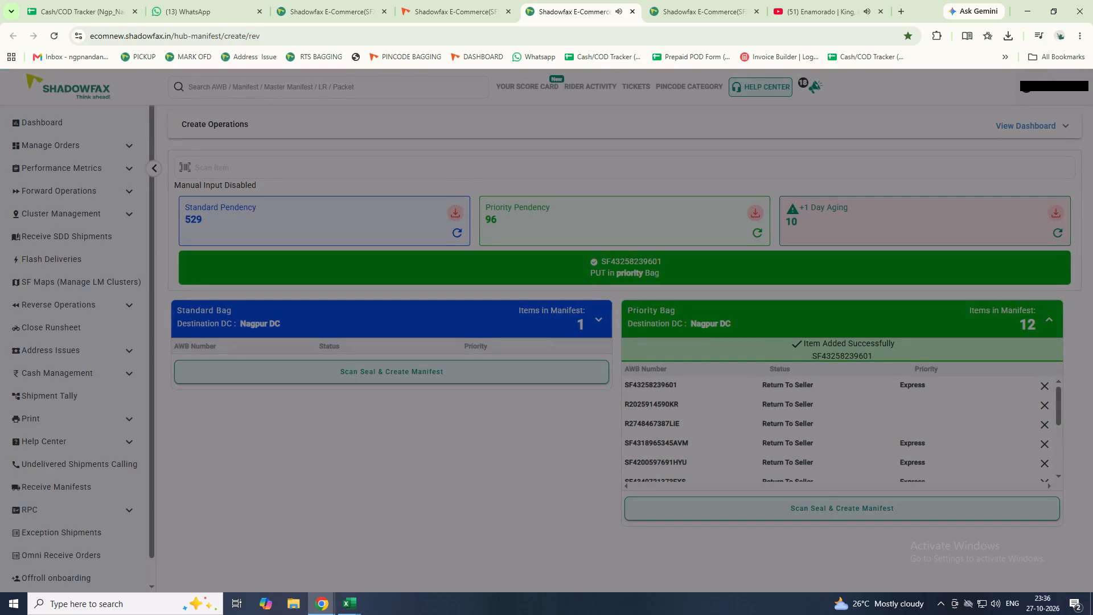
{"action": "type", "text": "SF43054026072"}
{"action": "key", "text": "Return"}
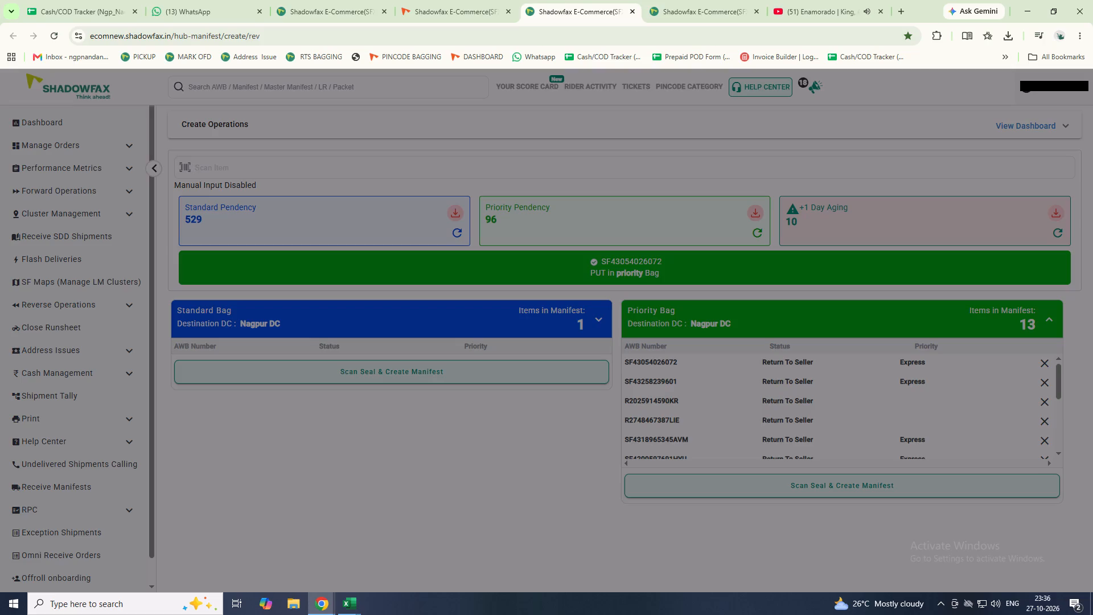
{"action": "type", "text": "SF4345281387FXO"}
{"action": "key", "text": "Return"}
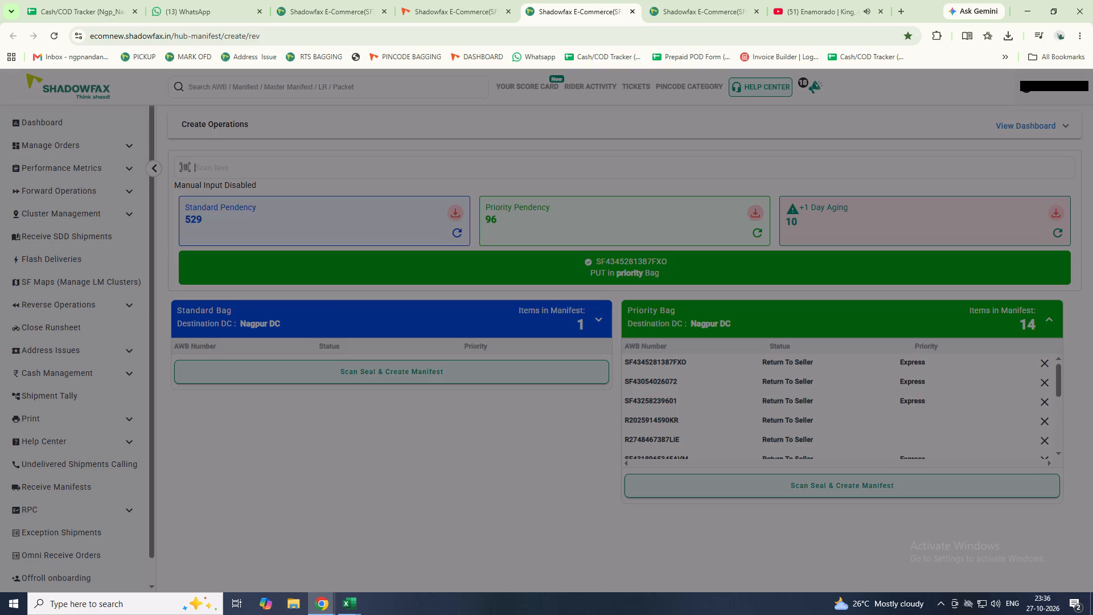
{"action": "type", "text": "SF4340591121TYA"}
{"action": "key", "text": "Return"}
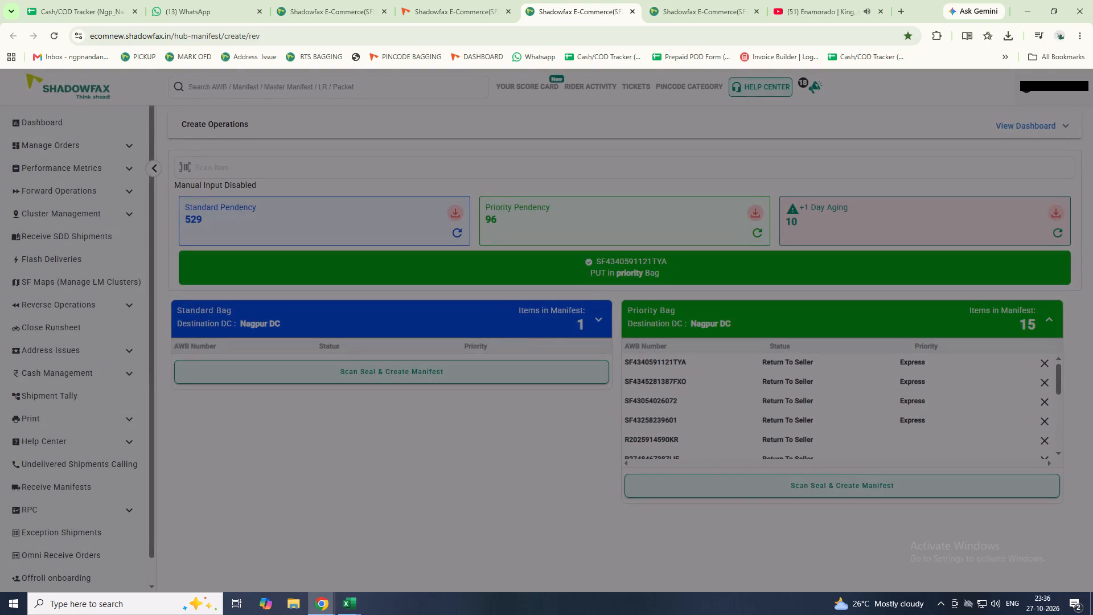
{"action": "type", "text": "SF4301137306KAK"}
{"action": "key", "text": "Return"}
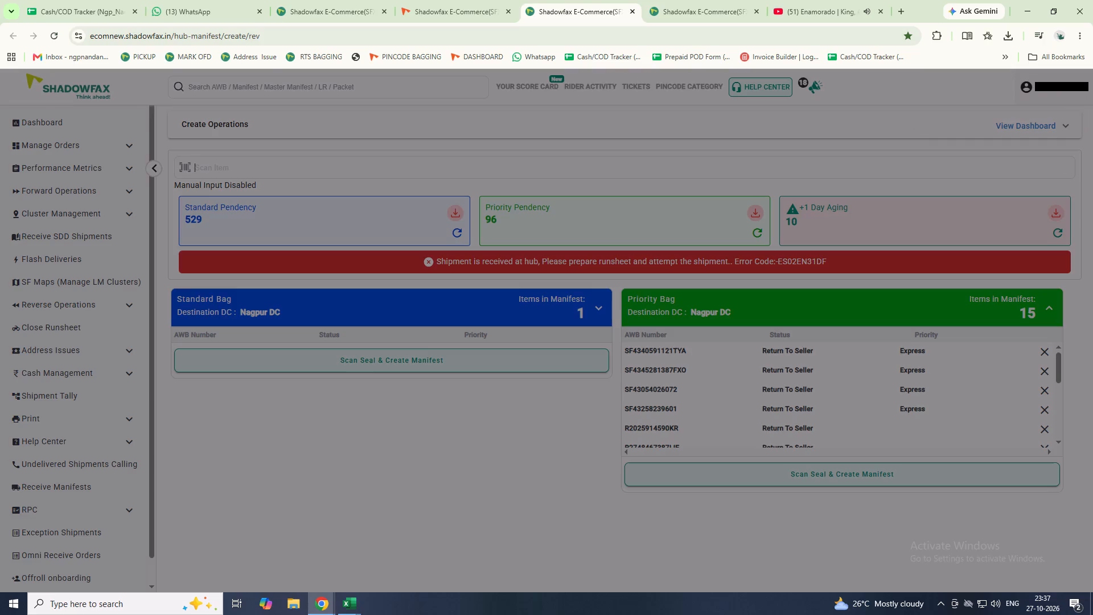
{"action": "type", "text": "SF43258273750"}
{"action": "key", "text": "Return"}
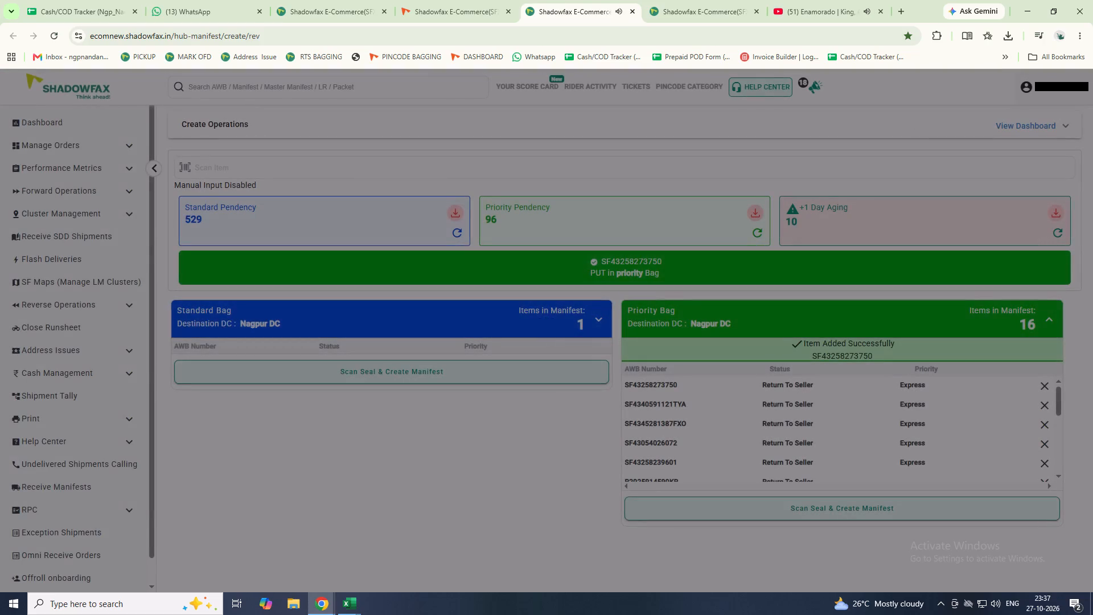
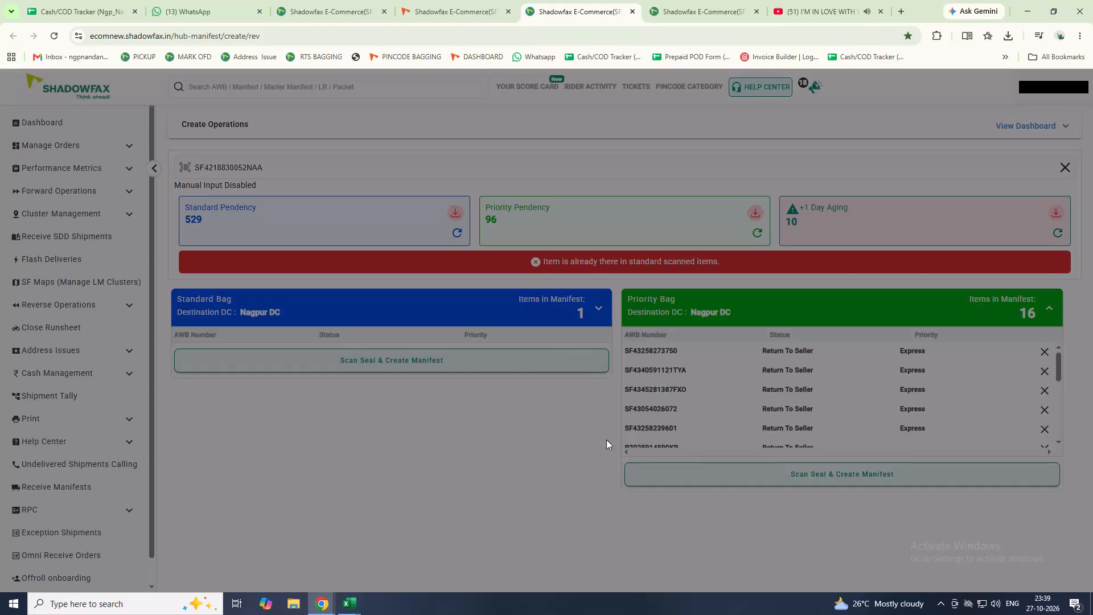
Create the manifest for the Nagpur DC priority bag with green seal HDCI100194930.
{"action": "left_click", "coordinate": [706, 473]}
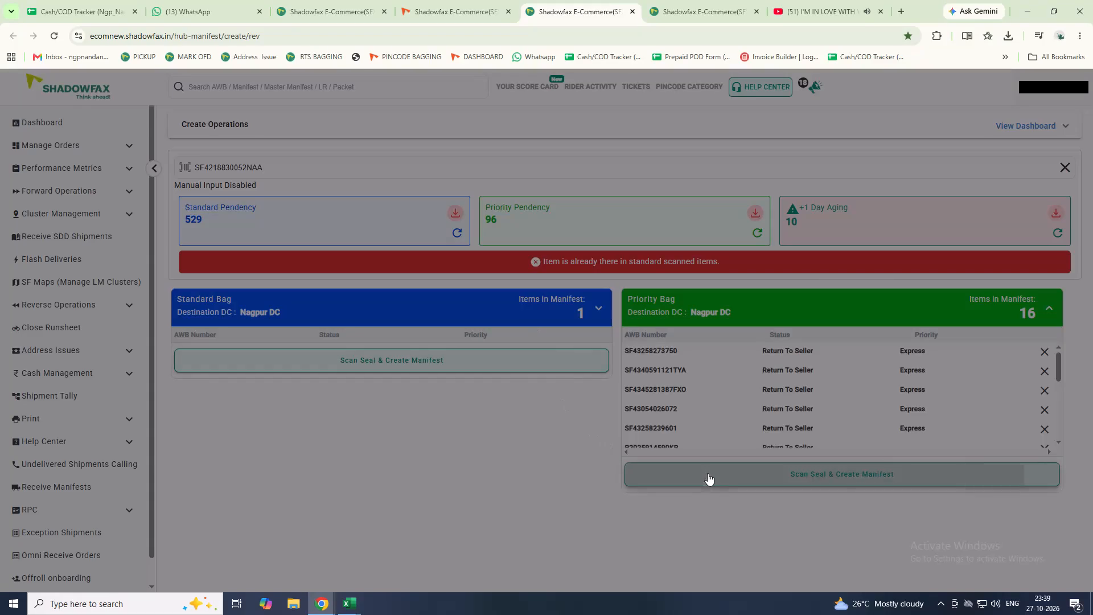
{"action": "left_click", "coordinate": [597, 358]}
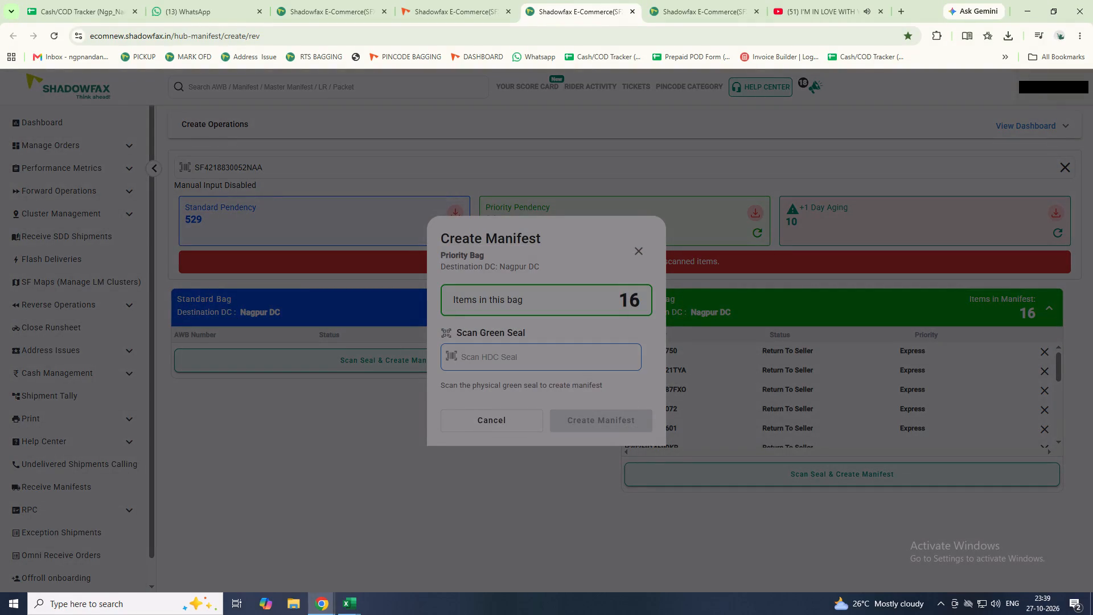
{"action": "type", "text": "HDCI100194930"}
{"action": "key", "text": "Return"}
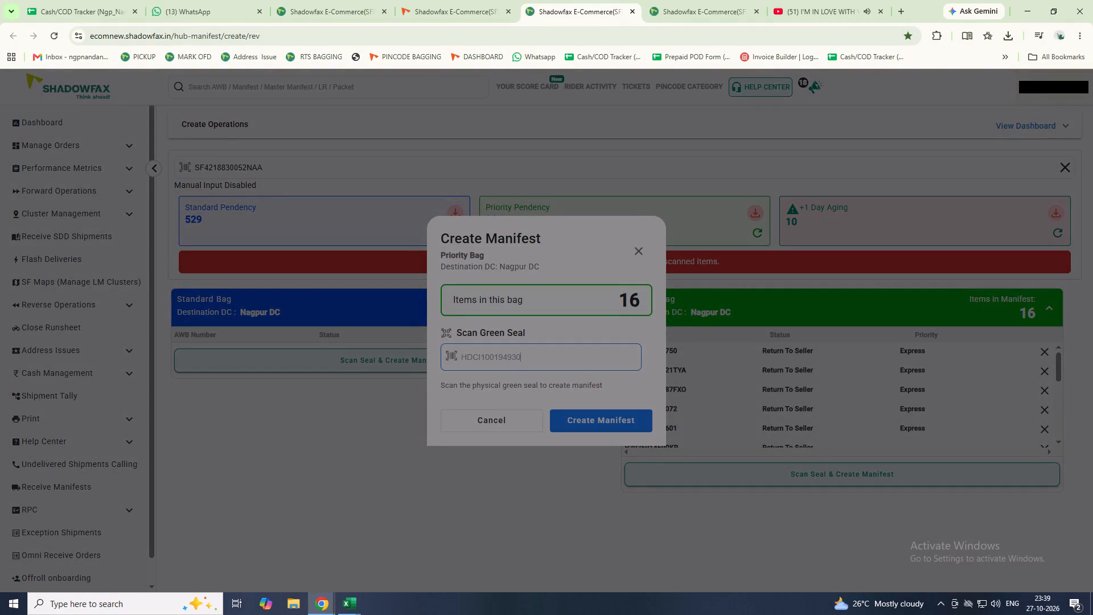
{"action": "left_click", "coordinate": [632, 424]}
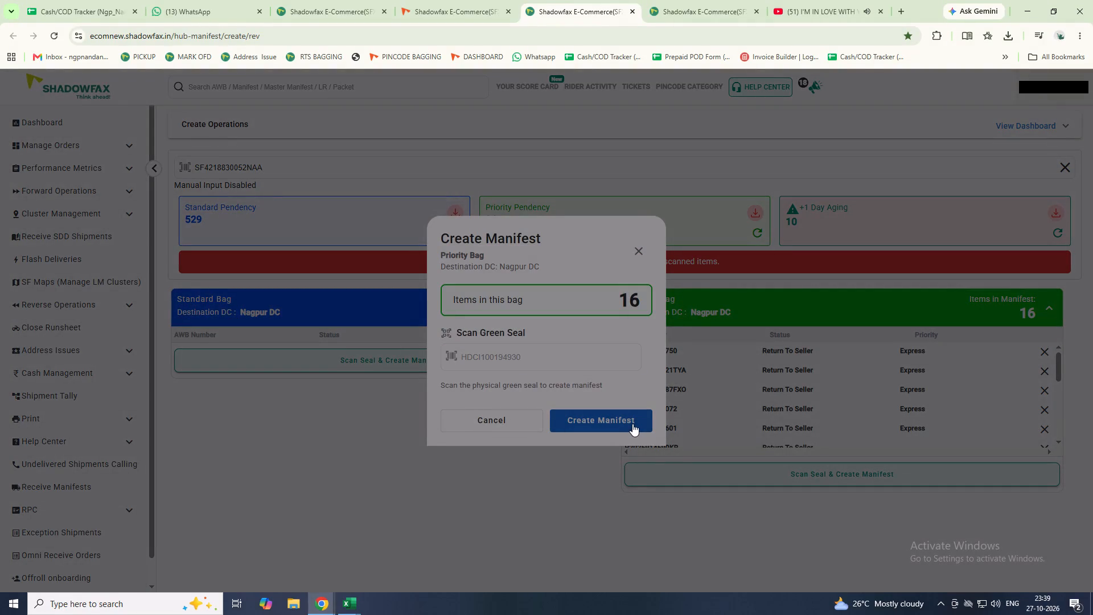
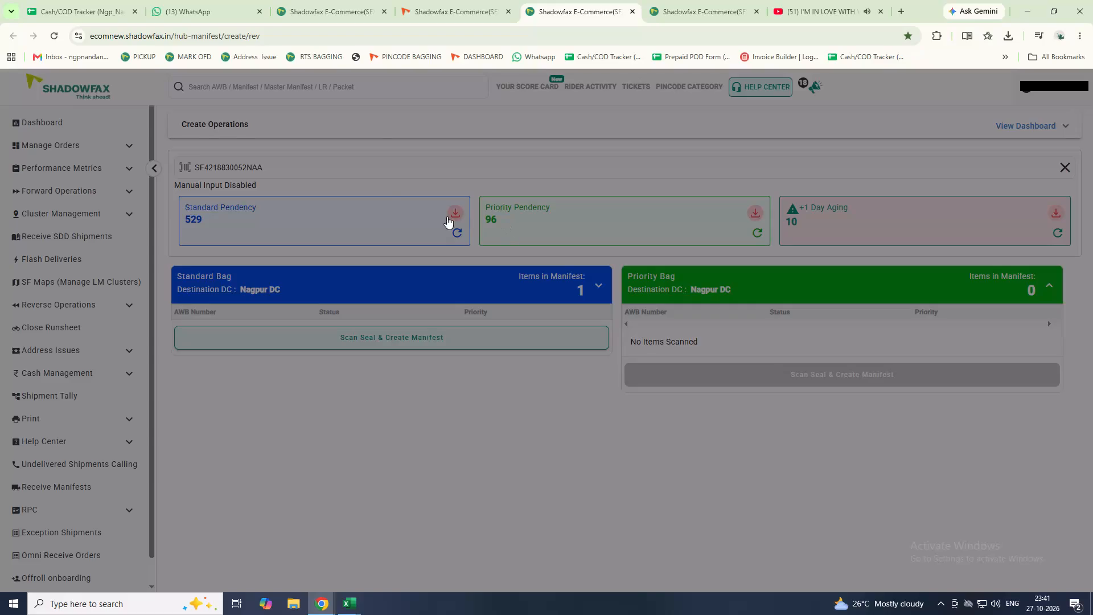
{"action": "double_click", "coordinate": [302, 167]}
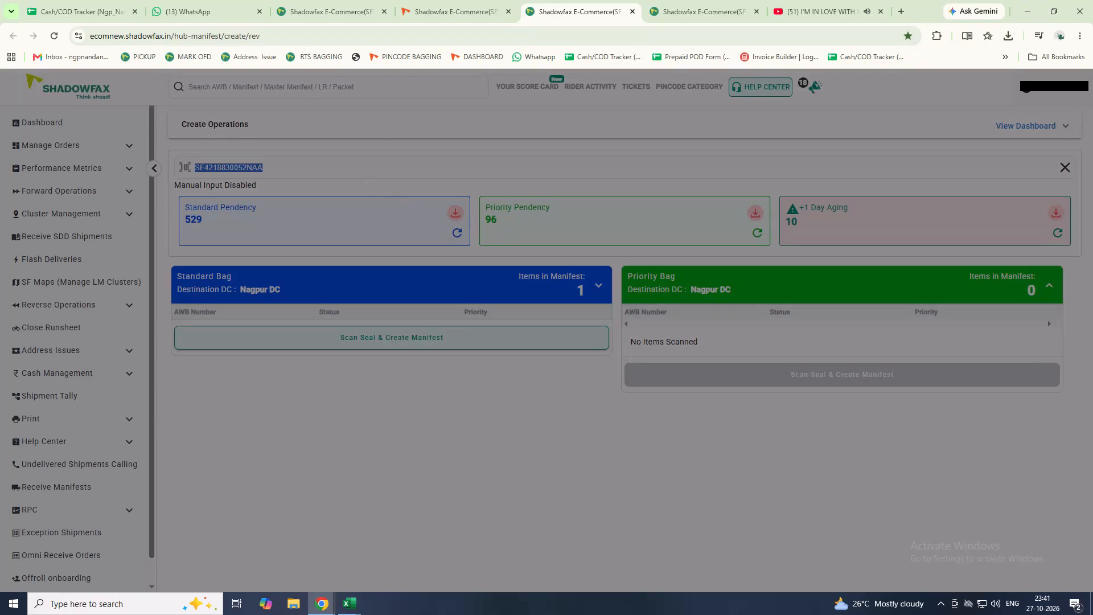
{"action": "left_click", "coordinate": [301, 167]}
{"action": "left_click", "coordinate": [299, 164]}
{"action": "left_click", "coordinate": [342, 227]}
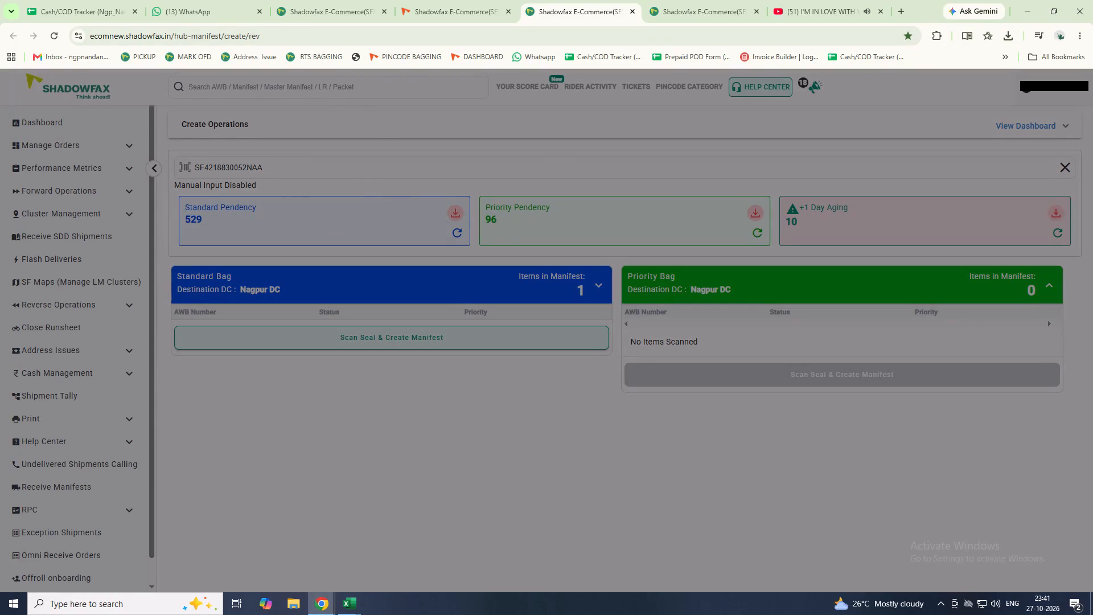
{"action": "double_click", "coordinate": [260, 174]}
{"action": "left_click", "coordinate": [51, 42]}
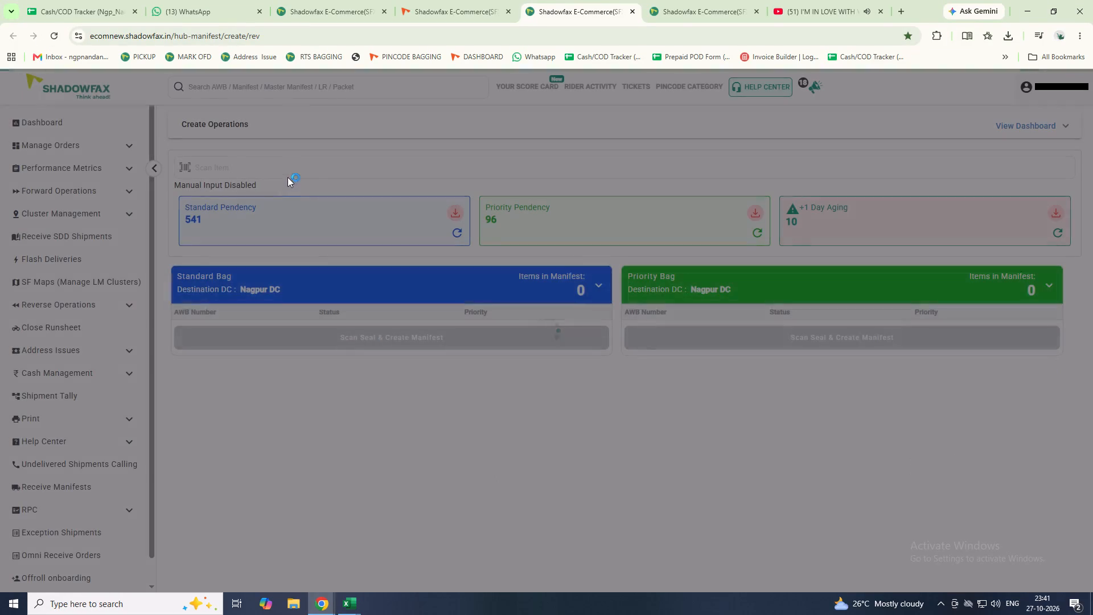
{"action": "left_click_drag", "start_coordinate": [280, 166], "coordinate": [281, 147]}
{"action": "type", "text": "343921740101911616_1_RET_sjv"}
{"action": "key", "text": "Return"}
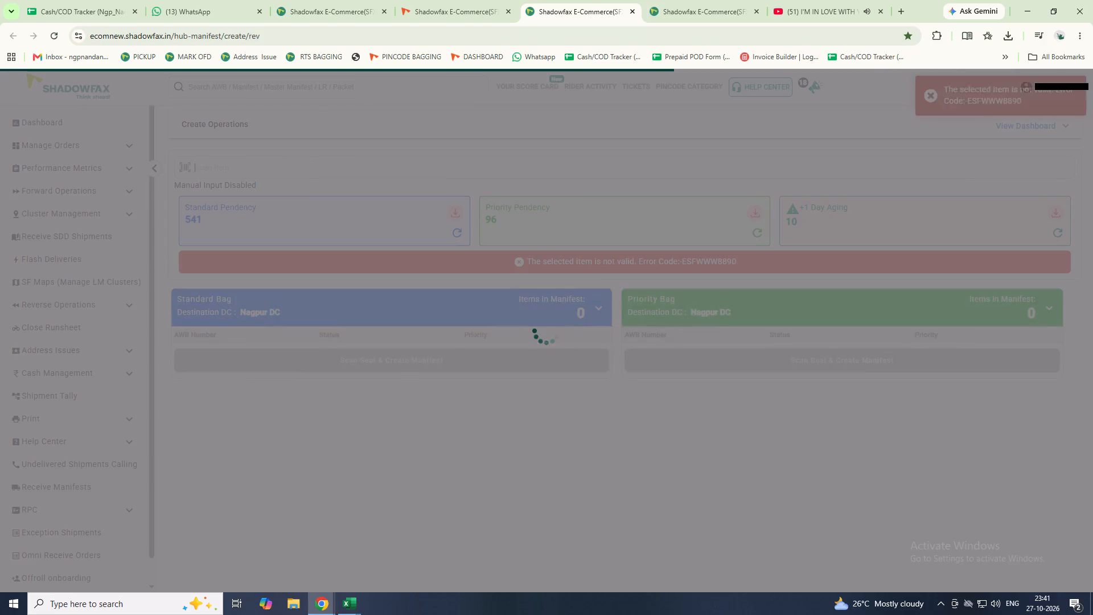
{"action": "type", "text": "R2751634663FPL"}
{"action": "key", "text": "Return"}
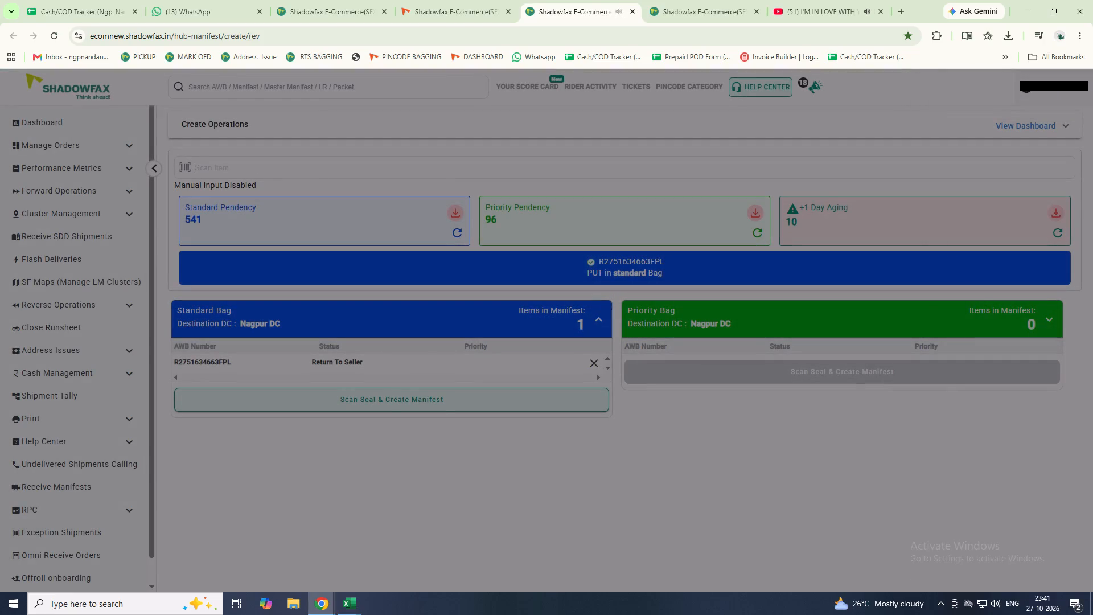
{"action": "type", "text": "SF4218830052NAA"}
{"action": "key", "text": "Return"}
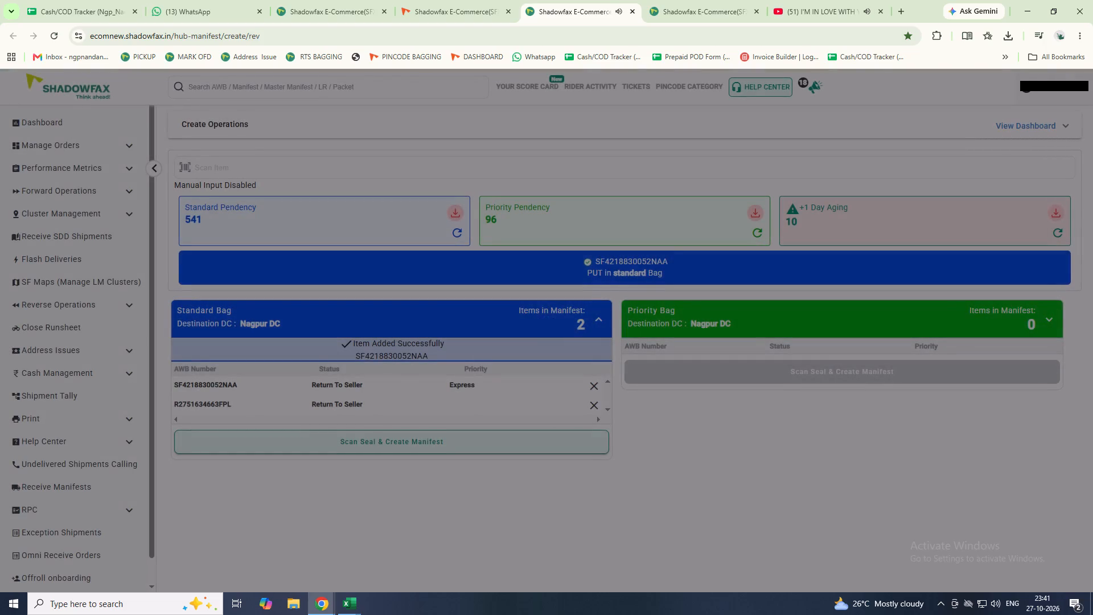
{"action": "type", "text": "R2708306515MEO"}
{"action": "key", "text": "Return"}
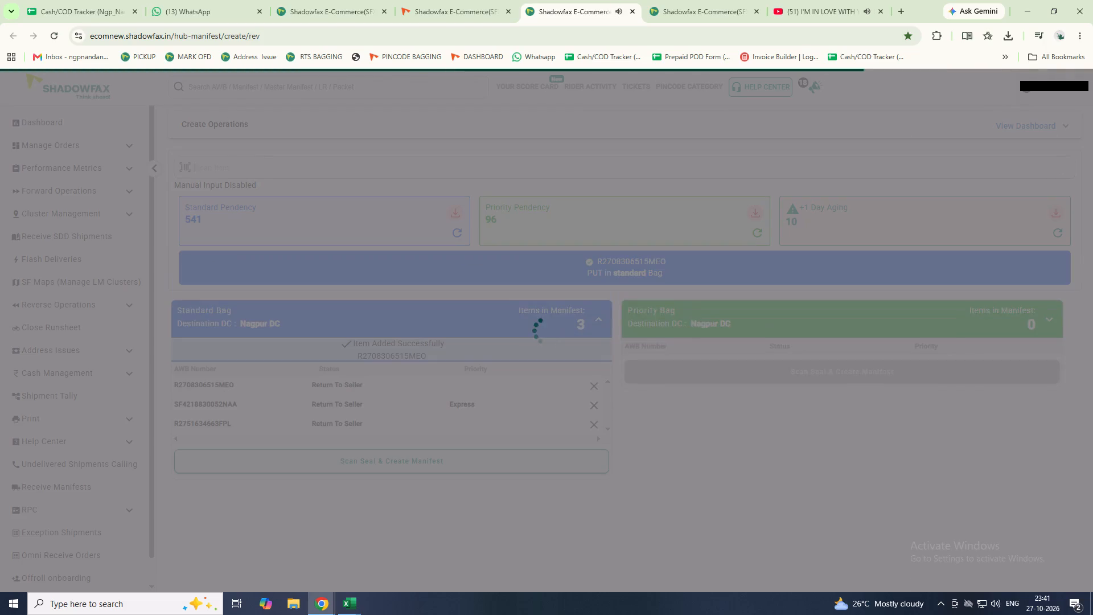
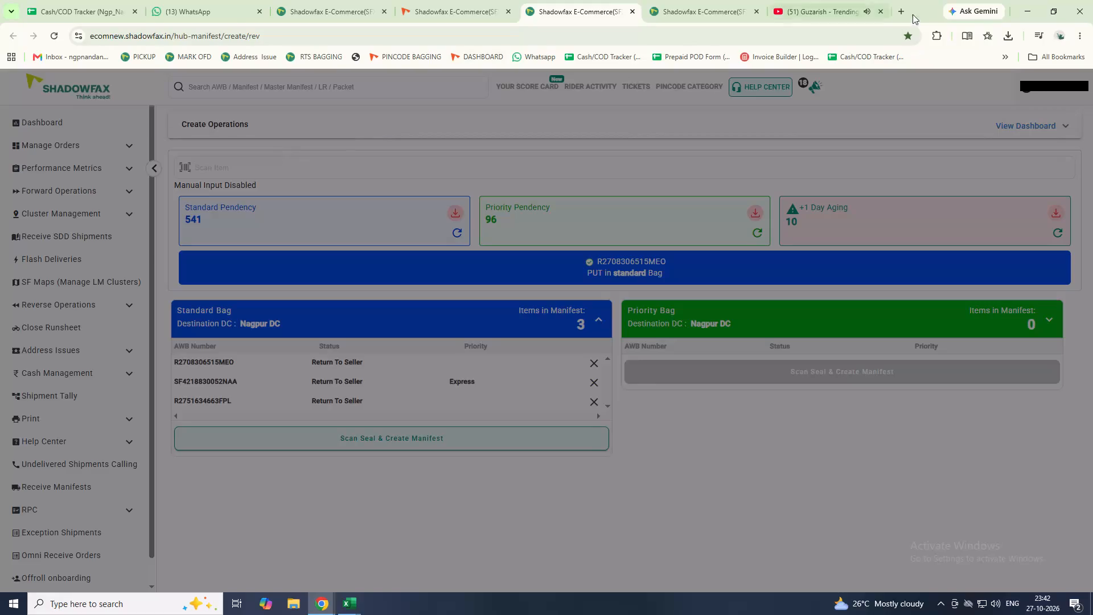
Switch to YouTube and play the "Hindi song" playlist from the recommended videos.
{"action": "left_click", "coordinate": [822, 11]}
{"action": "scroll", "coordinate": [673, 362], "scroll_direction": "down", "scroll_amount": 5}
{"action": "scroll", "coordinate": [624, 399], "scroll_direction": "down", "scroll_amount": 2}
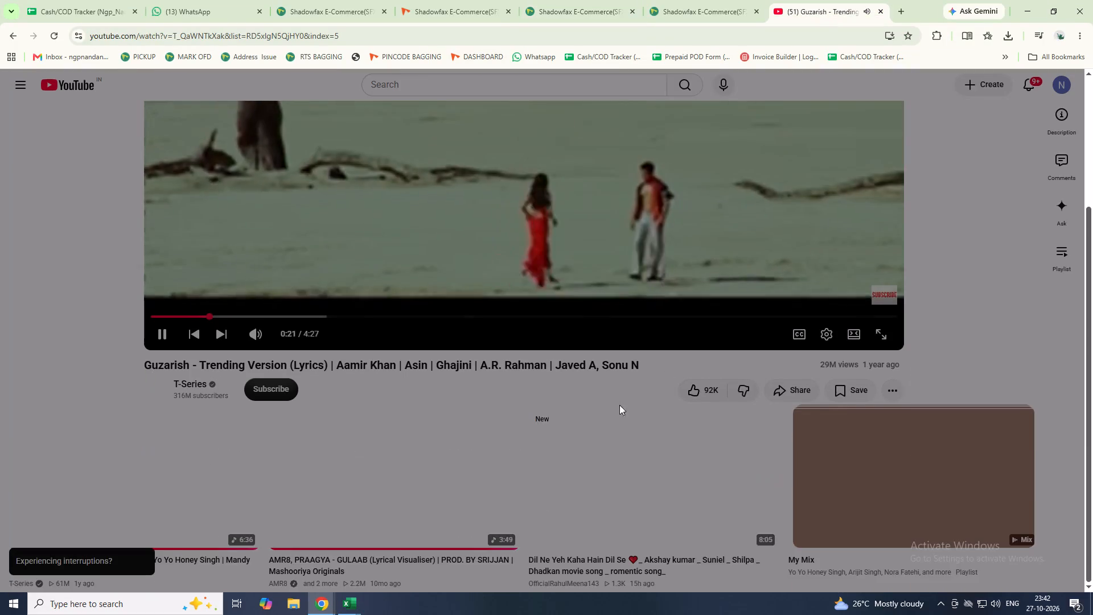
{"action": "scroll", "coordinate": [619, 405], "scroll_direction": "down", "scroll_amount": 2}
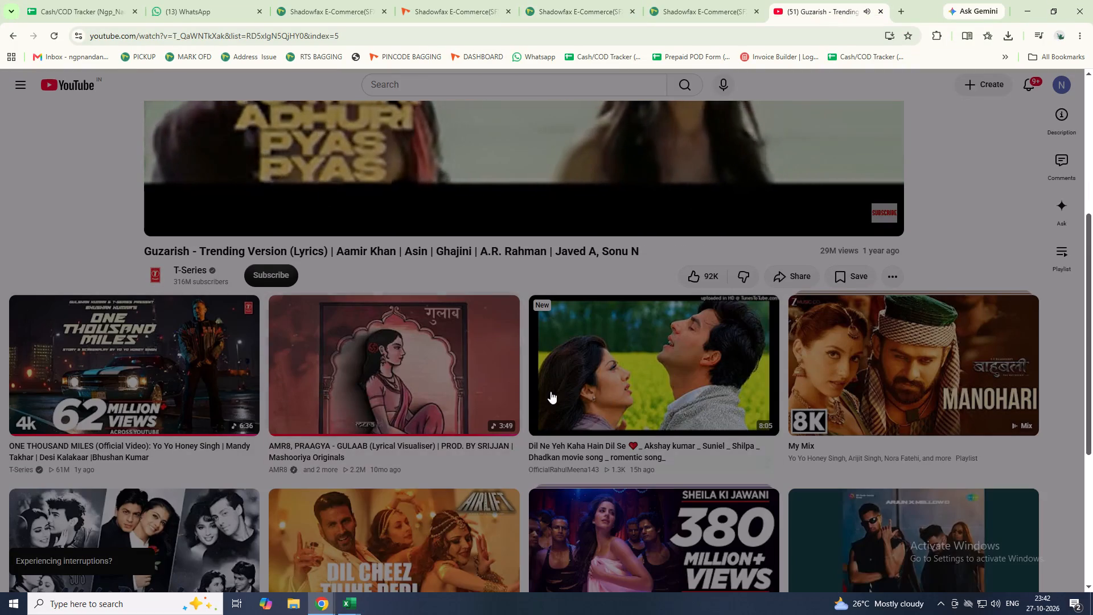
{"action": "scroll", "coordinate": [383, 407], "scroll_direction": "down", "scroll_amount": 3}
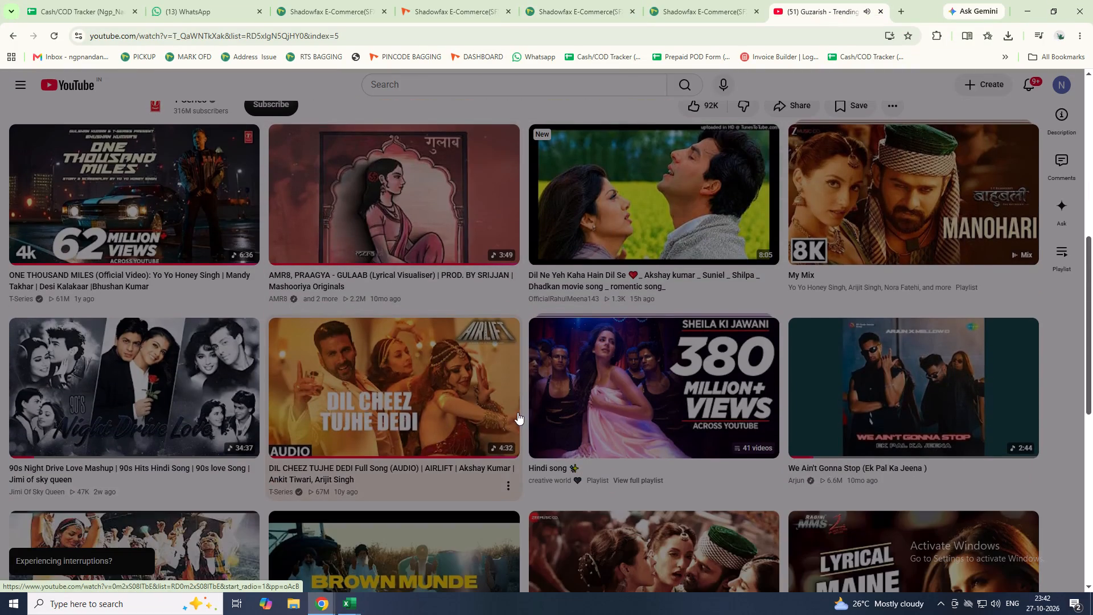
{"action": "left_click", "coordinate": [574, 411]}
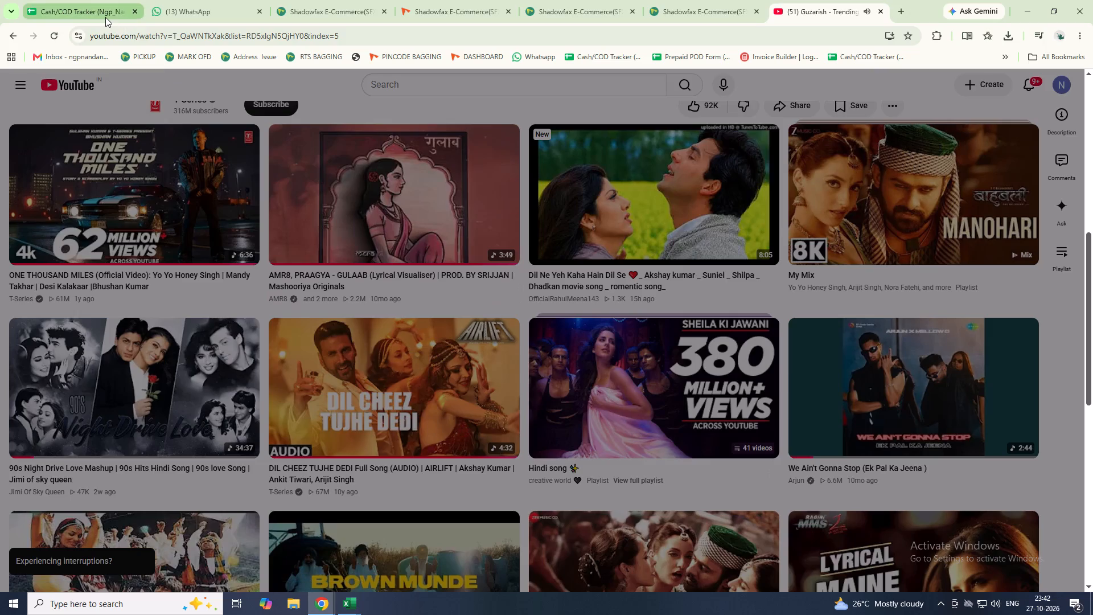
{"action": "left_click", "coordinate": [642, 374]}
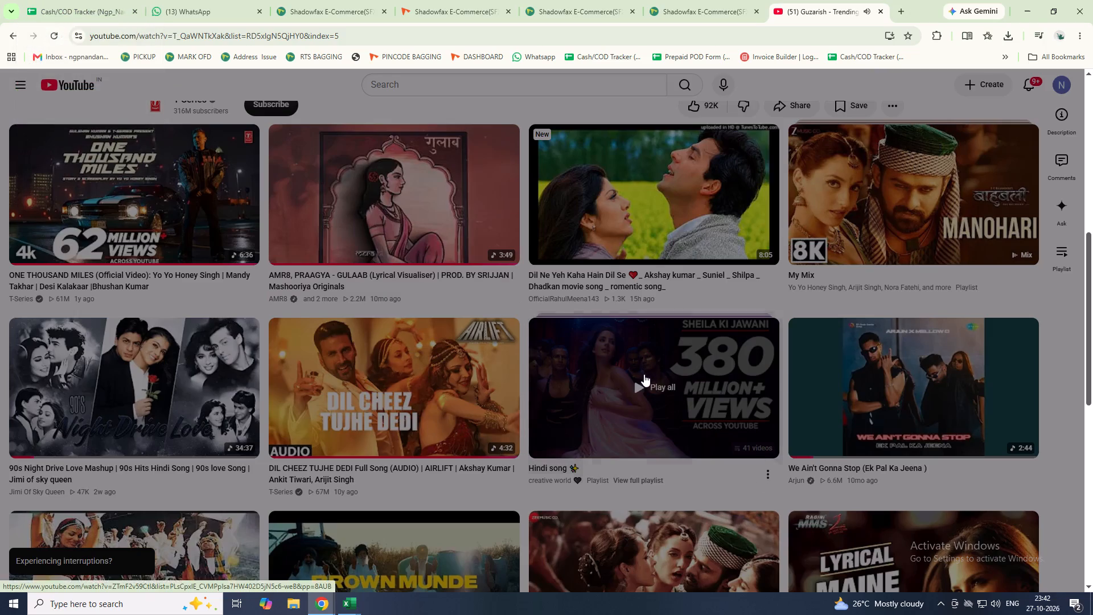
{"action": "left_click", "coordinate": [634, 388]}
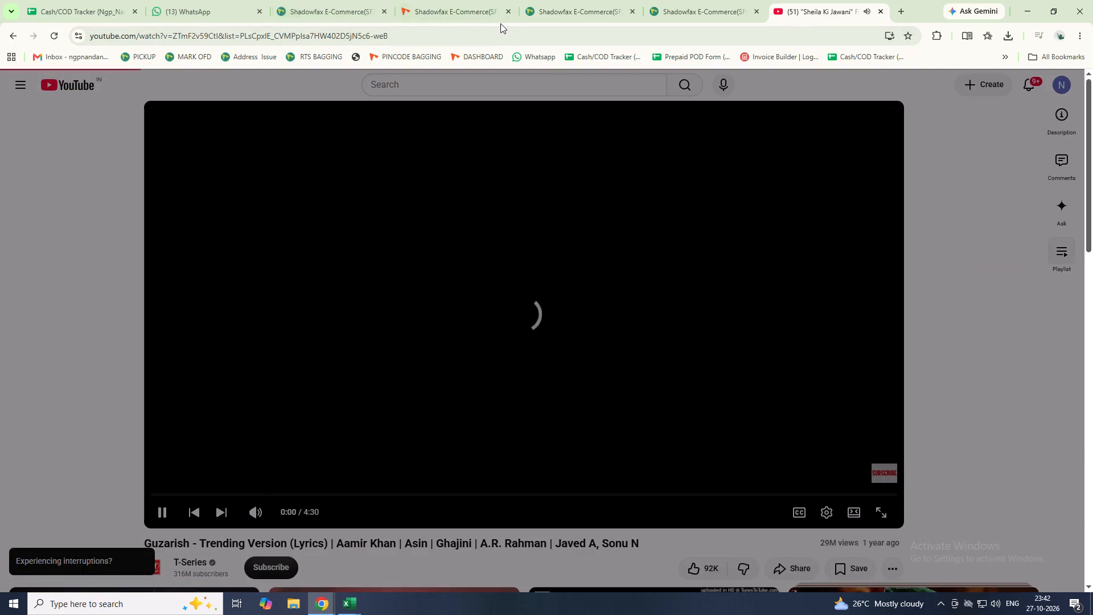
{"action": "left_click", "coordinate": [499, 23]}
{"action": "left_click", "coordinate": [331, 2]}
{"action": "left_click", "coordinate": [544, 12]}
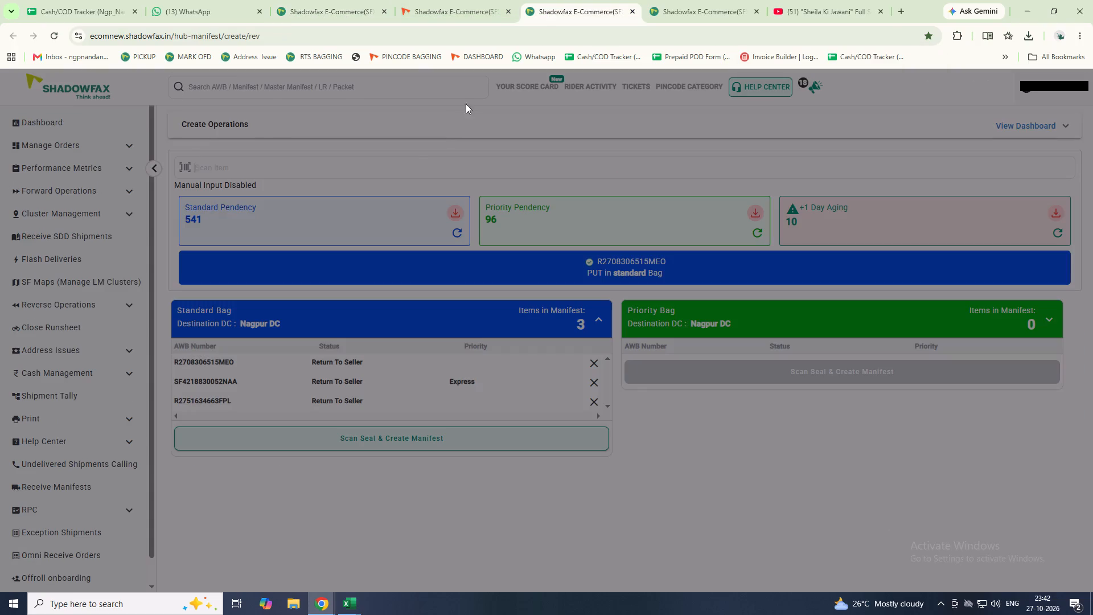
{"action": "left_click", "coordinate": [419, 160]}
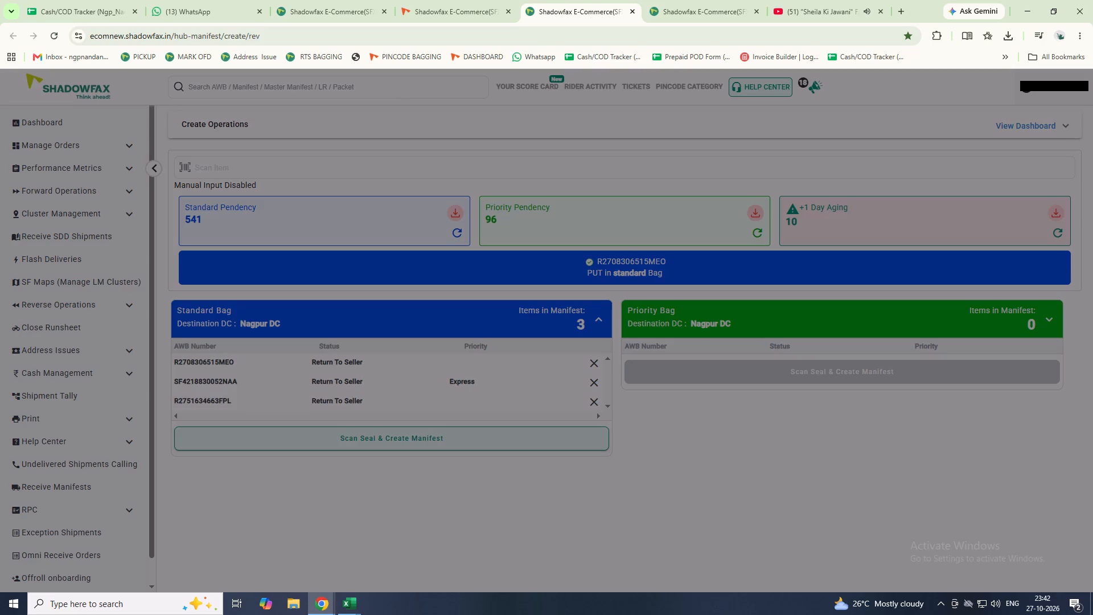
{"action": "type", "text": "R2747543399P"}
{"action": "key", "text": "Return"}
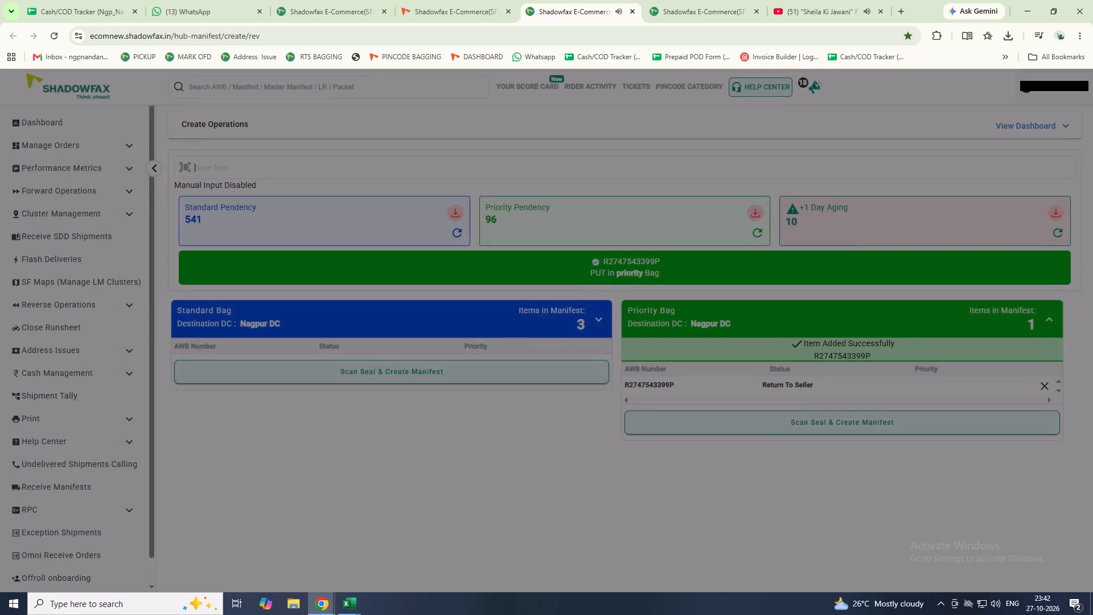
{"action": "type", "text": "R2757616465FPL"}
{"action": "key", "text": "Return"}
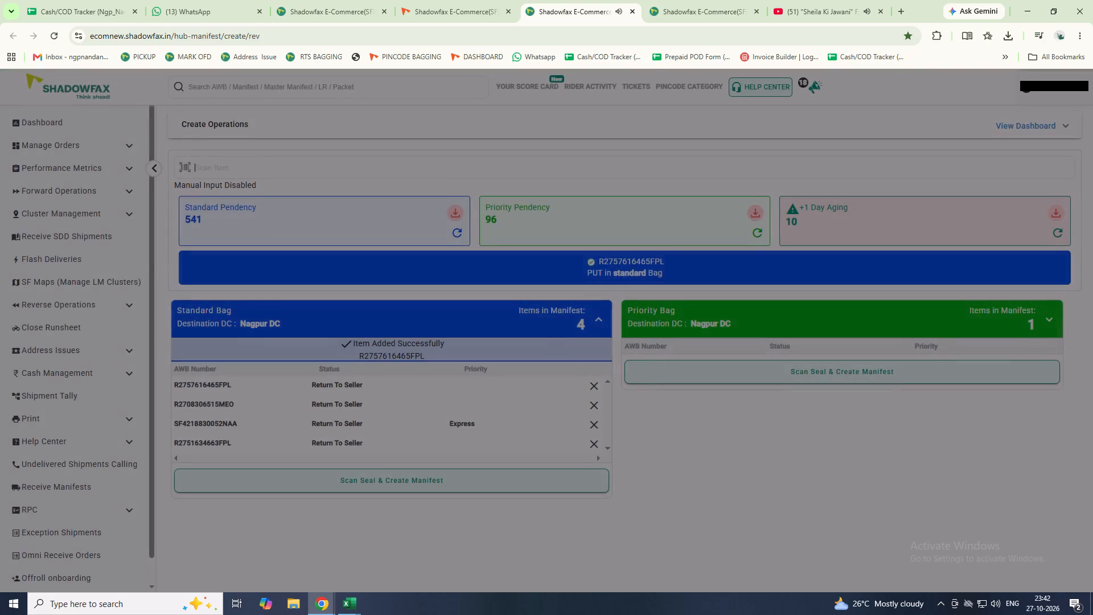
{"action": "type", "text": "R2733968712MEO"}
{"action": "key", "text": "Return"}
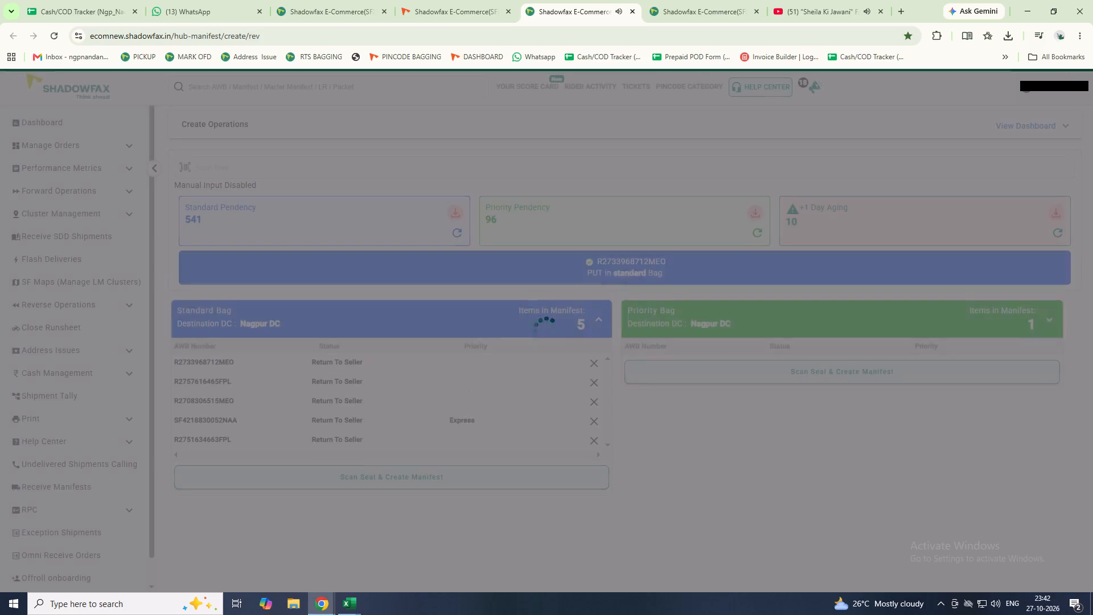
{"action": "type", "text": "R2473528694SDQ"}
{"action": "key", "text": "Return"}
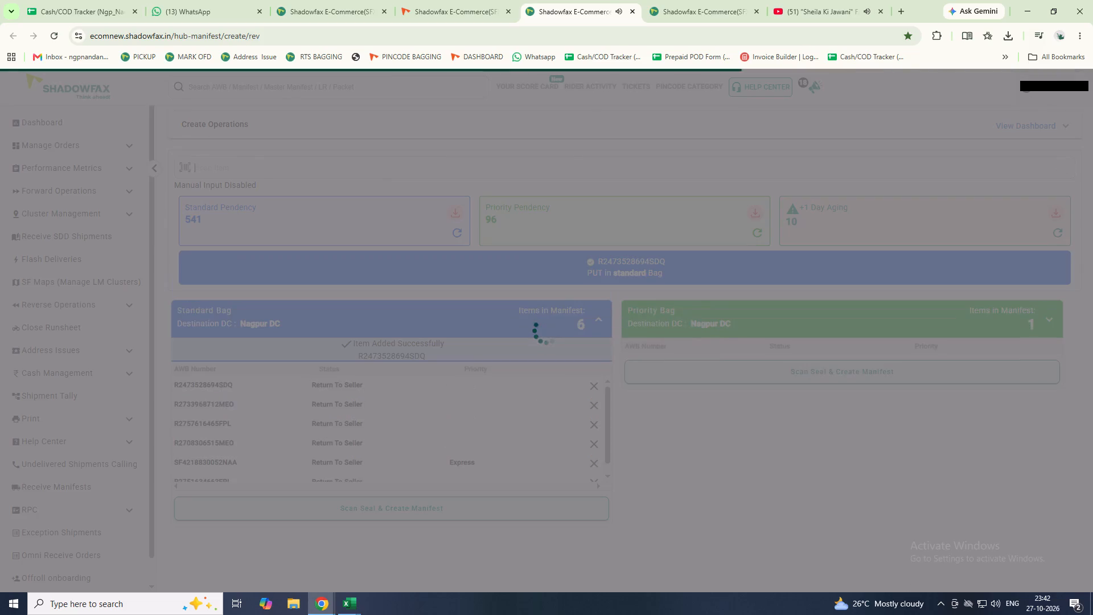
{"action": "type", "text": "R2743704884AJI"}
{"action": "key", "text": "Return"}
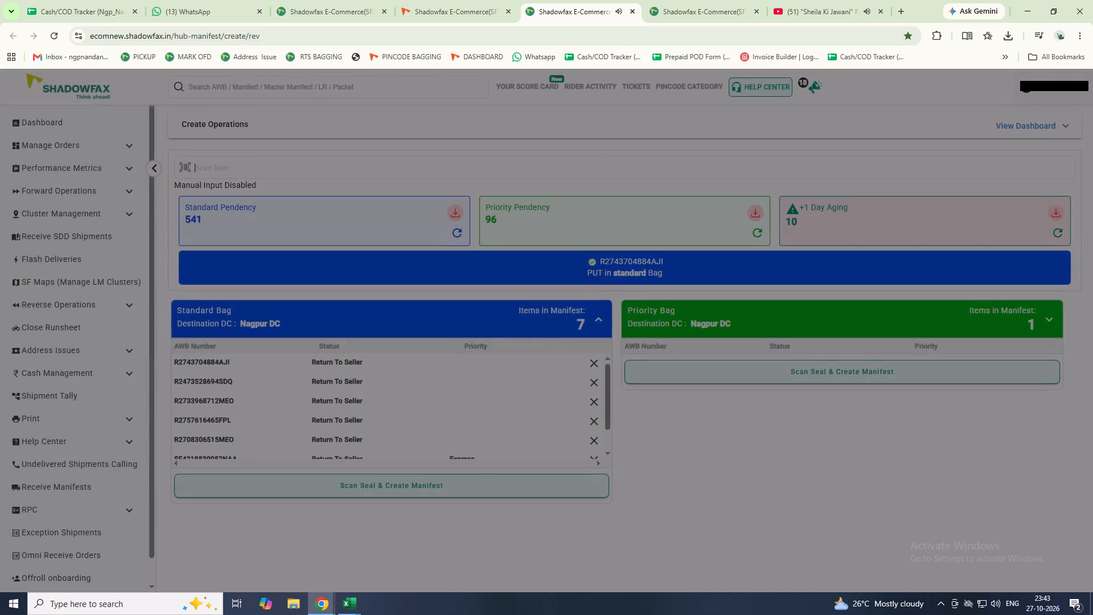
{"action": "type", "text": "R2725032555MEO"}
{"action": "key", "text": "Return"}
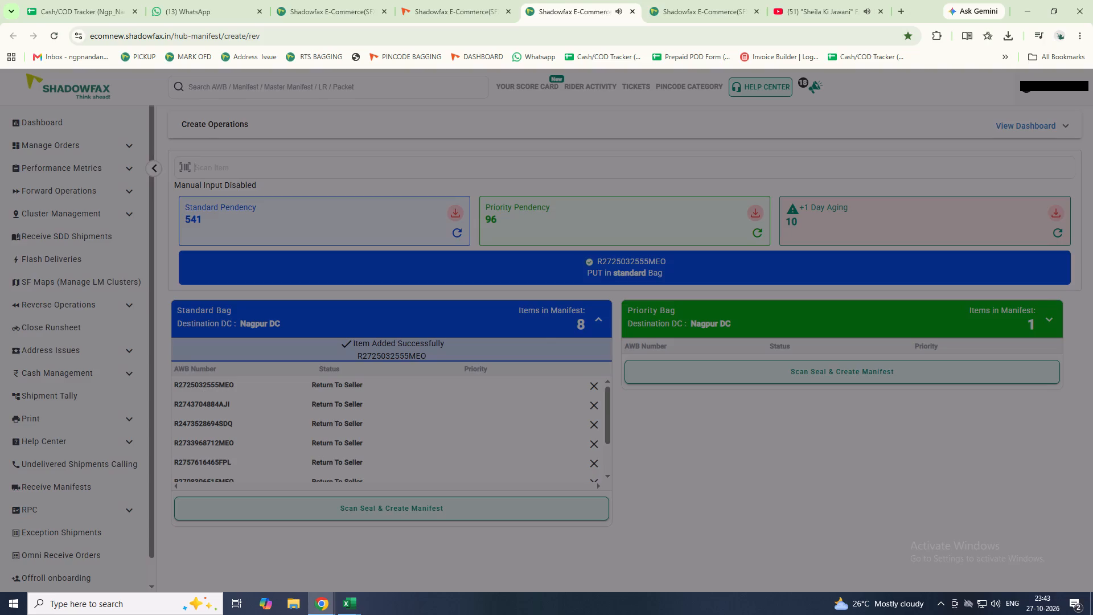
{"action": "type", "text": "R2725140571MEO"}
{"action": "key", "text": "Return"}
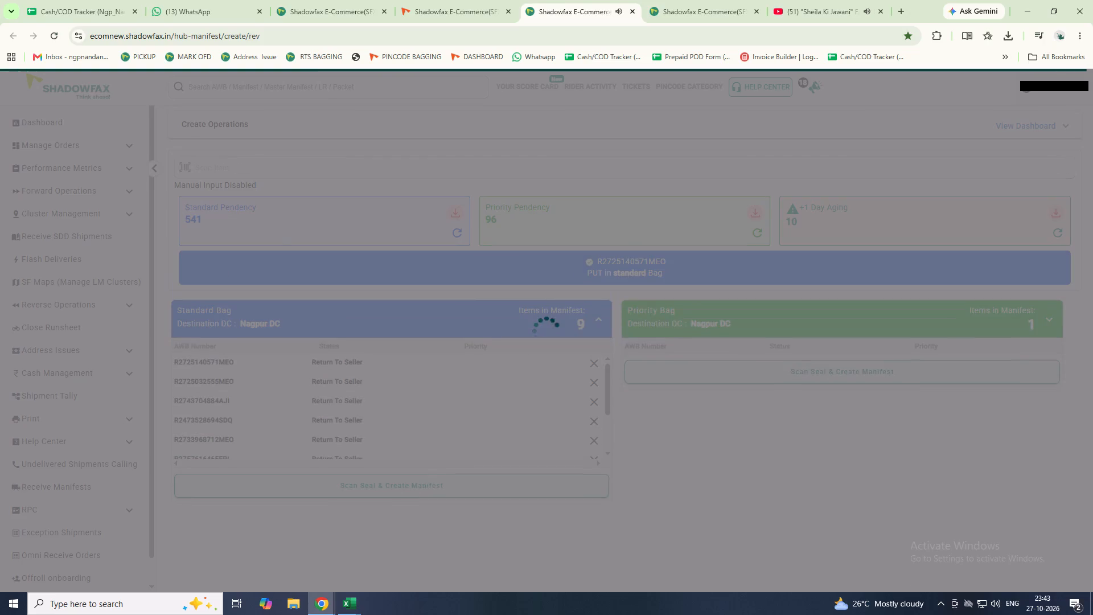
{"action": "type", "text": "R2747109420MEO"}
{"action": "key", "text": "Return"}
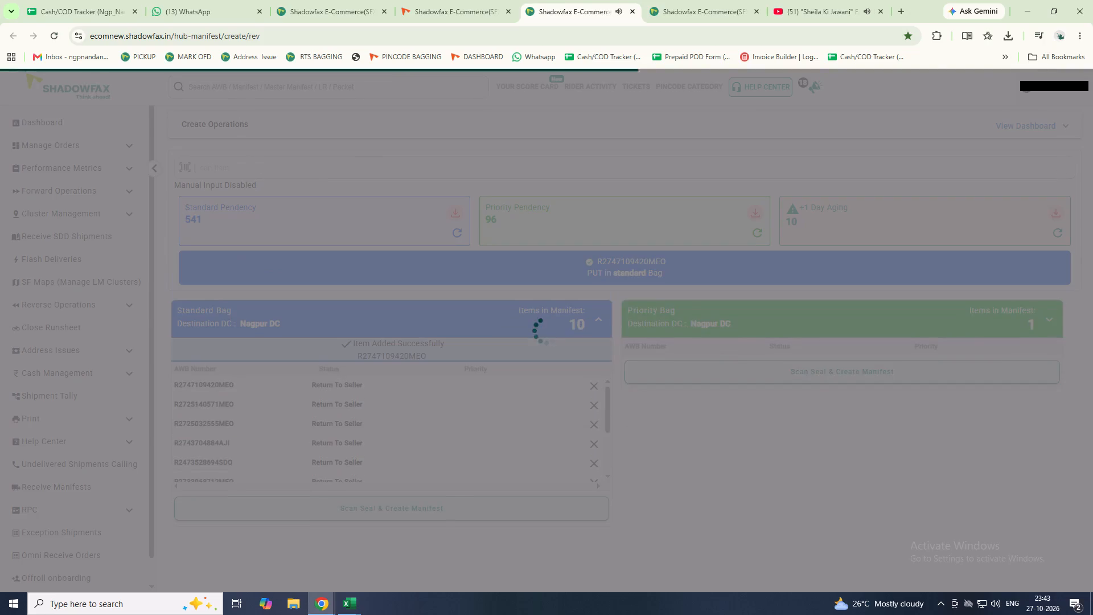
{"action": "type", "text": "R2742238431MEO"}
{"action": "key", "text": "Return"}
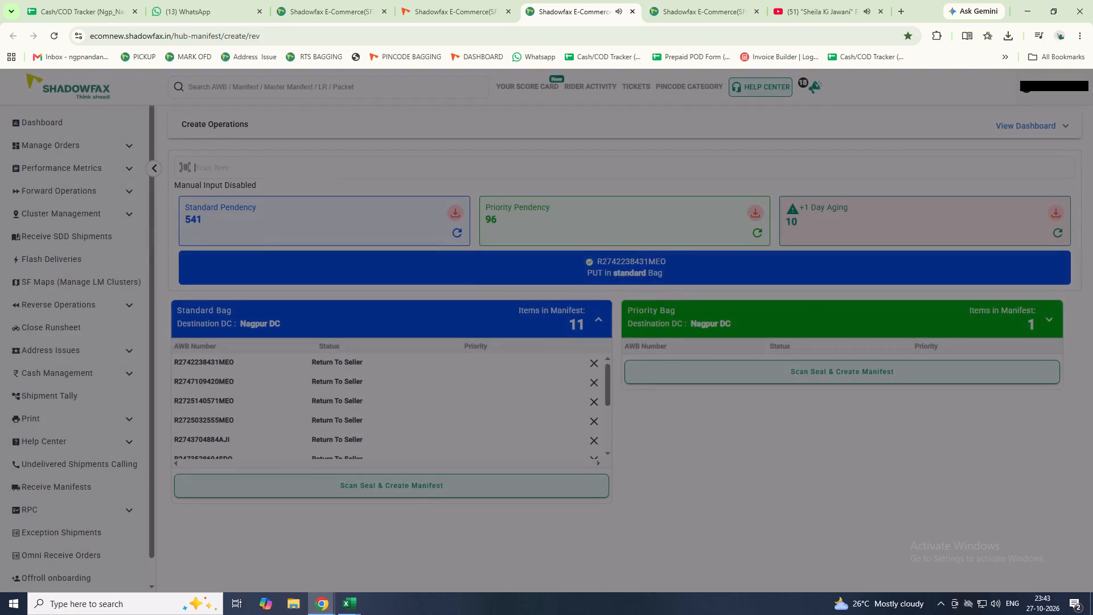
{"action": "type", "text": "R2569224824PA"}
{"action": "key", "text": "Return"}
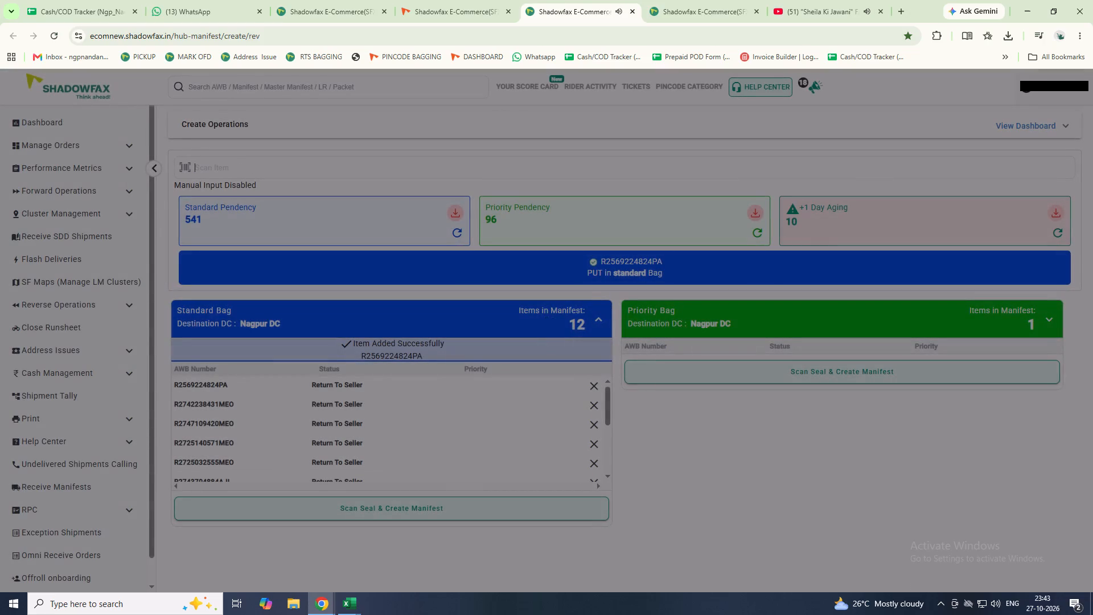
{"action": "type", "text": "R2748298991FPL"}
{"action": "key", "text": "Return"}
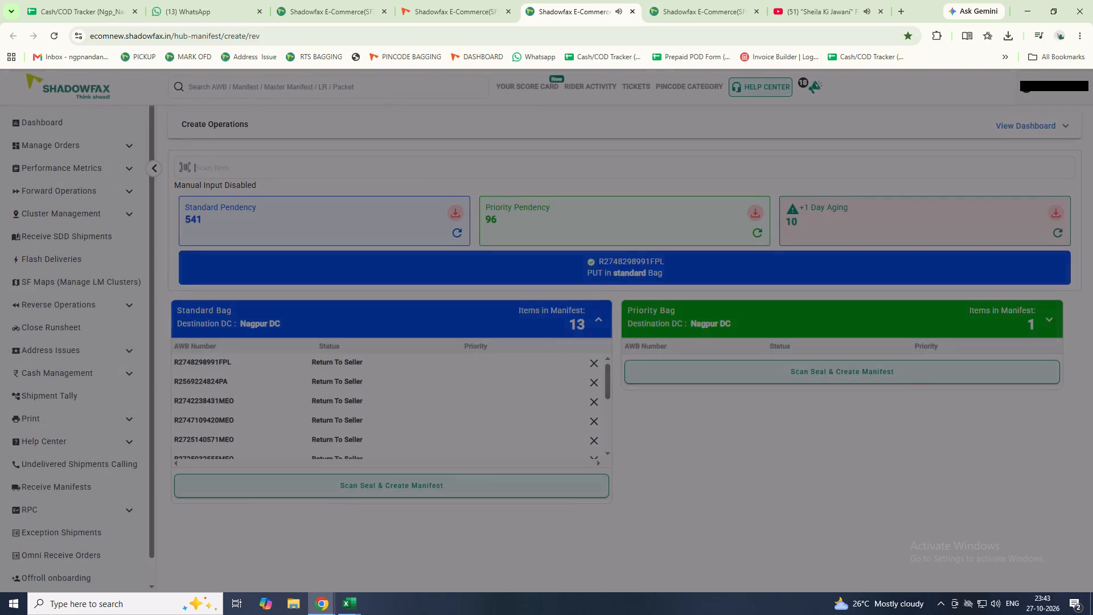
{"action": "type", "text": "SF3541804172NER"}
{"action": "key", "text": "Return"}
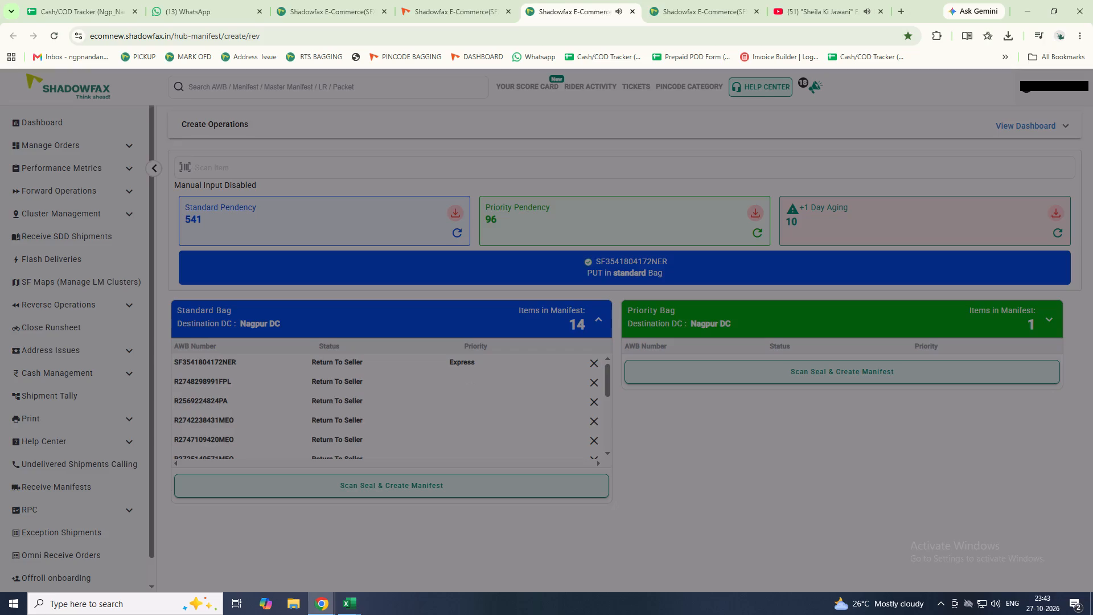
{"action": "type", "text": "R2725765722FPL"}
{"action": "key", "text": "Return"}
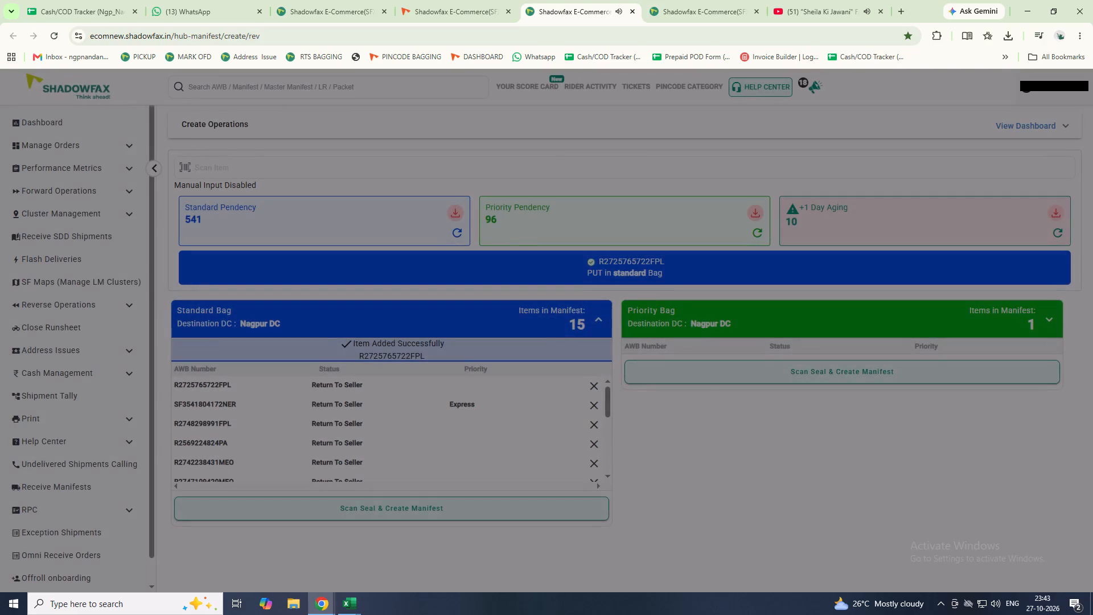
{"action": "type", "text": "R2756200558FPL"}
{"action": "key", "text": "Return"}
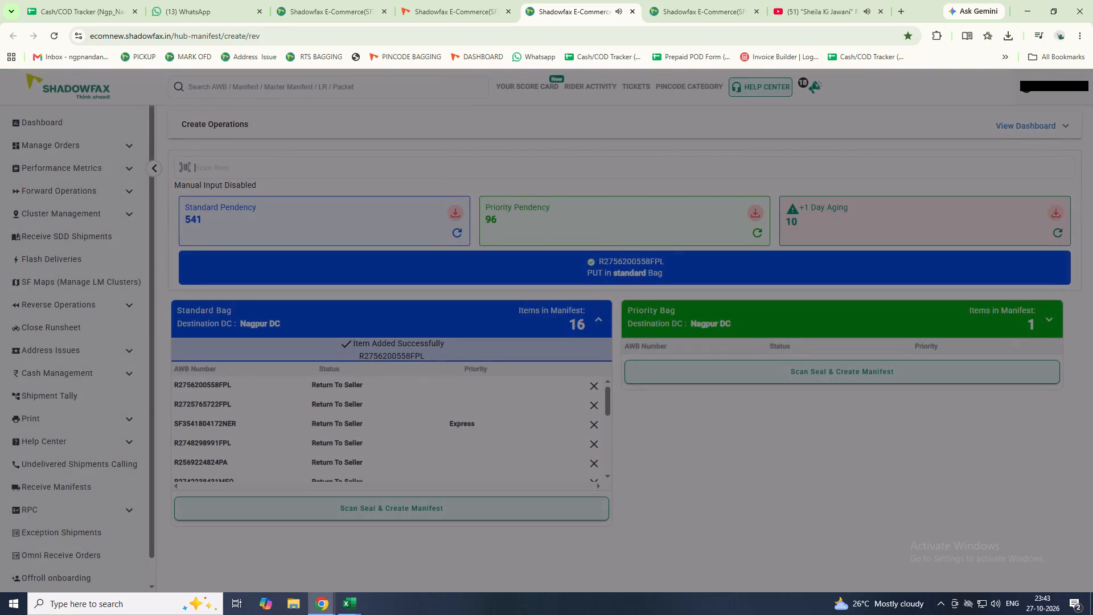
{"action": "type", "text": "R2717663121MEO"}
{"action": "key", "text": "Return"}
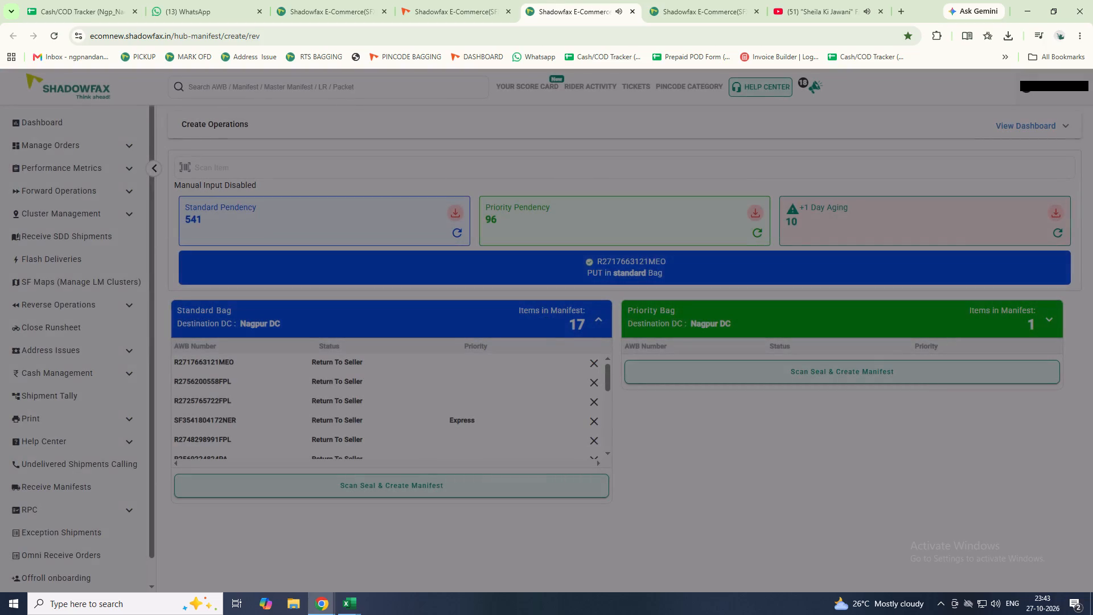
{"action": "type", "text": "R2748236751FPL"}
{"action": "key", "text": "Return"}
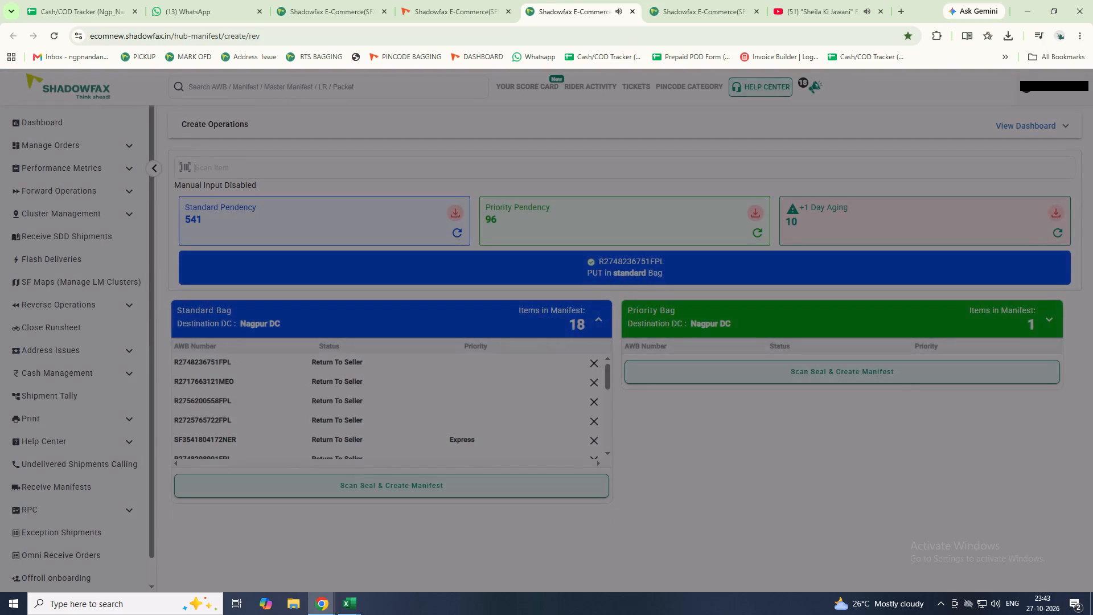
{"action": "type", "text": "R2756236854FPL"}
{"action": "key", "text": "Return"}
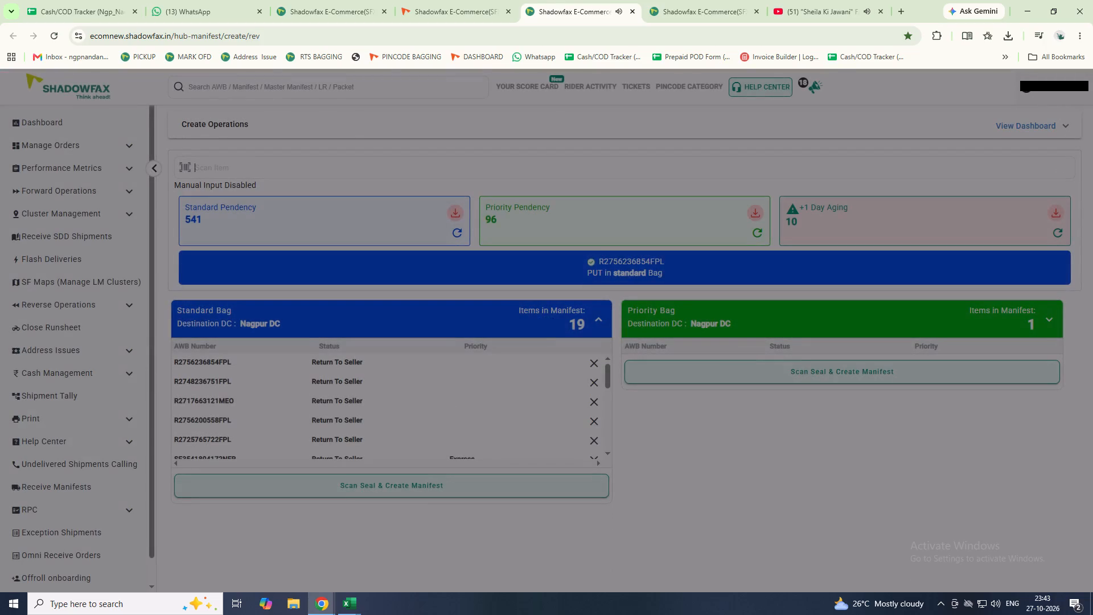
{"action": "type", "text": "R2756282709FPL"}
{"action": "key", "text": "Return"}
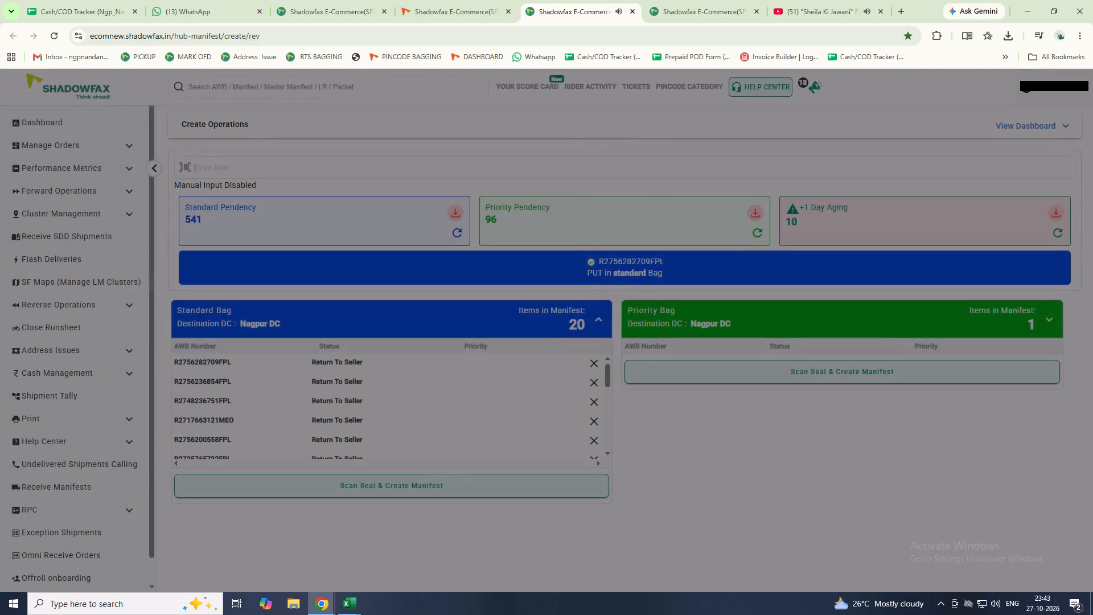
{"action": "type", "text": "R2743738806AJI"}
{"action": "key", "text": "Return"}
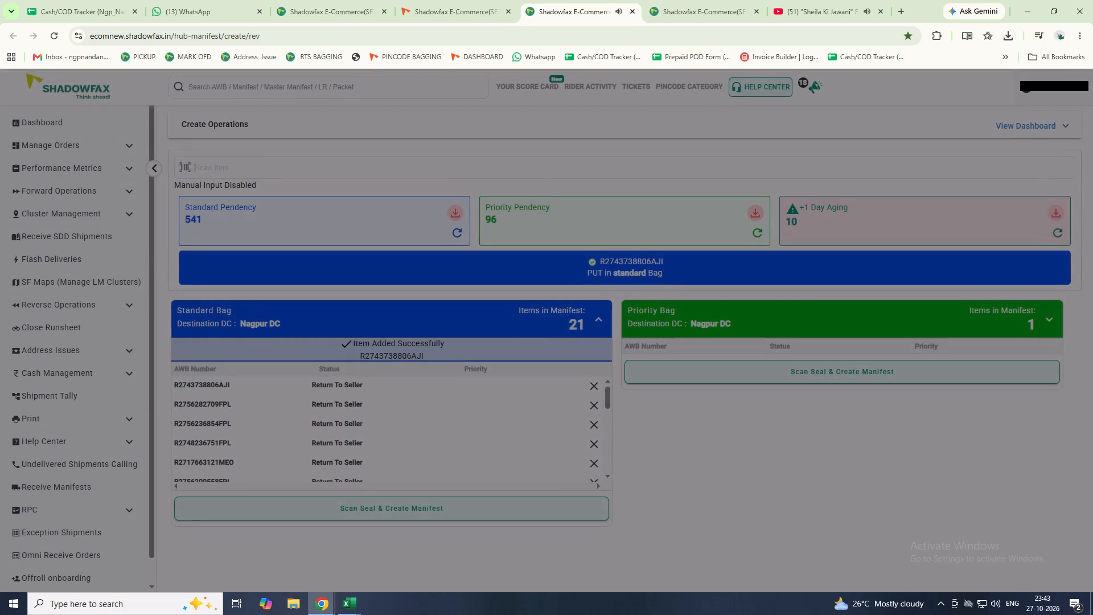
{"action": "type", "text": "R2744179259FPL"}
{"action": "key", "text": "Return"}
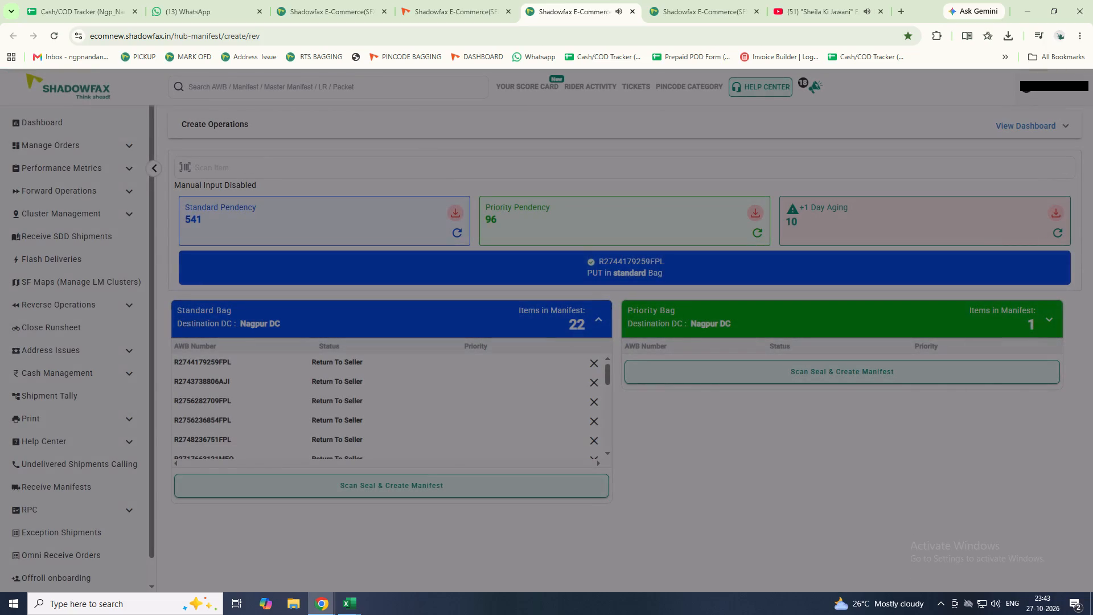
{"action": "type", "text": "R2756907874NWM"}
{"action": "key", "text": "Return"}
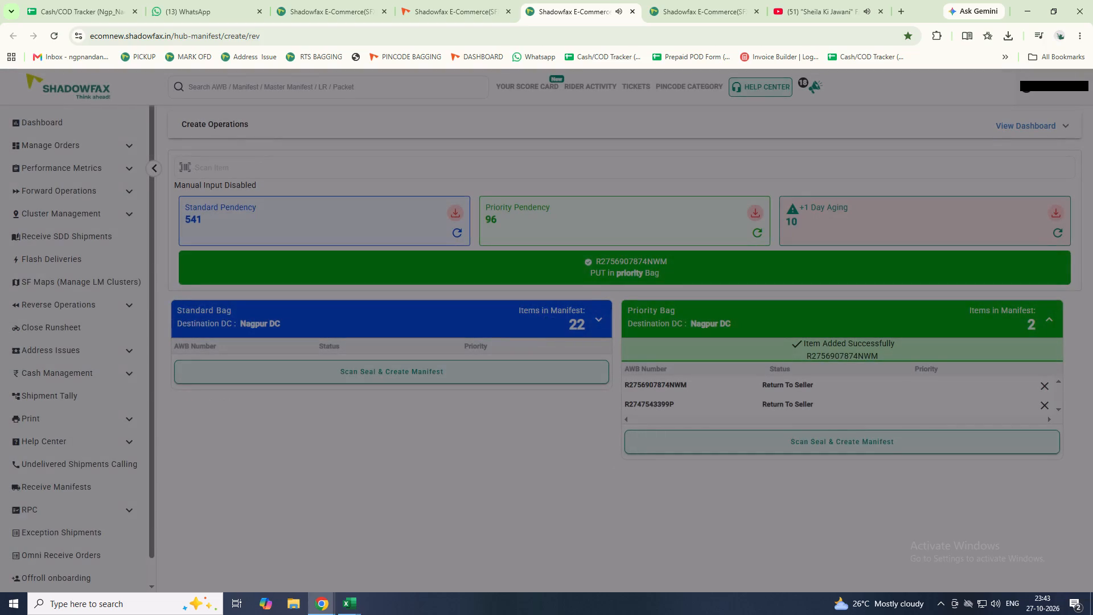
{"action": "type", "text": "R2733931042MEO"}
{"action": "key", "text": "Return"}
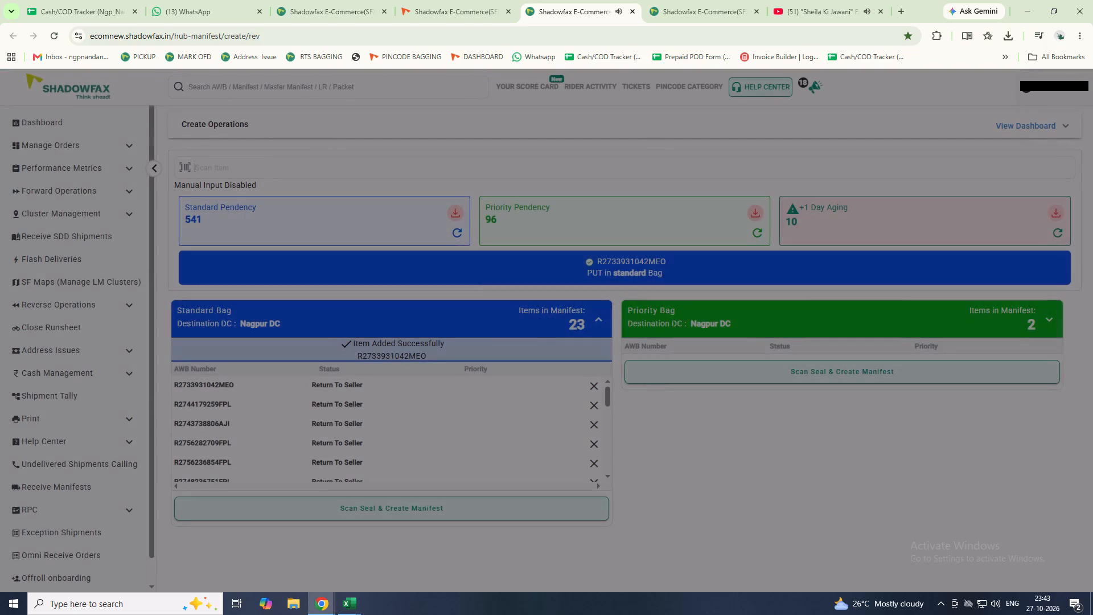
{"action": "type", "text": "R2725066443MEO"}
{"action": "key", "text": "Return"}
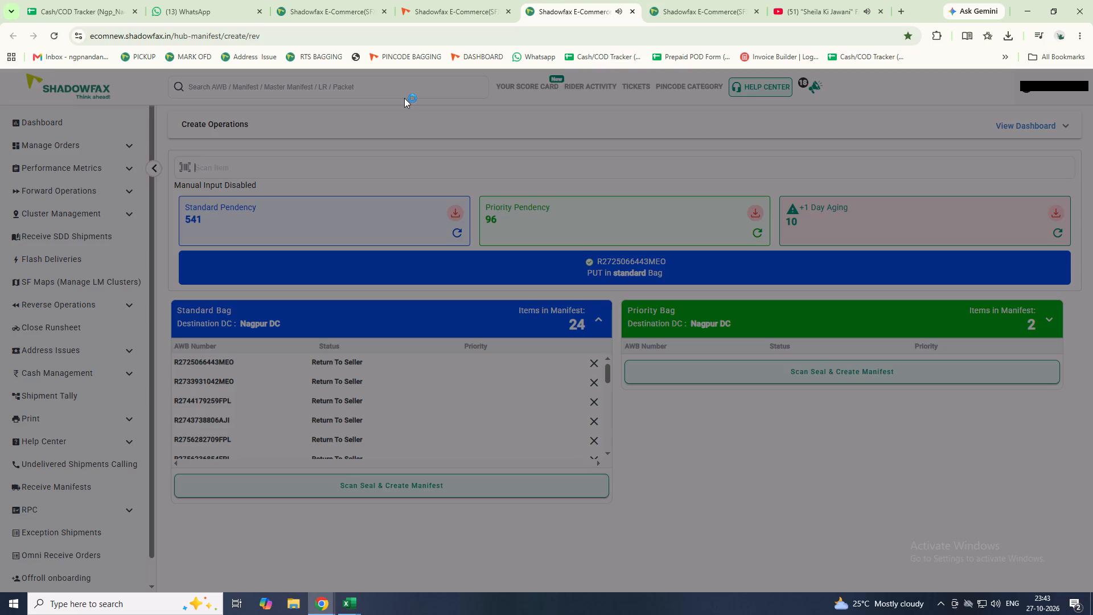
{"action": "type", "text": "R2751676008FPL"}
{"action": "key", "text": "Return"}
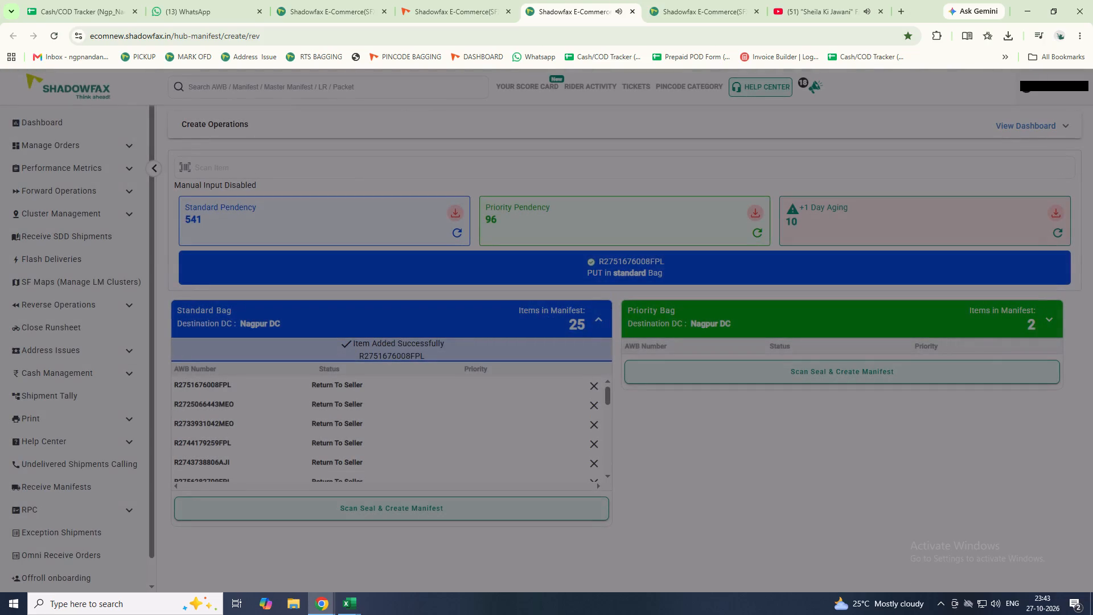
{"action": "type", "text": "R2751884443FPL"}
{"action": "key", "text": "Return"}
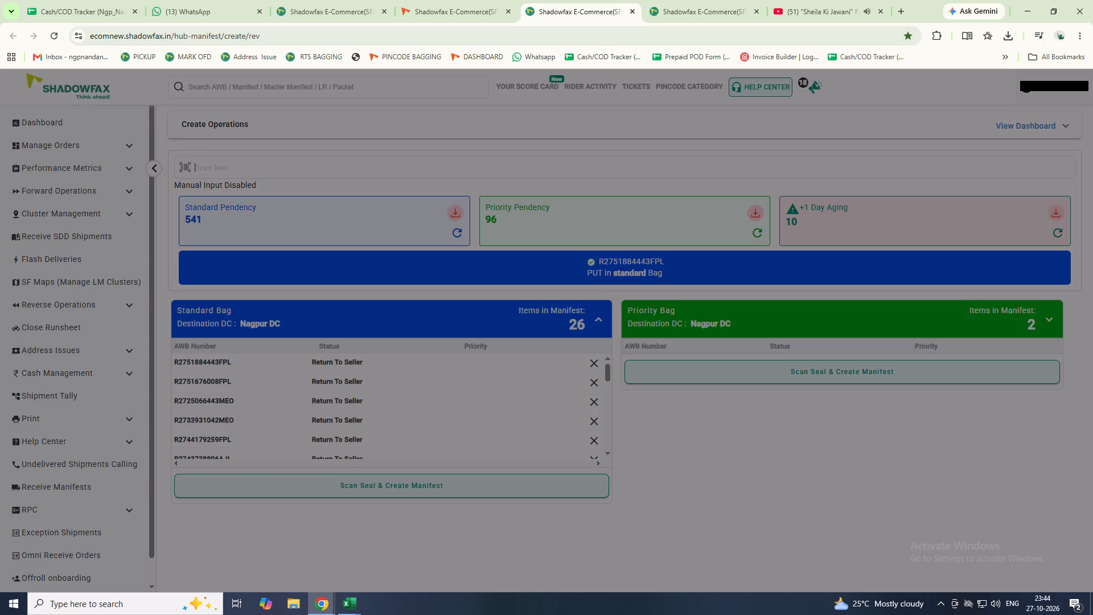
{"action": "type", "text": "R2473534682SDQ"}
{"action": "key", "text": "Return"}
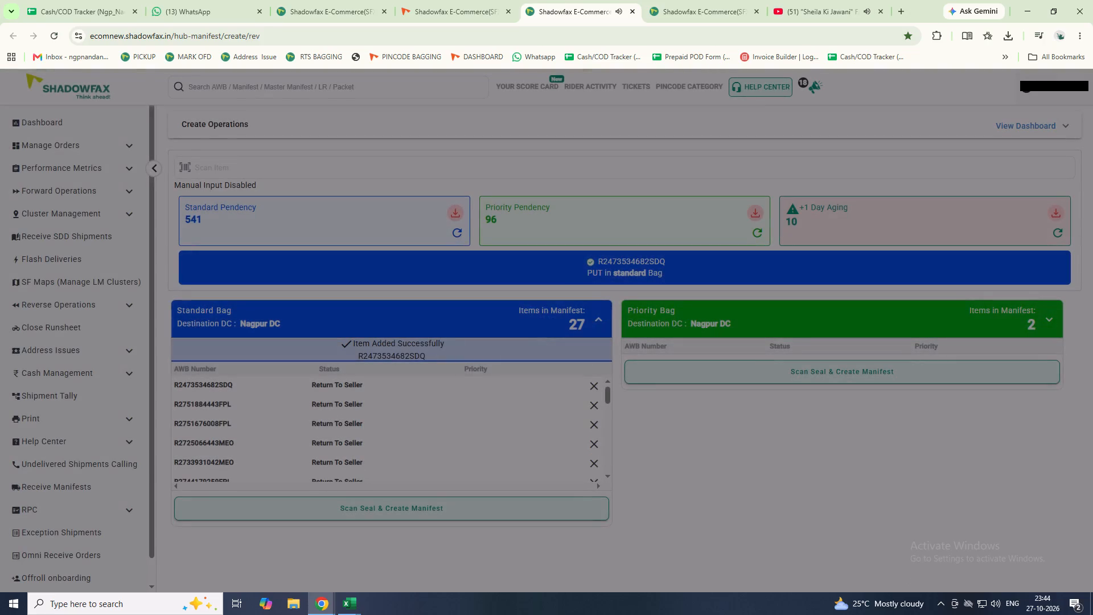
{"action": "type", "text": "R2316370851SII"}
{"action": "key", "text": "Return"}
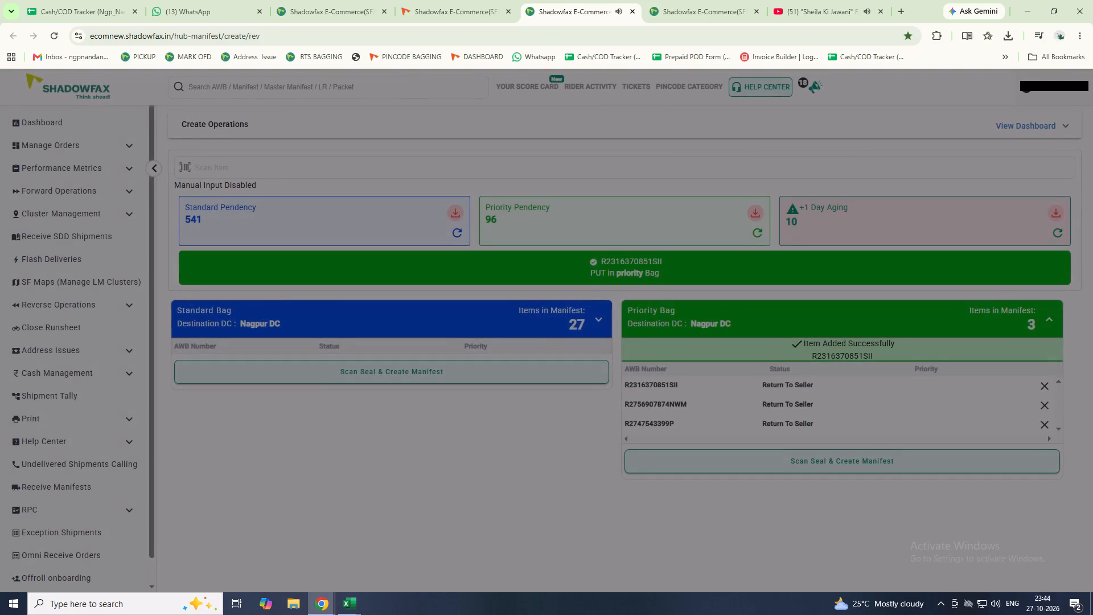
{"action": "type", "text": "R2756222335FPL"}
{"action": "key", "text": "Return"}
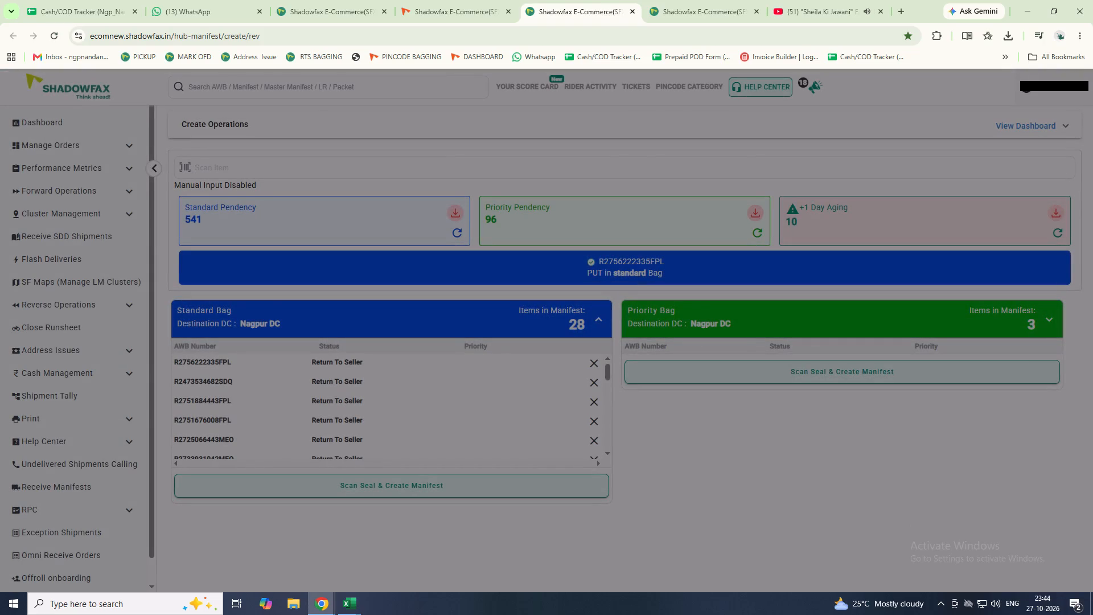
Create the manifest for the Nagpur DC standard bag with blue seal HDRY23569704.
{"action": "left_click", "coordinate": [405, 485]}
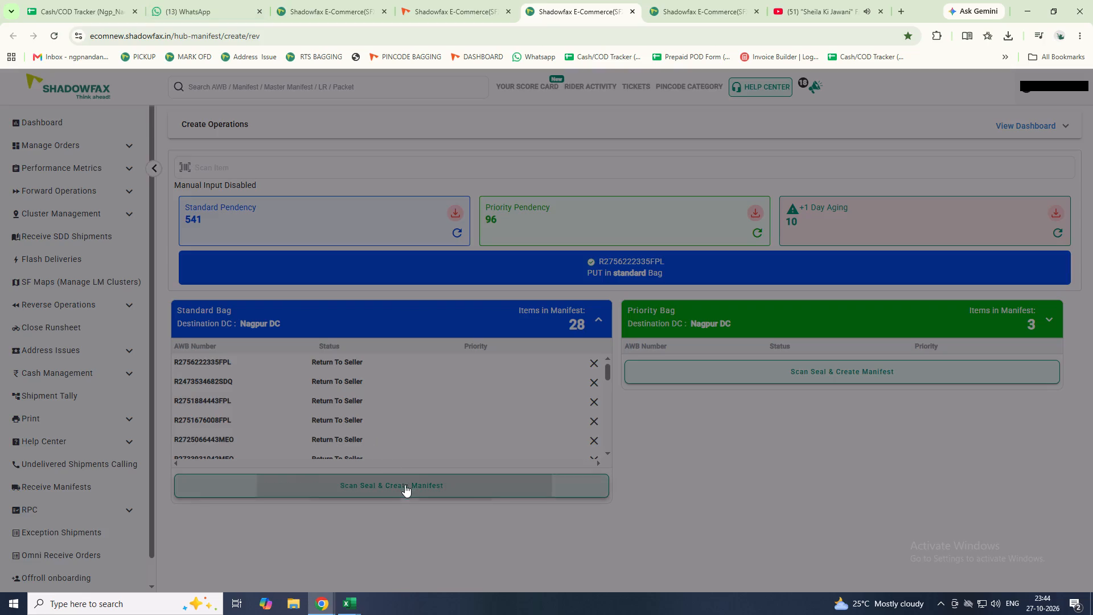
{"action": "left_click", "coordinate": [472, 354]}
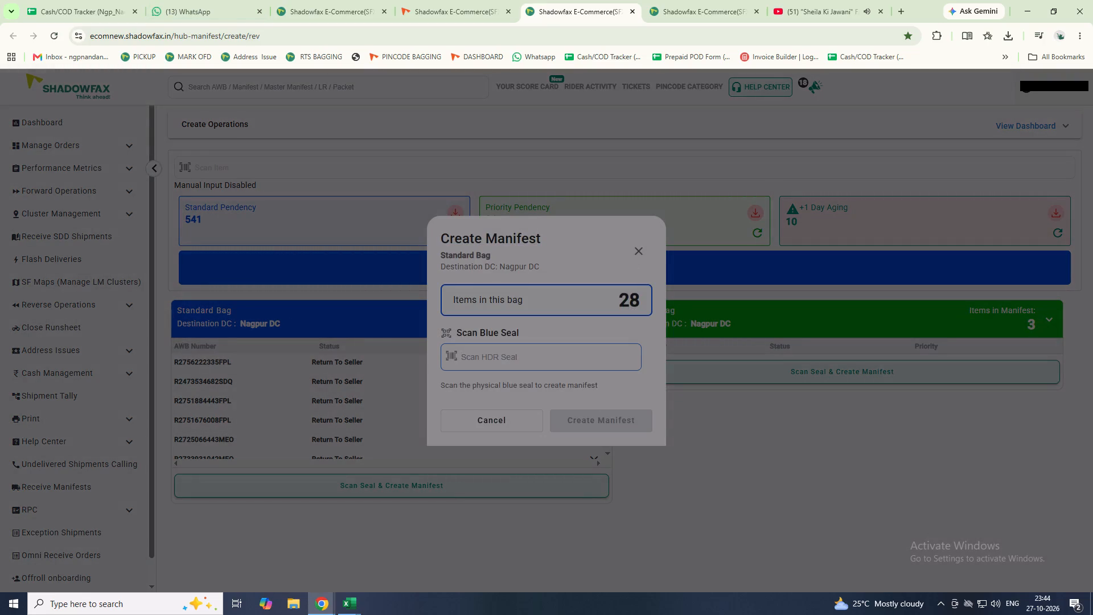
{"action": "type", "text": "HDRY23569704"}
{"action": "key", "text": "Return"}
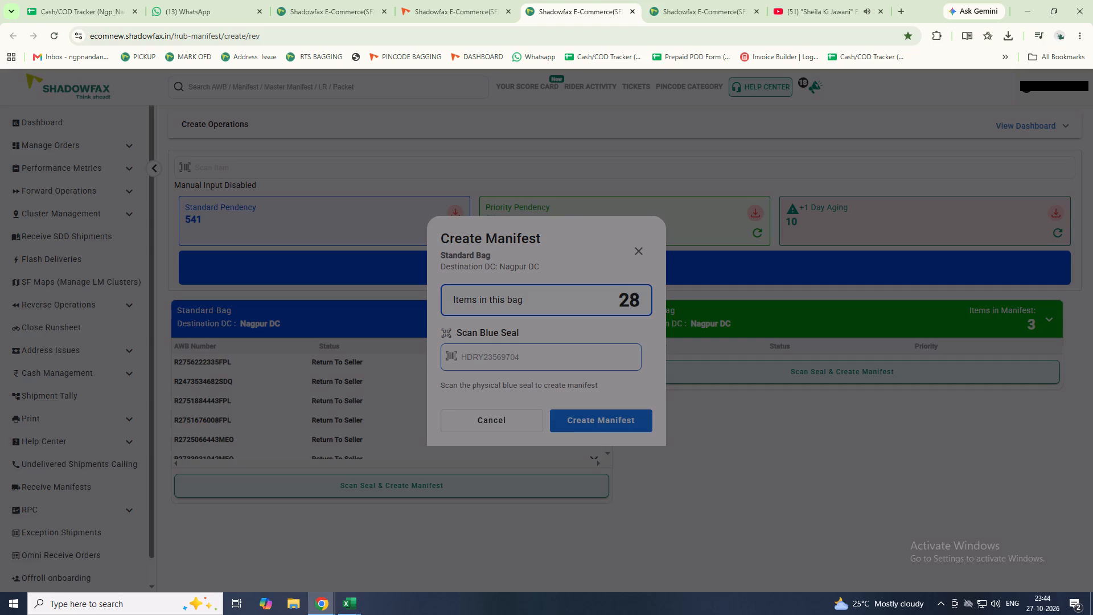
{"action": "left_click", "coordinate": [575, 418]}
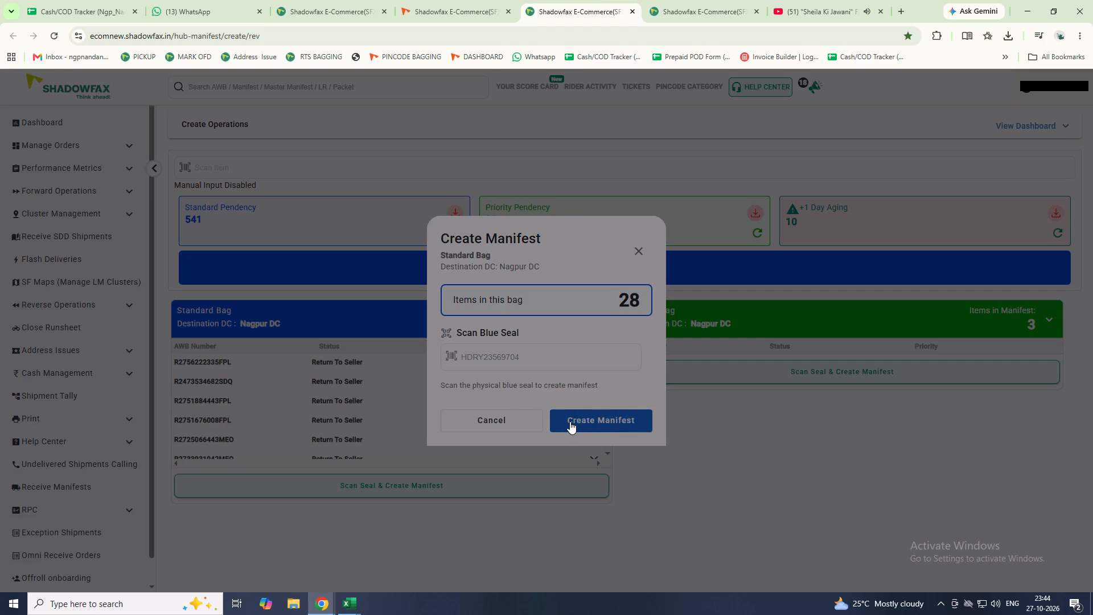
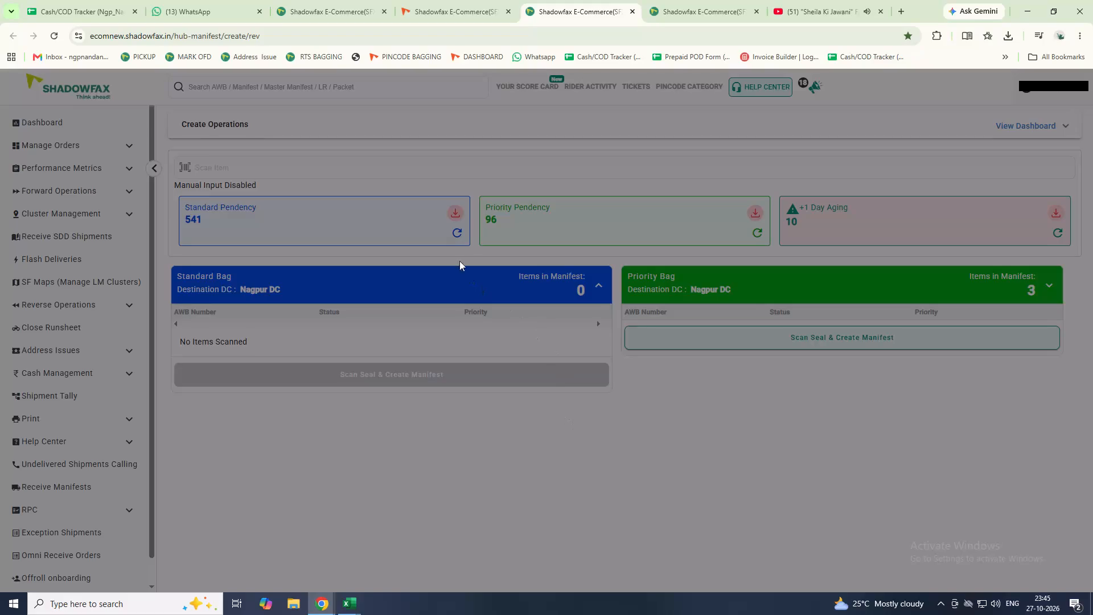
{"action": "left_click", "coordinate": [412, 166]}
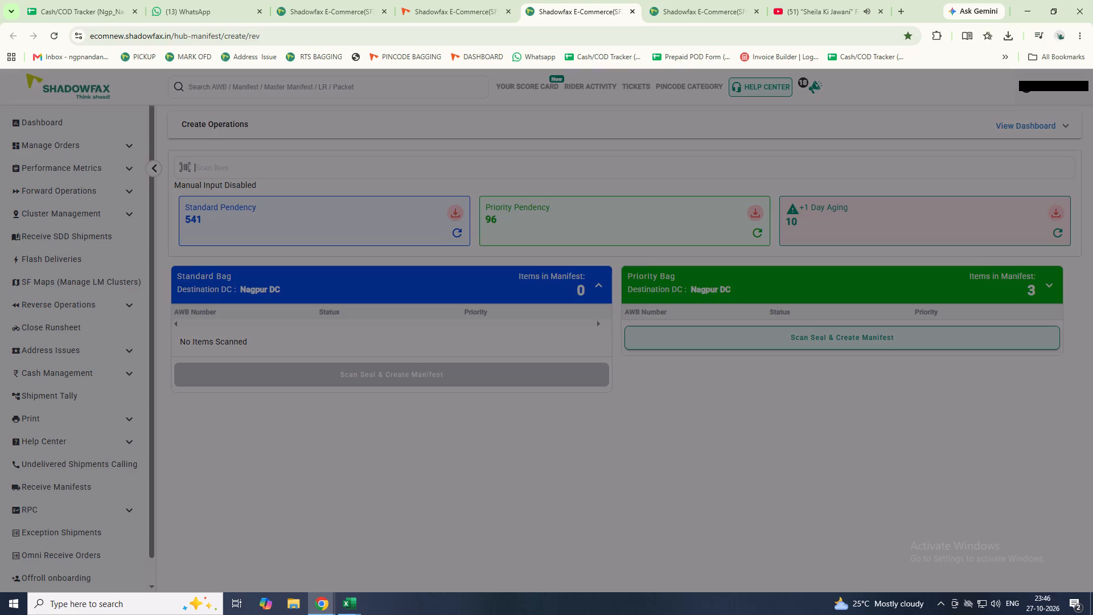
{"action": "left_click", "coordinate": [280, 161]}
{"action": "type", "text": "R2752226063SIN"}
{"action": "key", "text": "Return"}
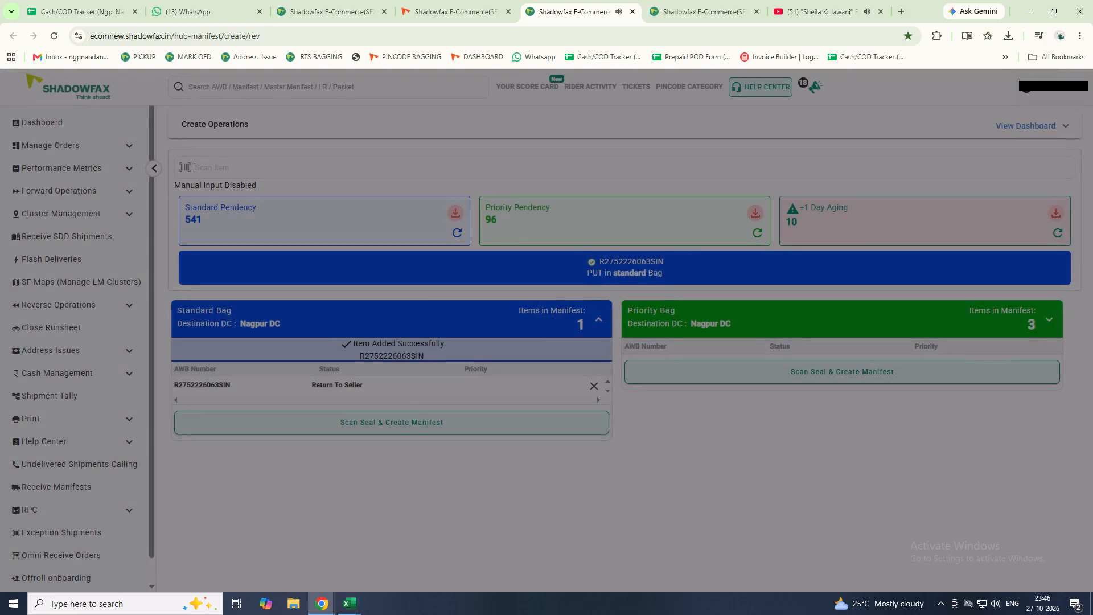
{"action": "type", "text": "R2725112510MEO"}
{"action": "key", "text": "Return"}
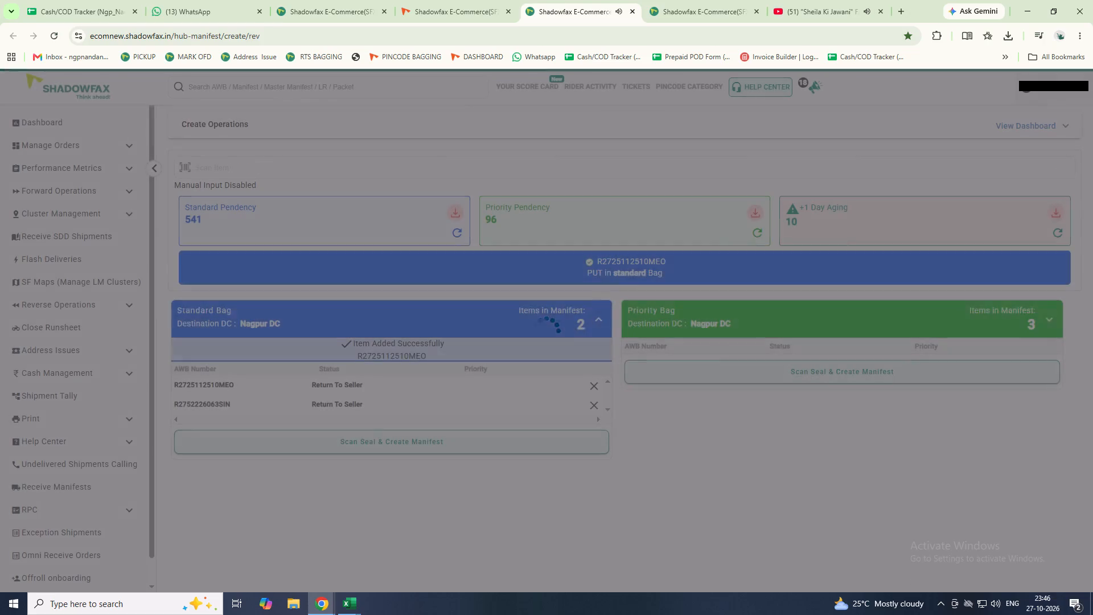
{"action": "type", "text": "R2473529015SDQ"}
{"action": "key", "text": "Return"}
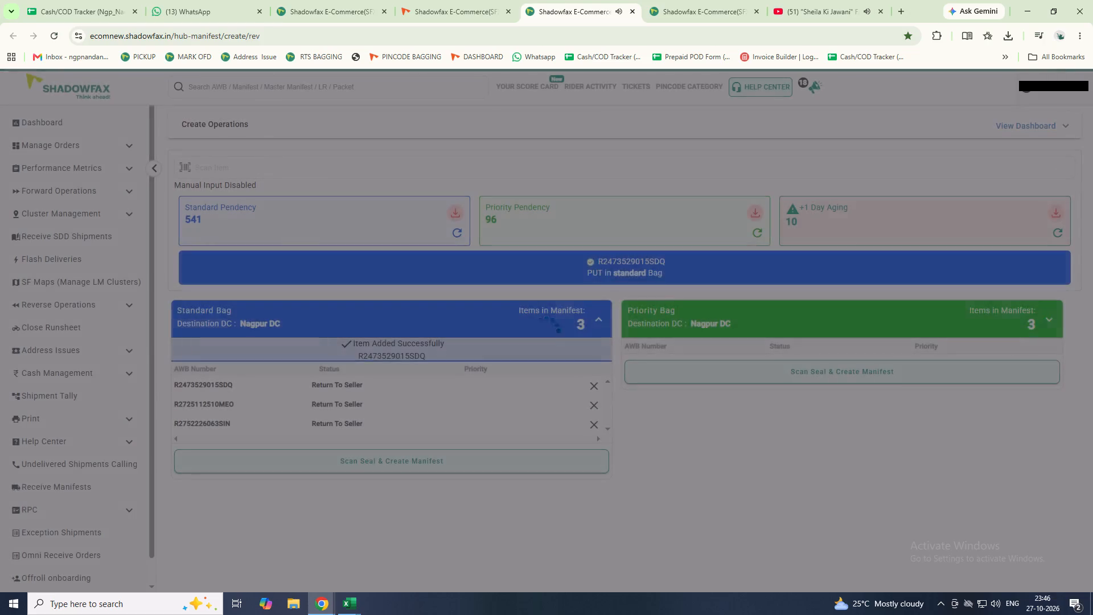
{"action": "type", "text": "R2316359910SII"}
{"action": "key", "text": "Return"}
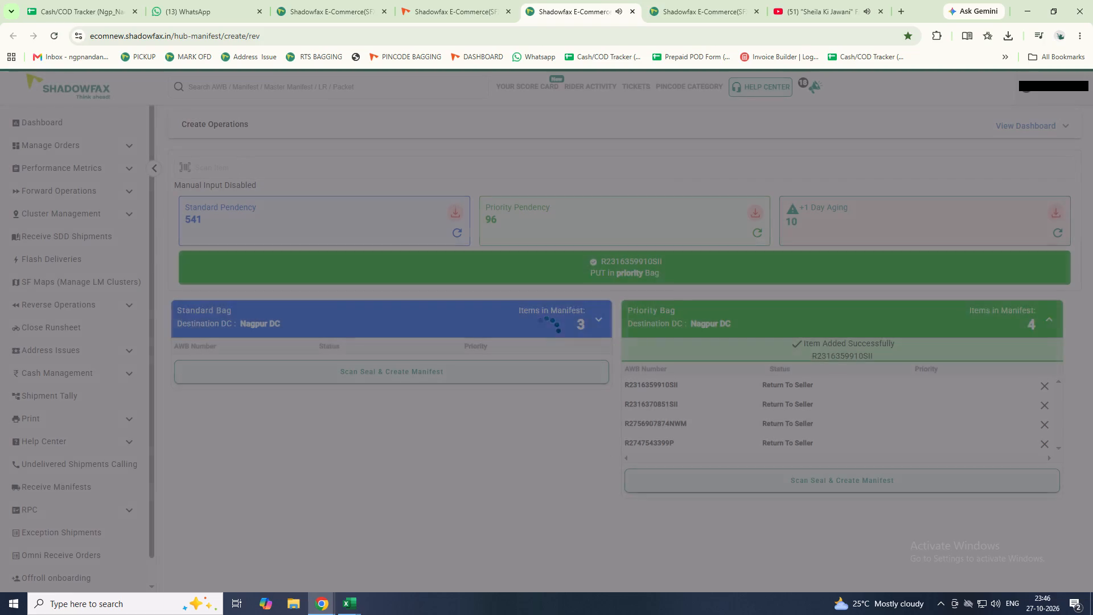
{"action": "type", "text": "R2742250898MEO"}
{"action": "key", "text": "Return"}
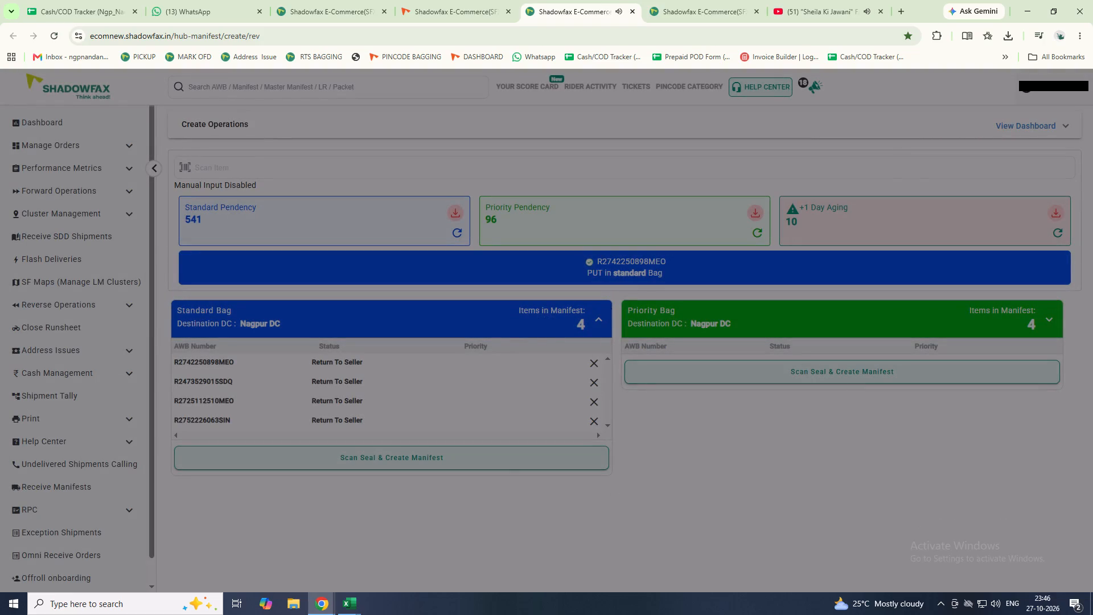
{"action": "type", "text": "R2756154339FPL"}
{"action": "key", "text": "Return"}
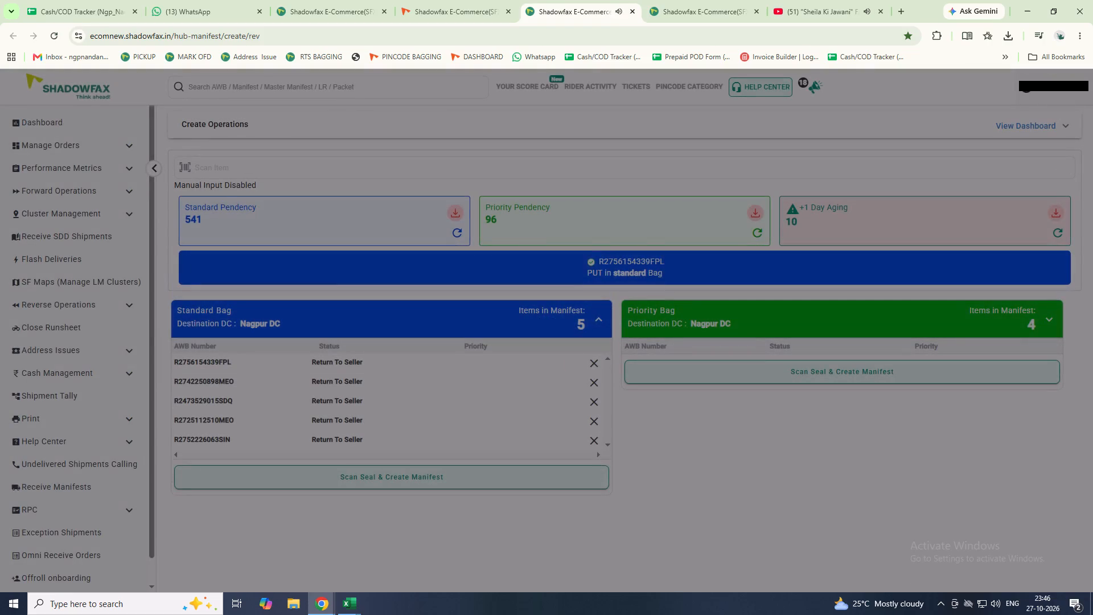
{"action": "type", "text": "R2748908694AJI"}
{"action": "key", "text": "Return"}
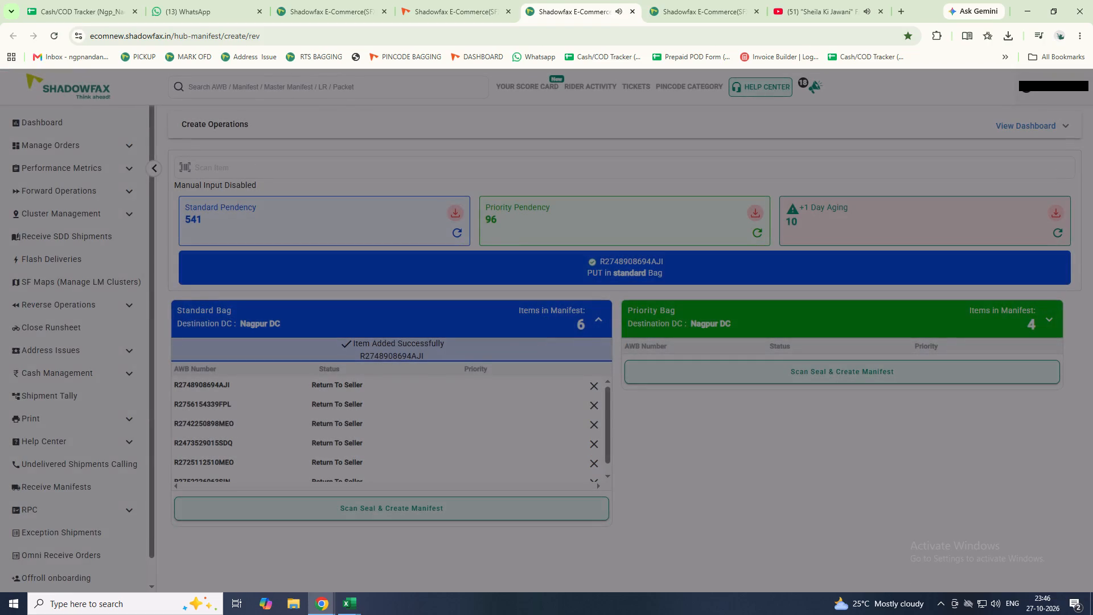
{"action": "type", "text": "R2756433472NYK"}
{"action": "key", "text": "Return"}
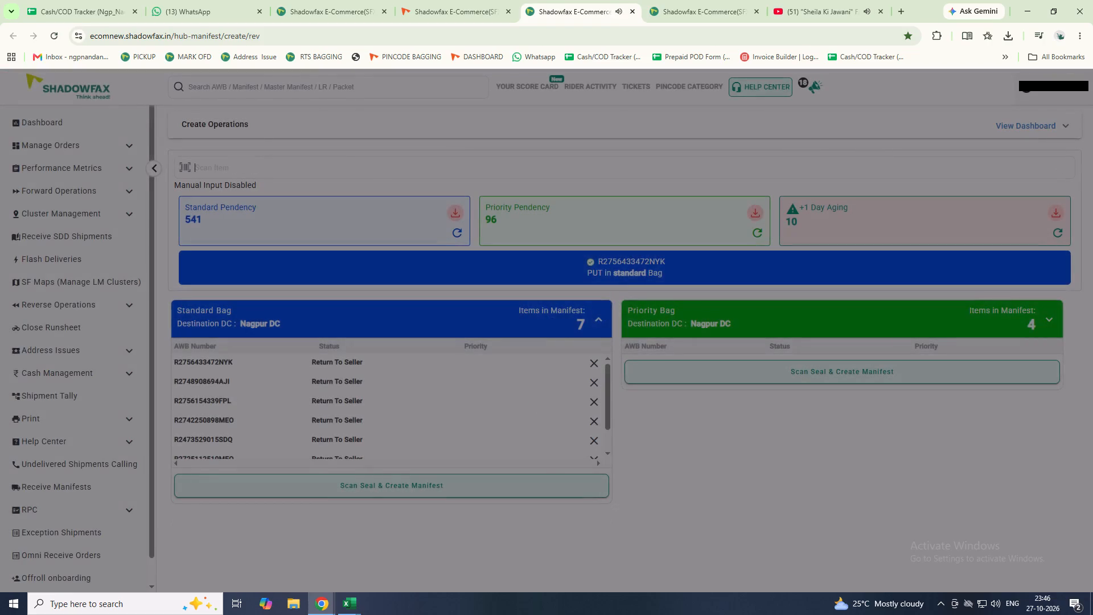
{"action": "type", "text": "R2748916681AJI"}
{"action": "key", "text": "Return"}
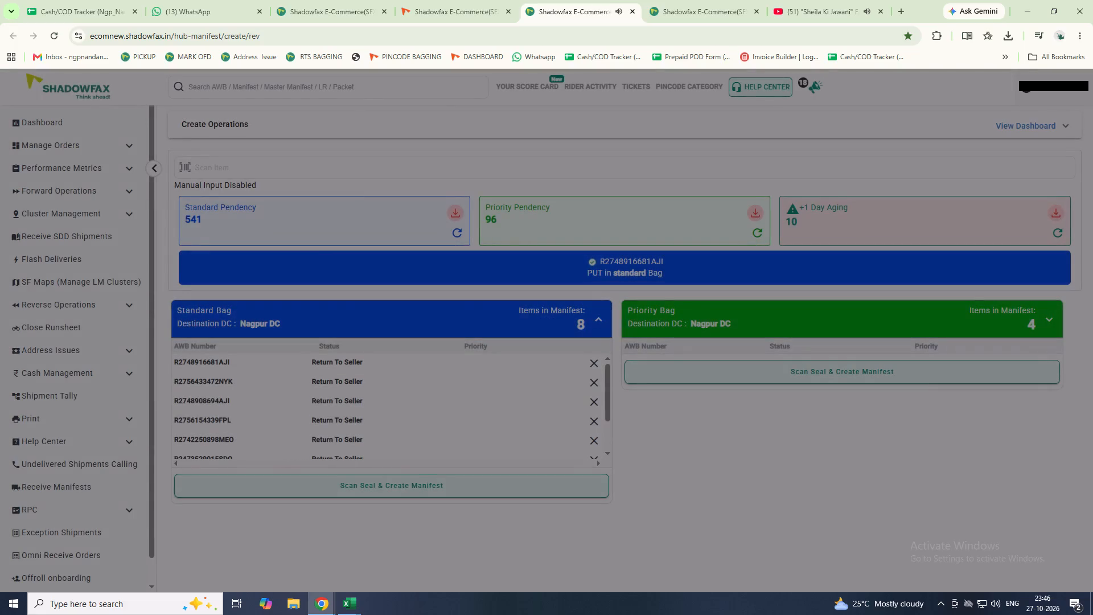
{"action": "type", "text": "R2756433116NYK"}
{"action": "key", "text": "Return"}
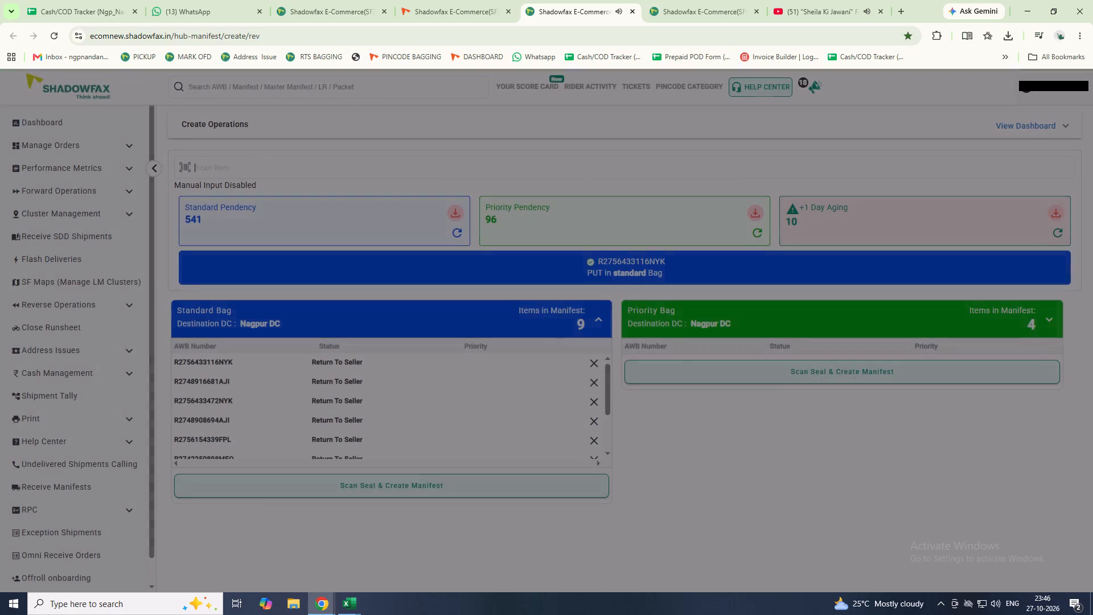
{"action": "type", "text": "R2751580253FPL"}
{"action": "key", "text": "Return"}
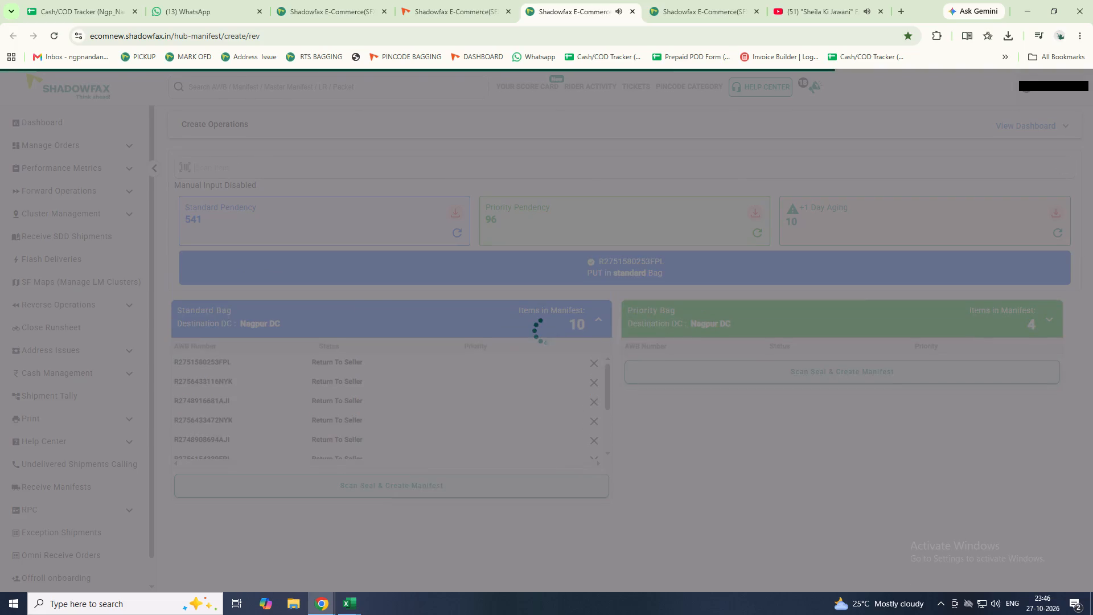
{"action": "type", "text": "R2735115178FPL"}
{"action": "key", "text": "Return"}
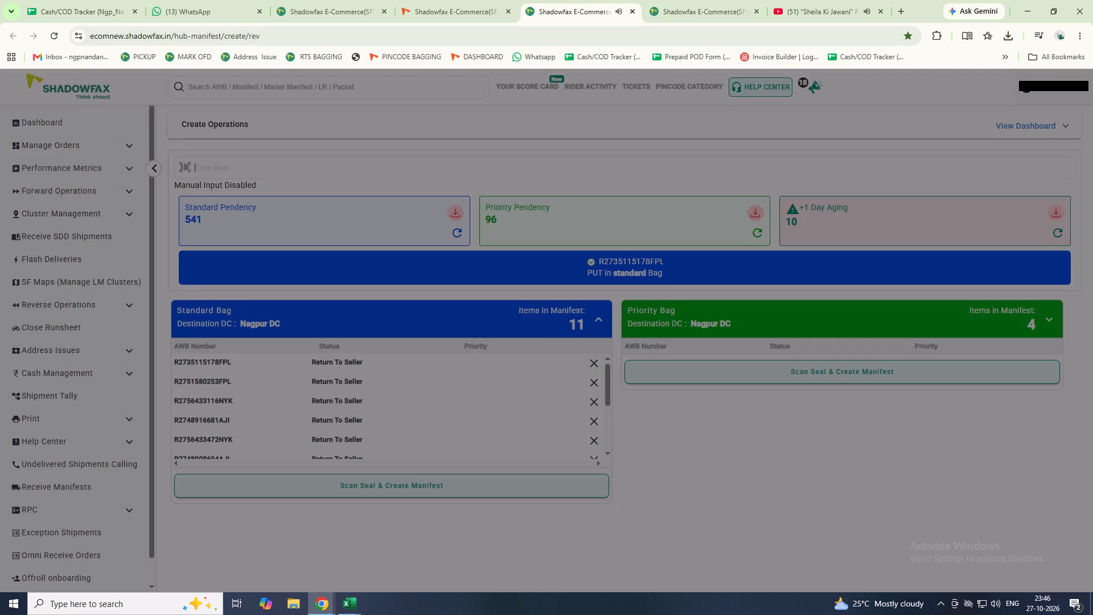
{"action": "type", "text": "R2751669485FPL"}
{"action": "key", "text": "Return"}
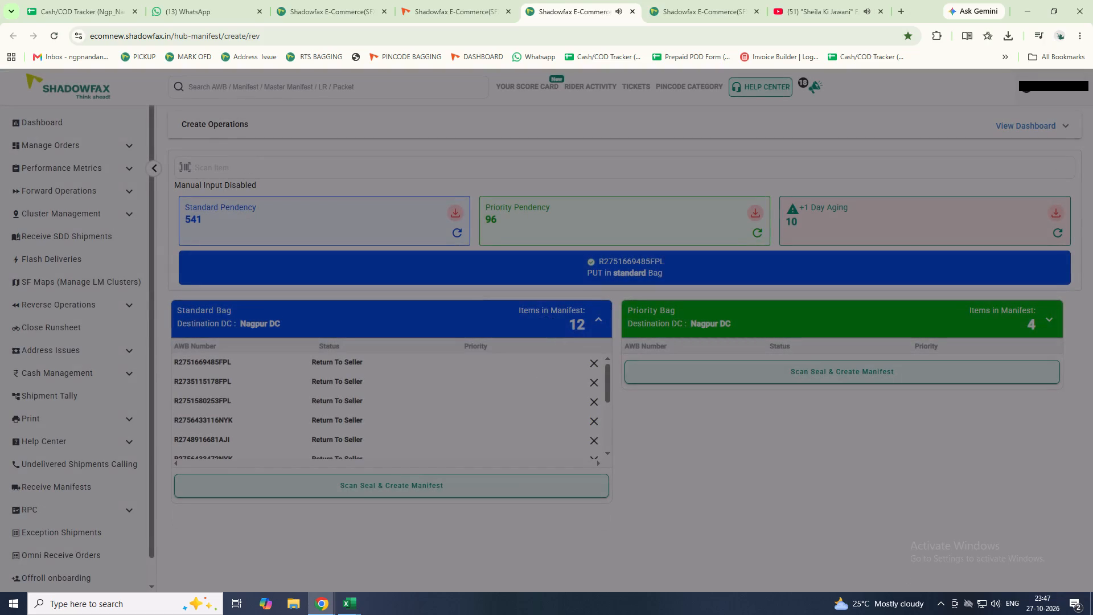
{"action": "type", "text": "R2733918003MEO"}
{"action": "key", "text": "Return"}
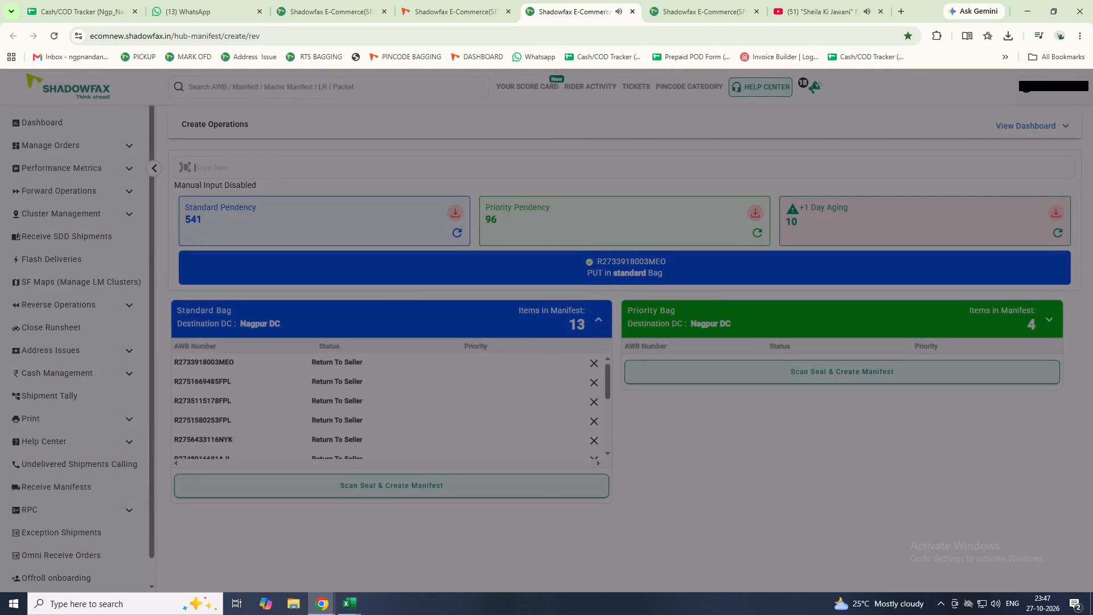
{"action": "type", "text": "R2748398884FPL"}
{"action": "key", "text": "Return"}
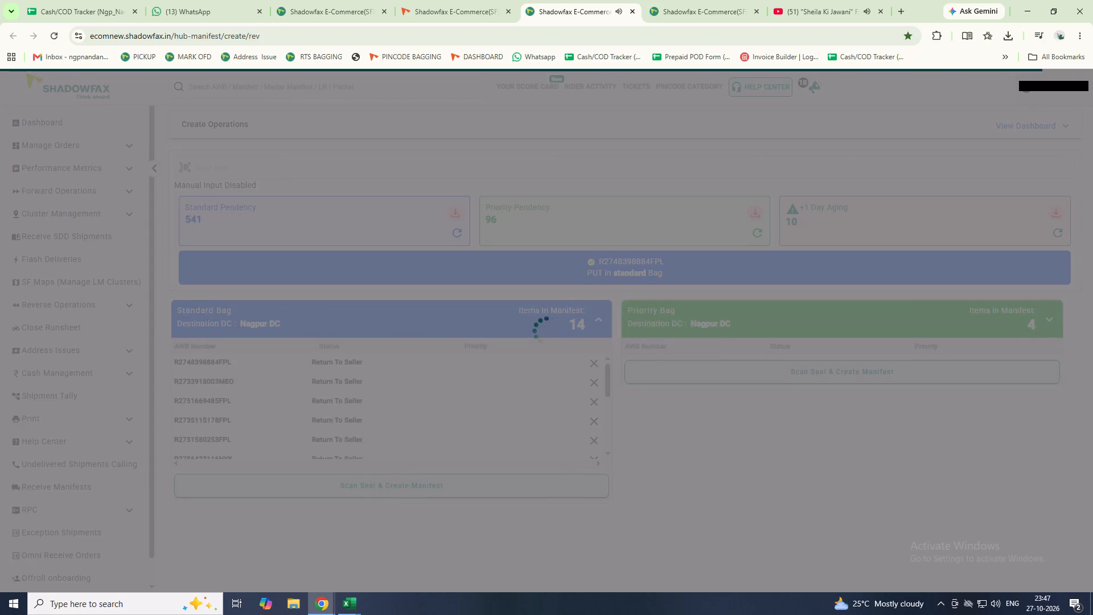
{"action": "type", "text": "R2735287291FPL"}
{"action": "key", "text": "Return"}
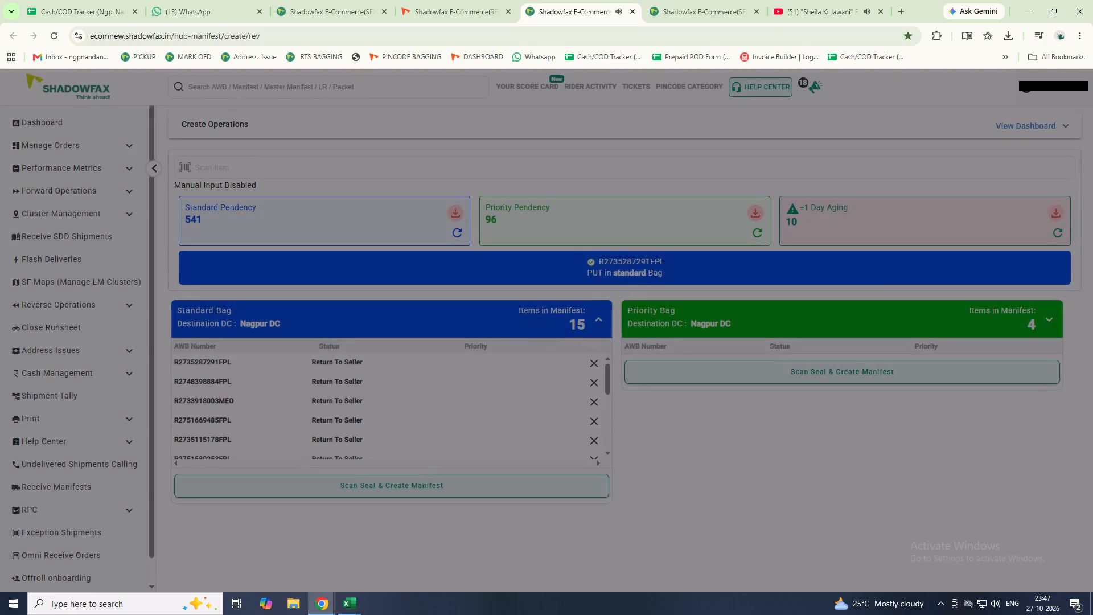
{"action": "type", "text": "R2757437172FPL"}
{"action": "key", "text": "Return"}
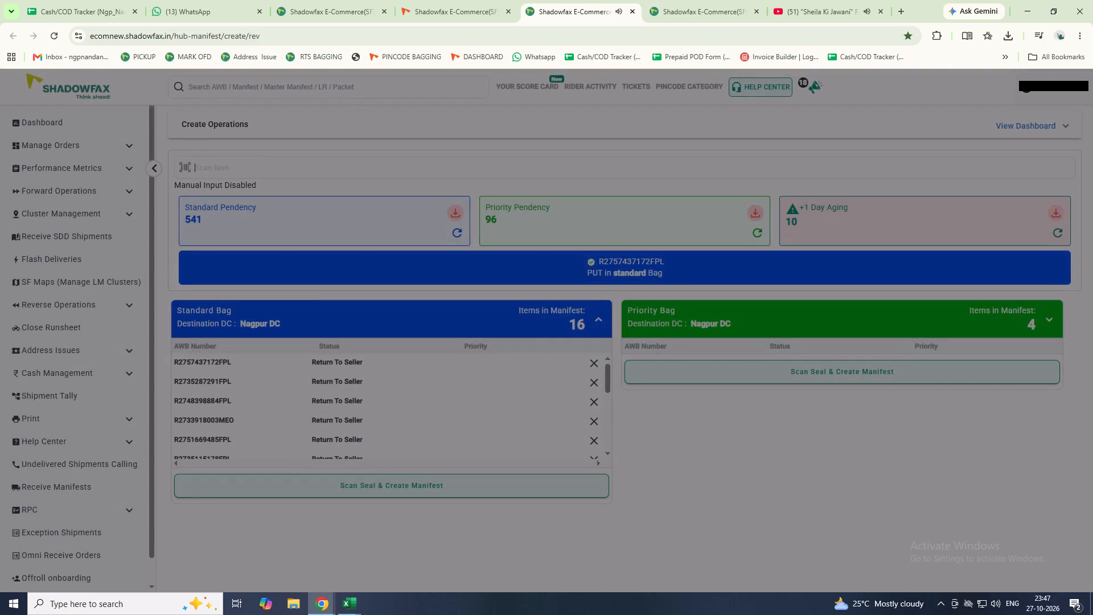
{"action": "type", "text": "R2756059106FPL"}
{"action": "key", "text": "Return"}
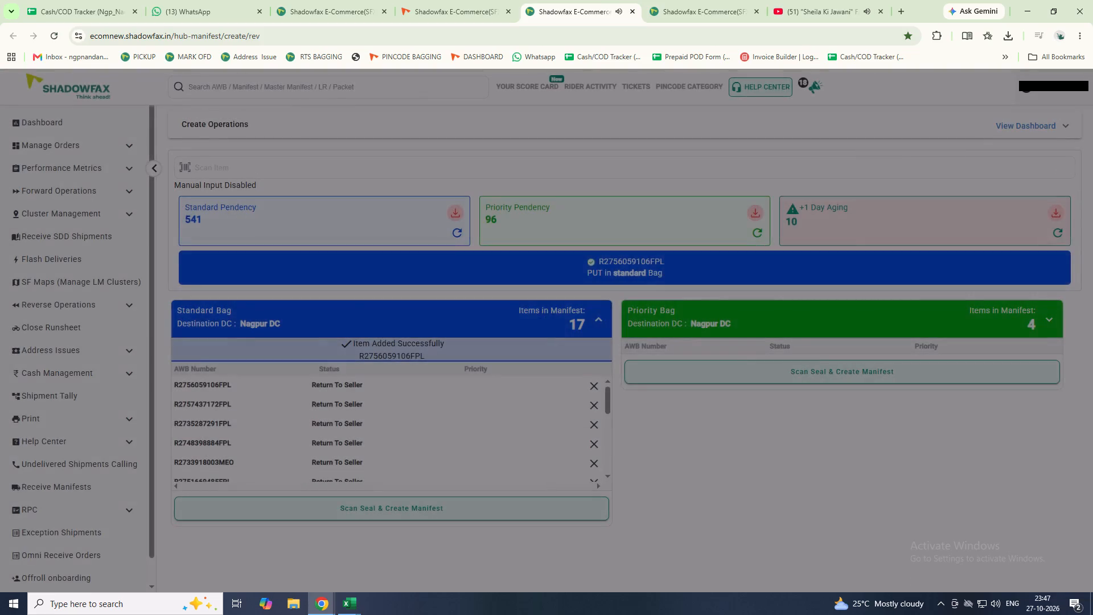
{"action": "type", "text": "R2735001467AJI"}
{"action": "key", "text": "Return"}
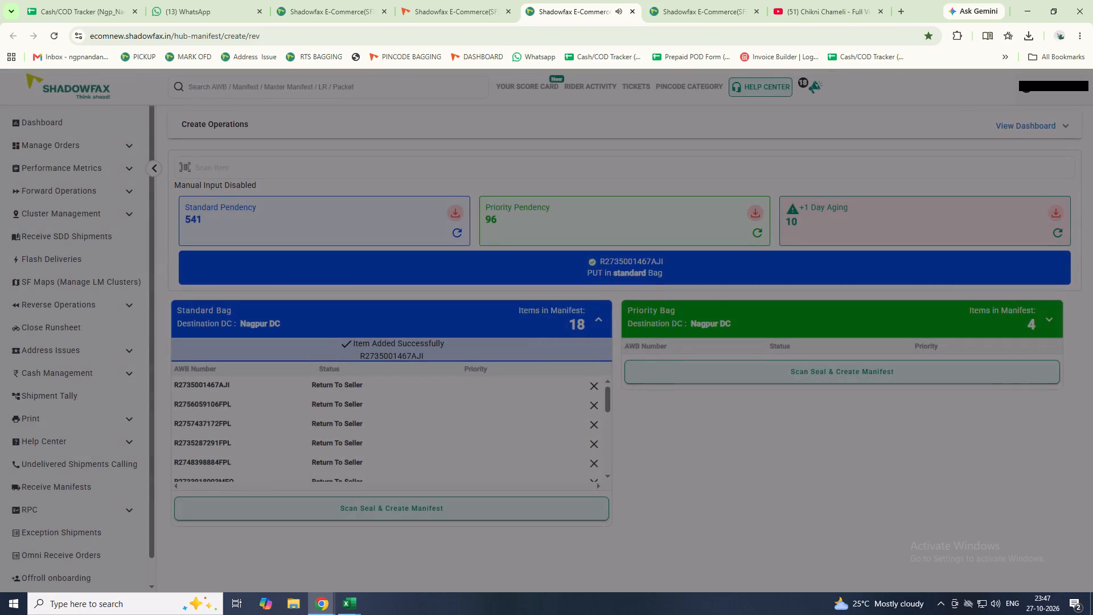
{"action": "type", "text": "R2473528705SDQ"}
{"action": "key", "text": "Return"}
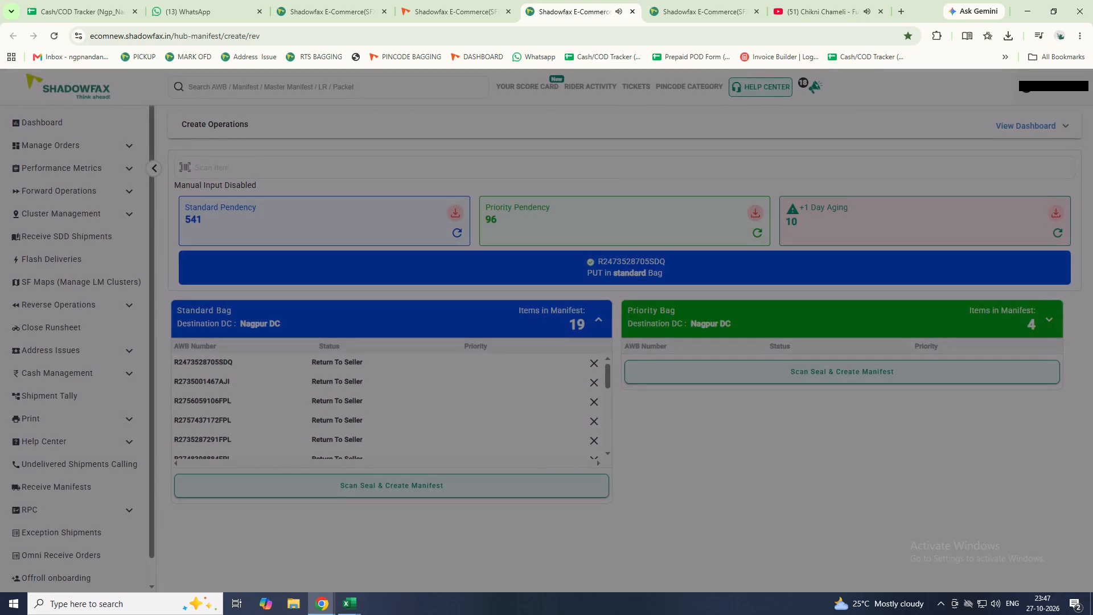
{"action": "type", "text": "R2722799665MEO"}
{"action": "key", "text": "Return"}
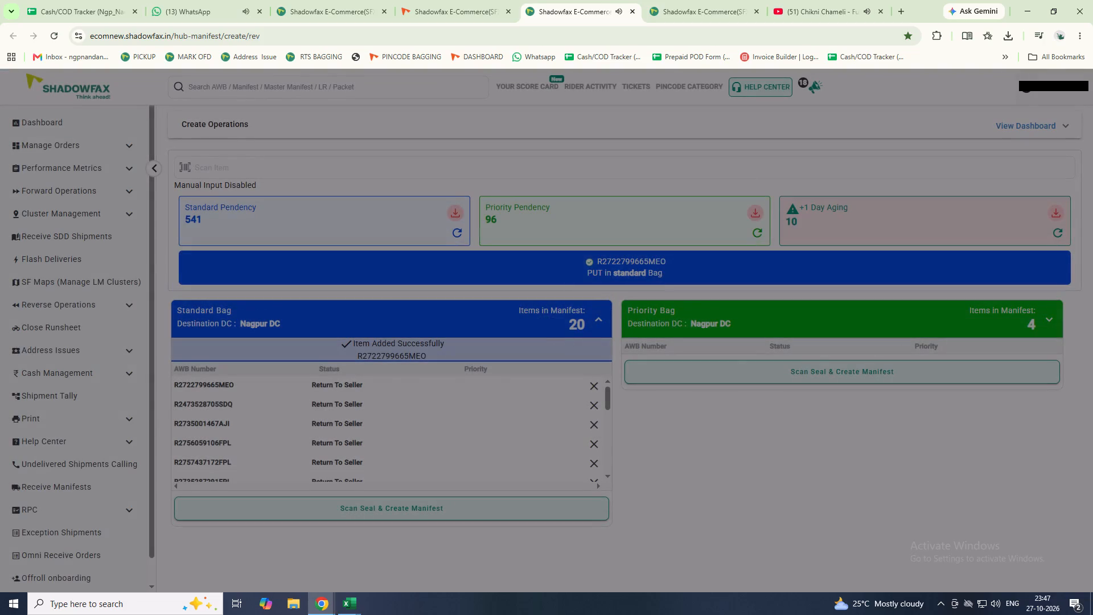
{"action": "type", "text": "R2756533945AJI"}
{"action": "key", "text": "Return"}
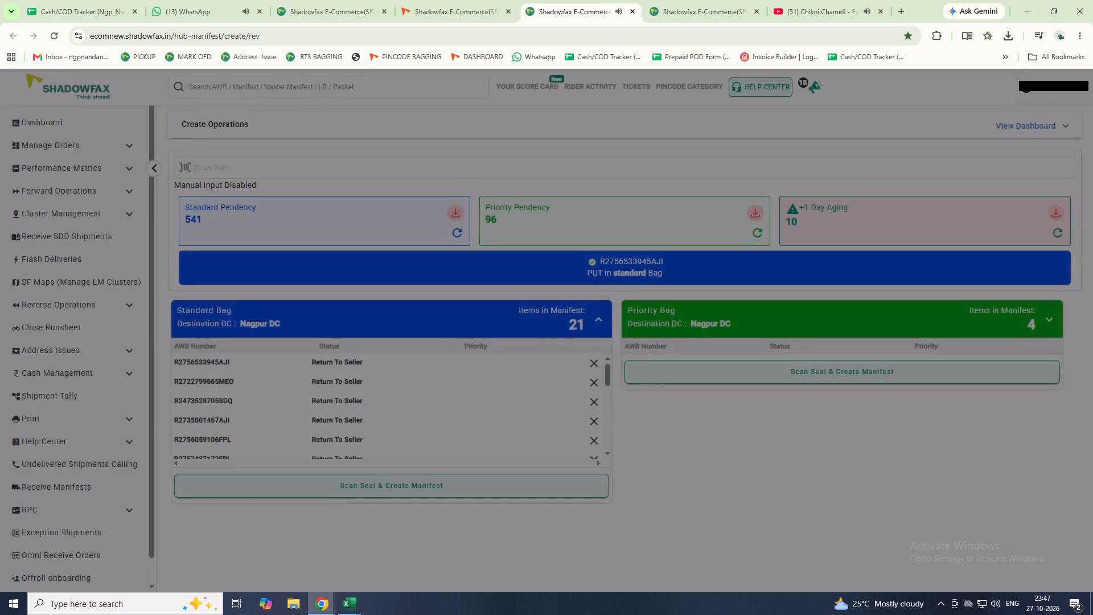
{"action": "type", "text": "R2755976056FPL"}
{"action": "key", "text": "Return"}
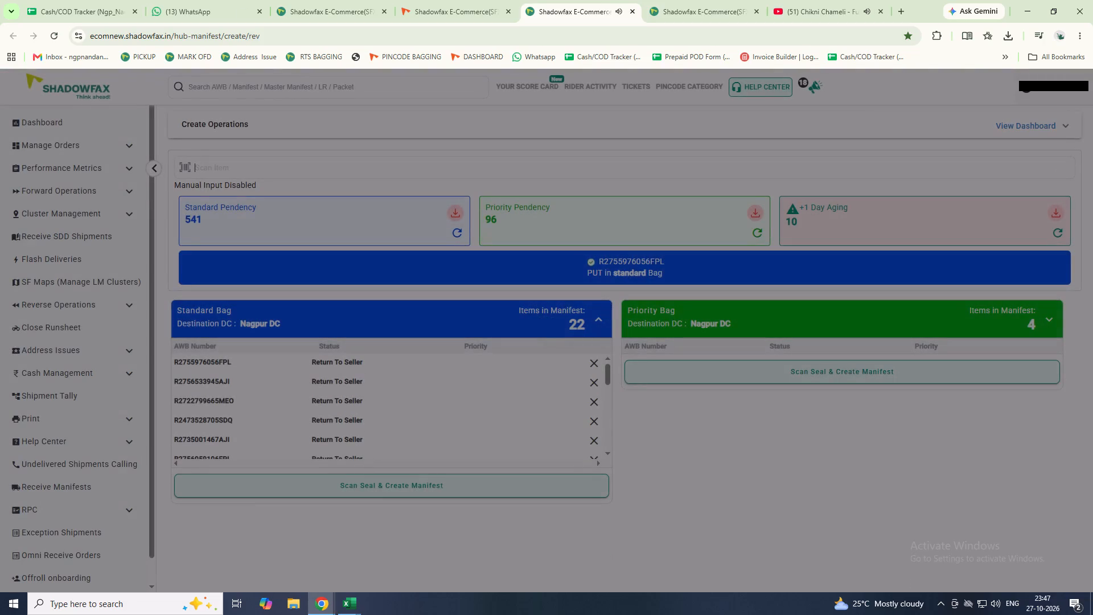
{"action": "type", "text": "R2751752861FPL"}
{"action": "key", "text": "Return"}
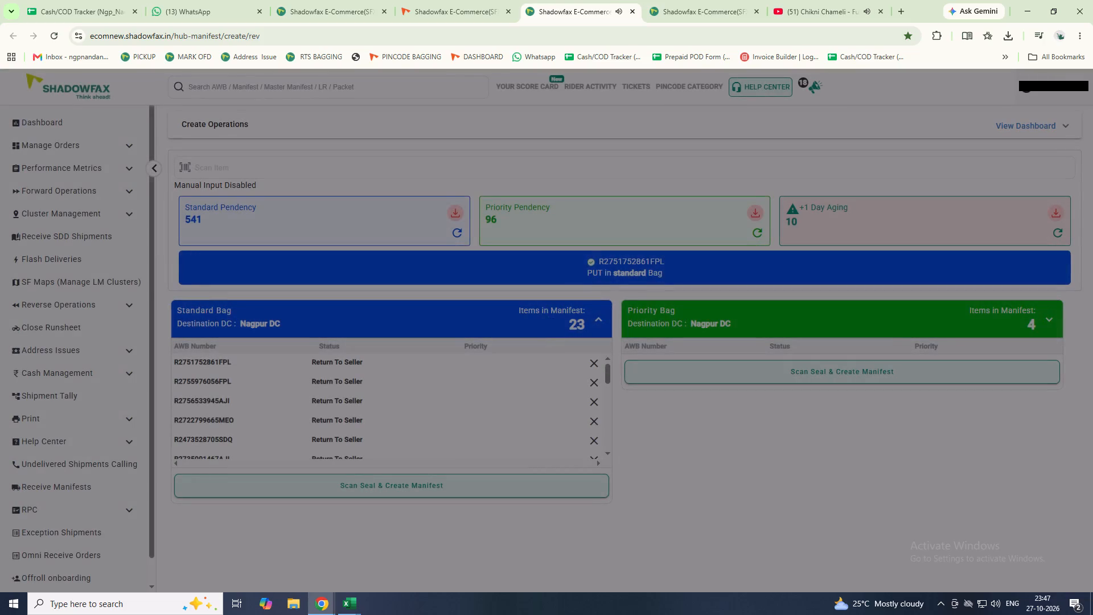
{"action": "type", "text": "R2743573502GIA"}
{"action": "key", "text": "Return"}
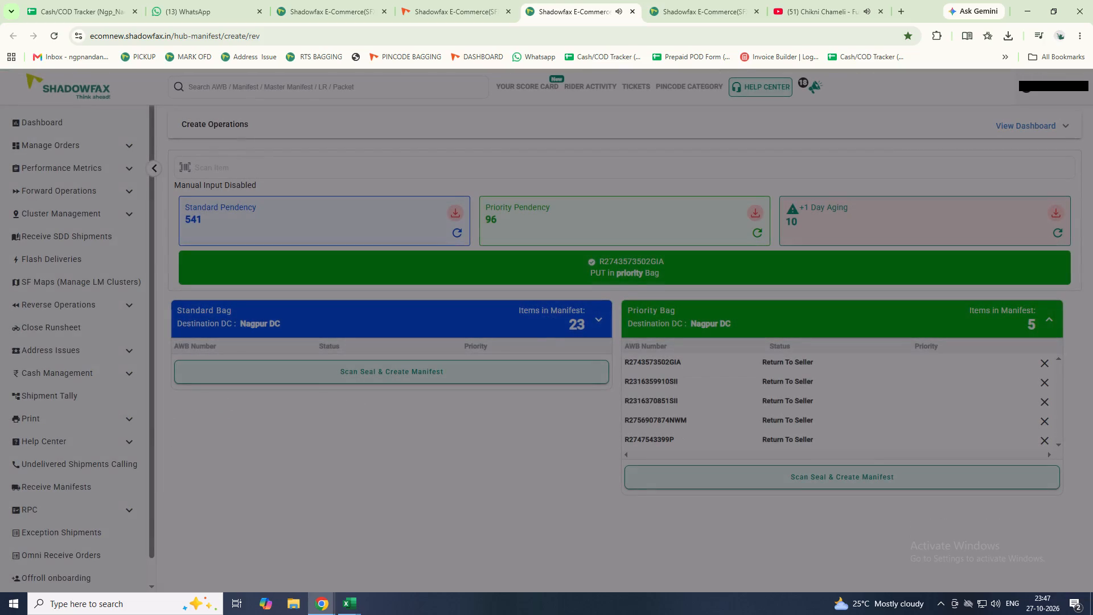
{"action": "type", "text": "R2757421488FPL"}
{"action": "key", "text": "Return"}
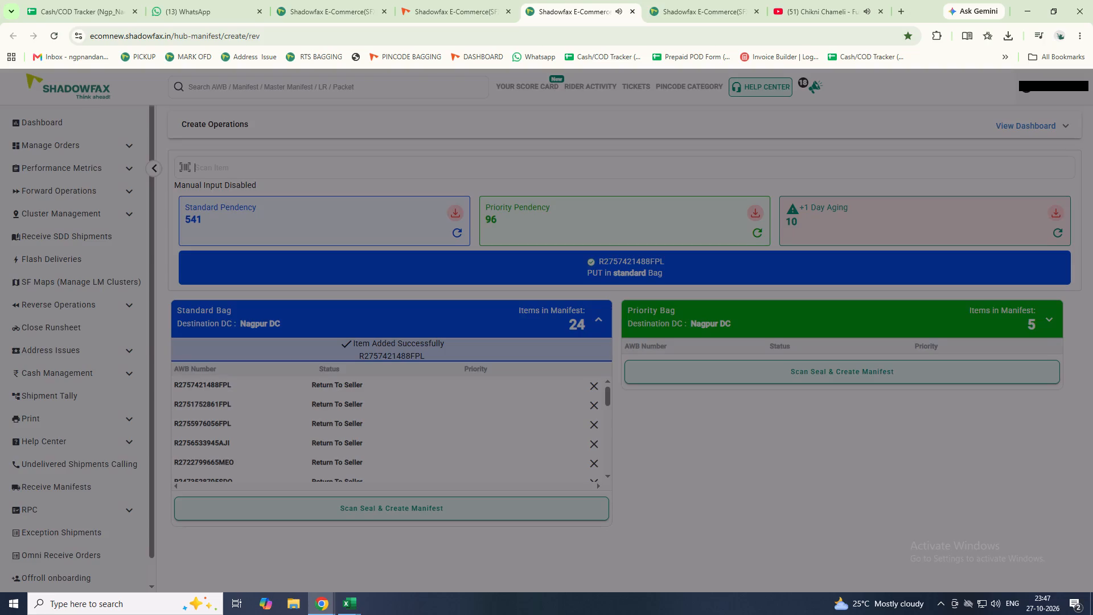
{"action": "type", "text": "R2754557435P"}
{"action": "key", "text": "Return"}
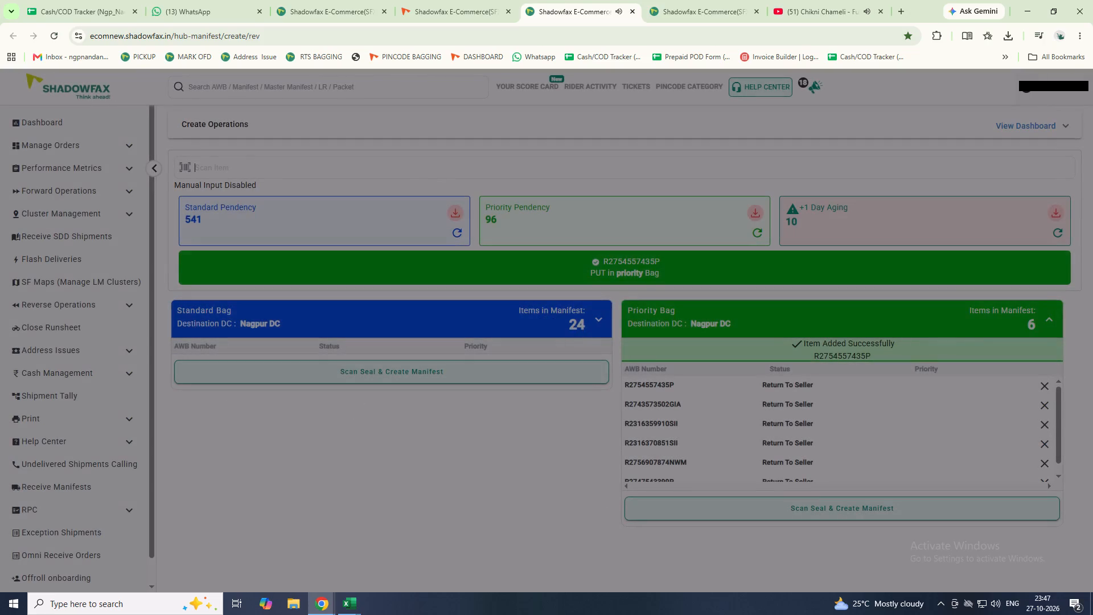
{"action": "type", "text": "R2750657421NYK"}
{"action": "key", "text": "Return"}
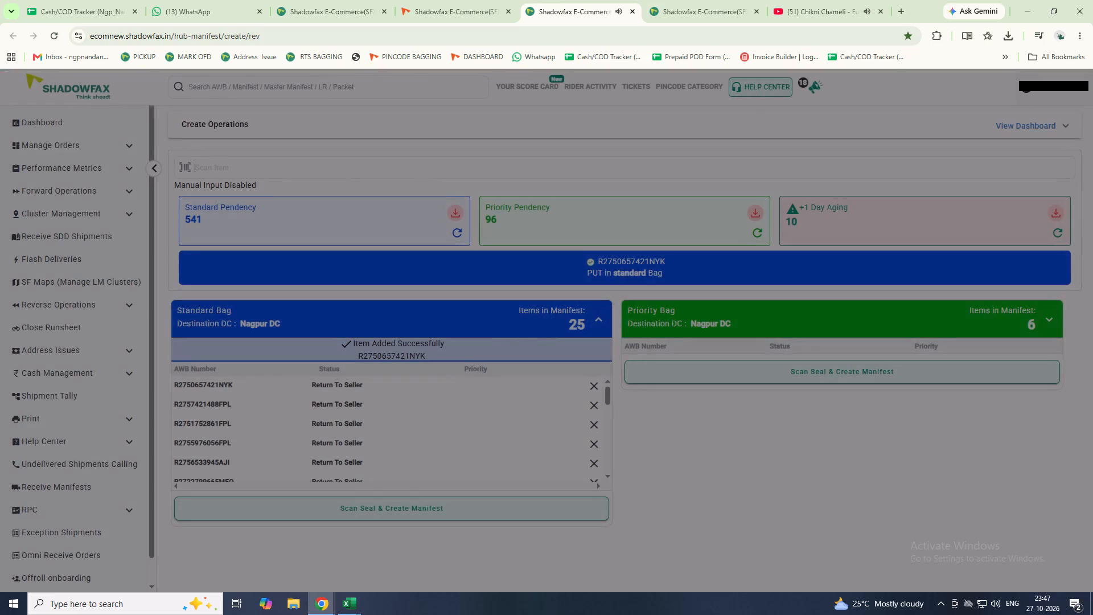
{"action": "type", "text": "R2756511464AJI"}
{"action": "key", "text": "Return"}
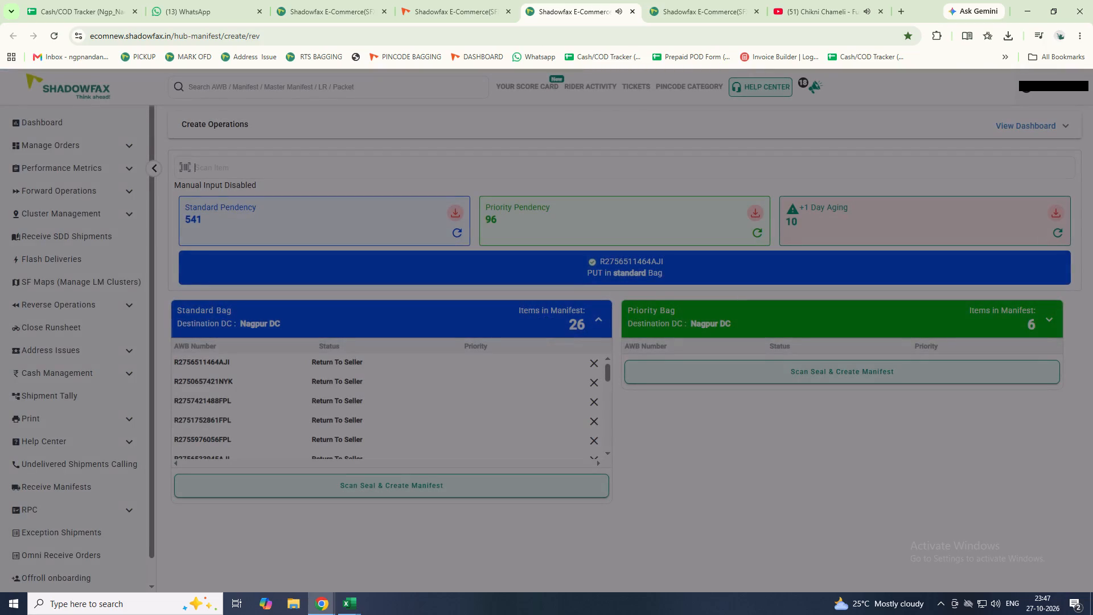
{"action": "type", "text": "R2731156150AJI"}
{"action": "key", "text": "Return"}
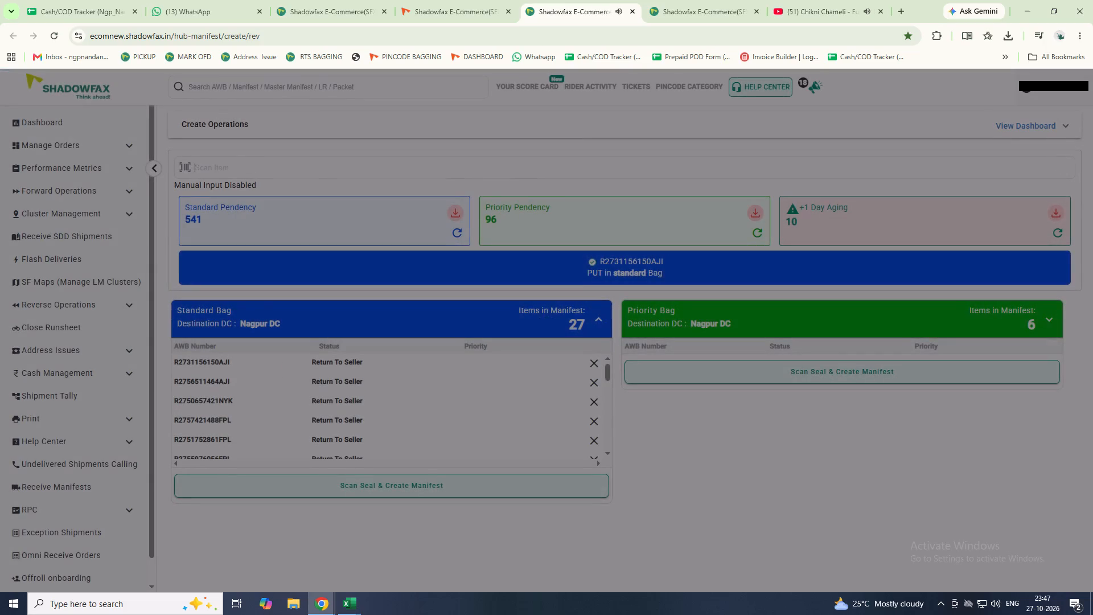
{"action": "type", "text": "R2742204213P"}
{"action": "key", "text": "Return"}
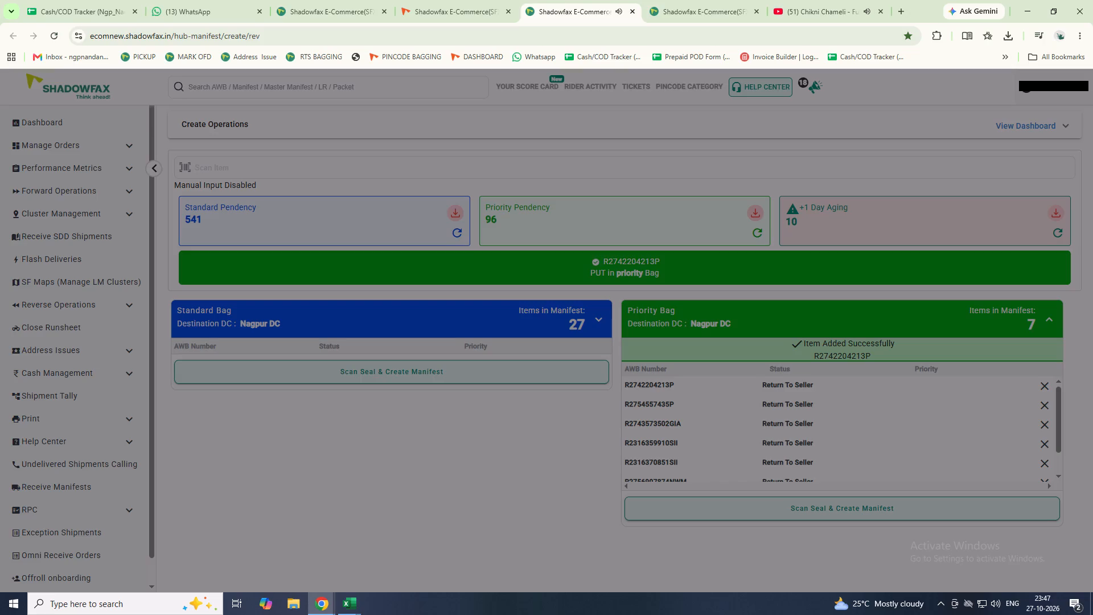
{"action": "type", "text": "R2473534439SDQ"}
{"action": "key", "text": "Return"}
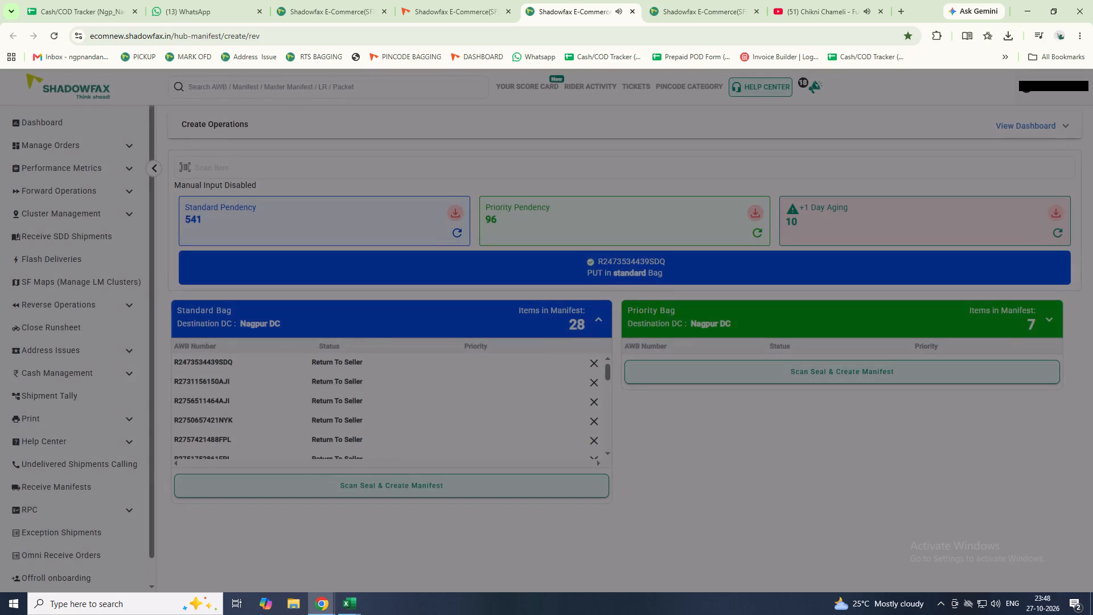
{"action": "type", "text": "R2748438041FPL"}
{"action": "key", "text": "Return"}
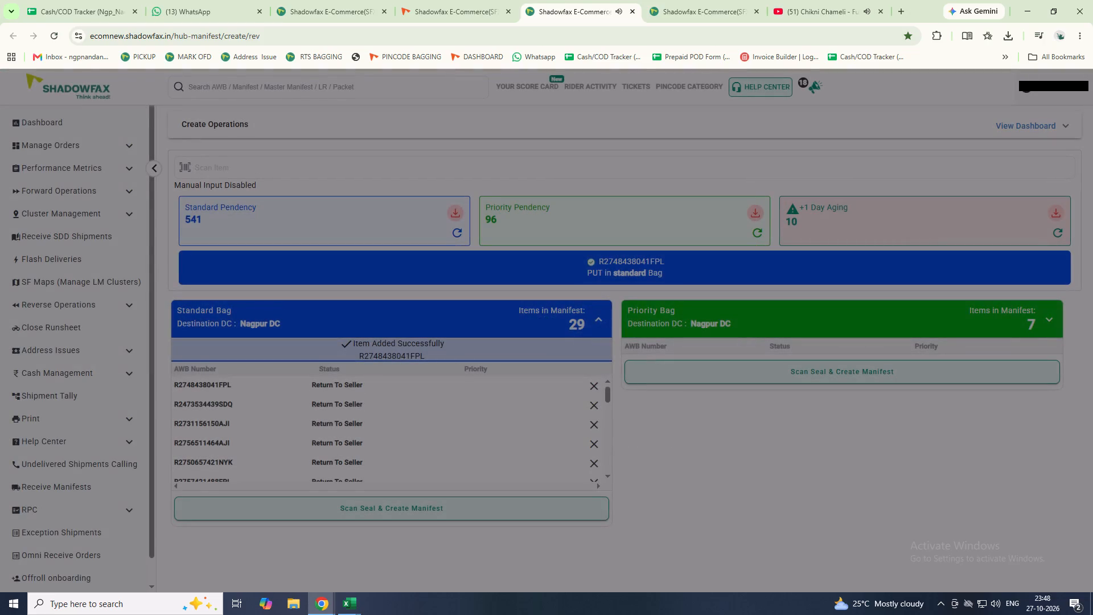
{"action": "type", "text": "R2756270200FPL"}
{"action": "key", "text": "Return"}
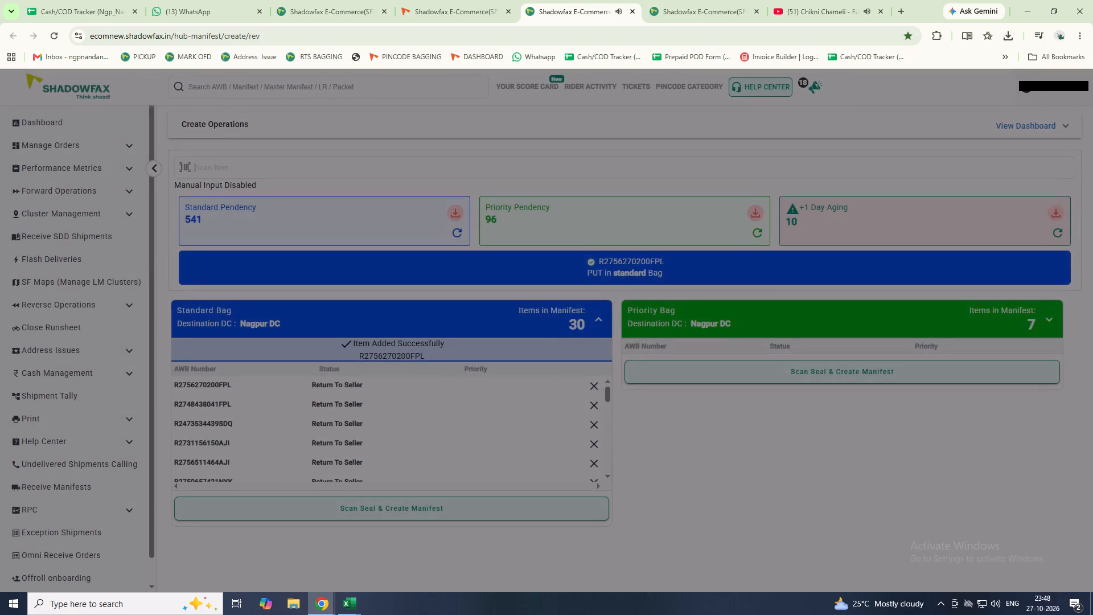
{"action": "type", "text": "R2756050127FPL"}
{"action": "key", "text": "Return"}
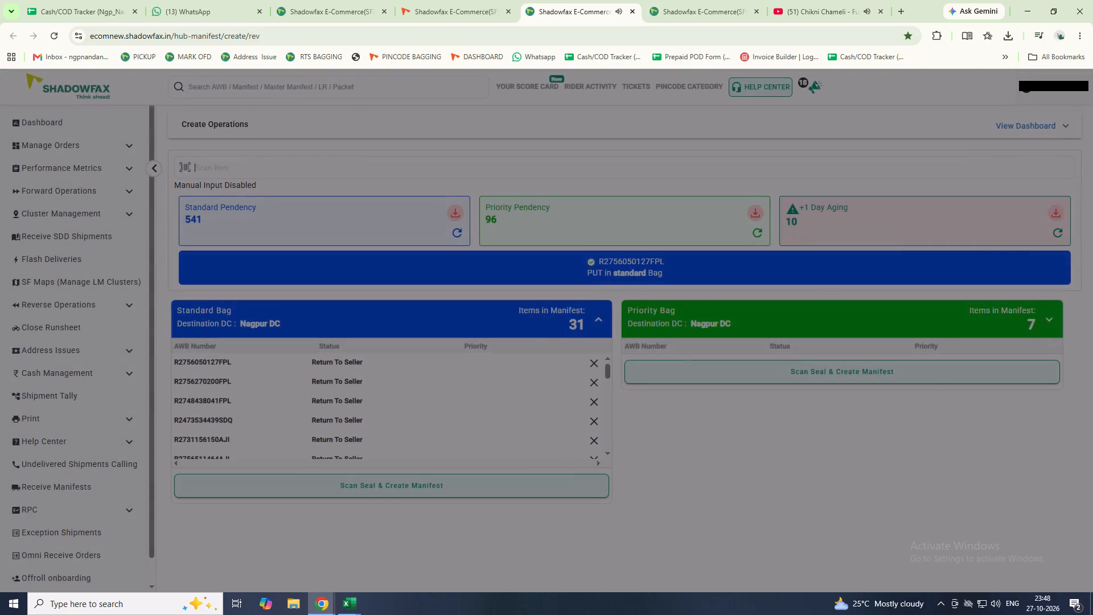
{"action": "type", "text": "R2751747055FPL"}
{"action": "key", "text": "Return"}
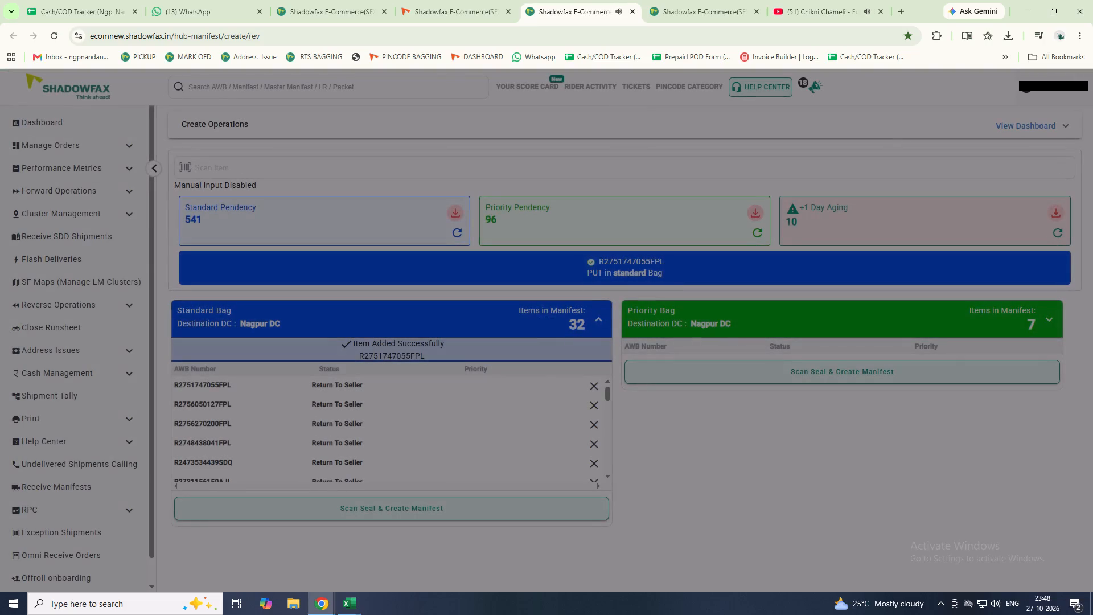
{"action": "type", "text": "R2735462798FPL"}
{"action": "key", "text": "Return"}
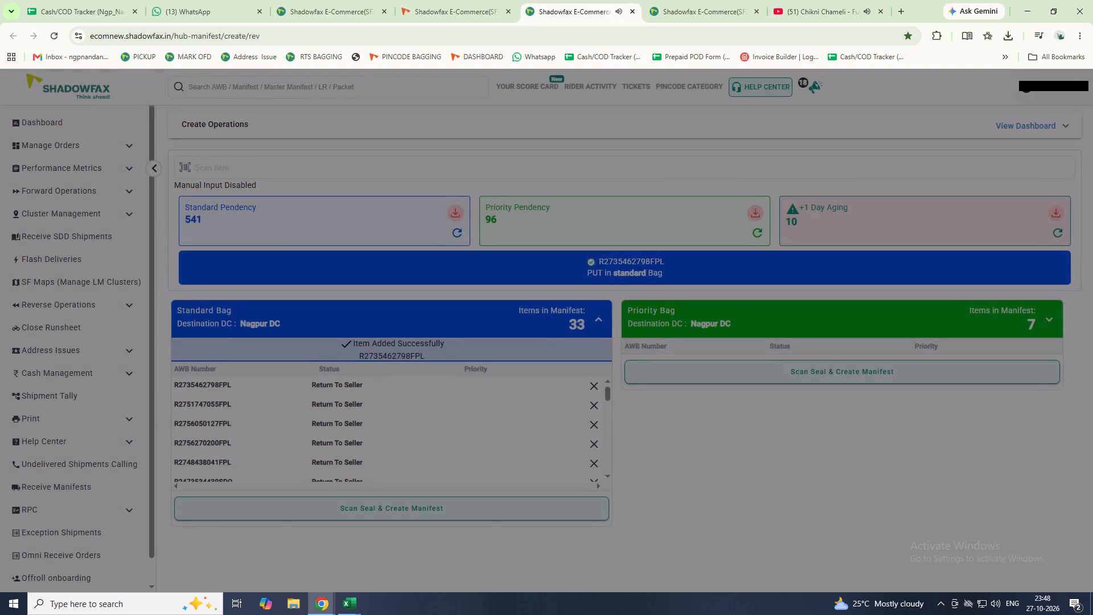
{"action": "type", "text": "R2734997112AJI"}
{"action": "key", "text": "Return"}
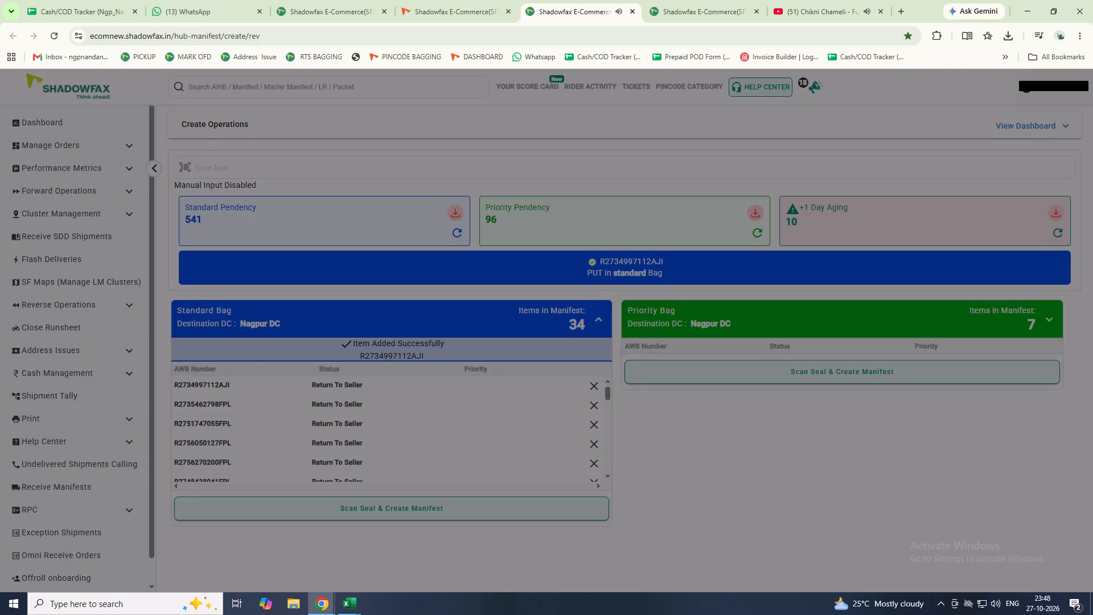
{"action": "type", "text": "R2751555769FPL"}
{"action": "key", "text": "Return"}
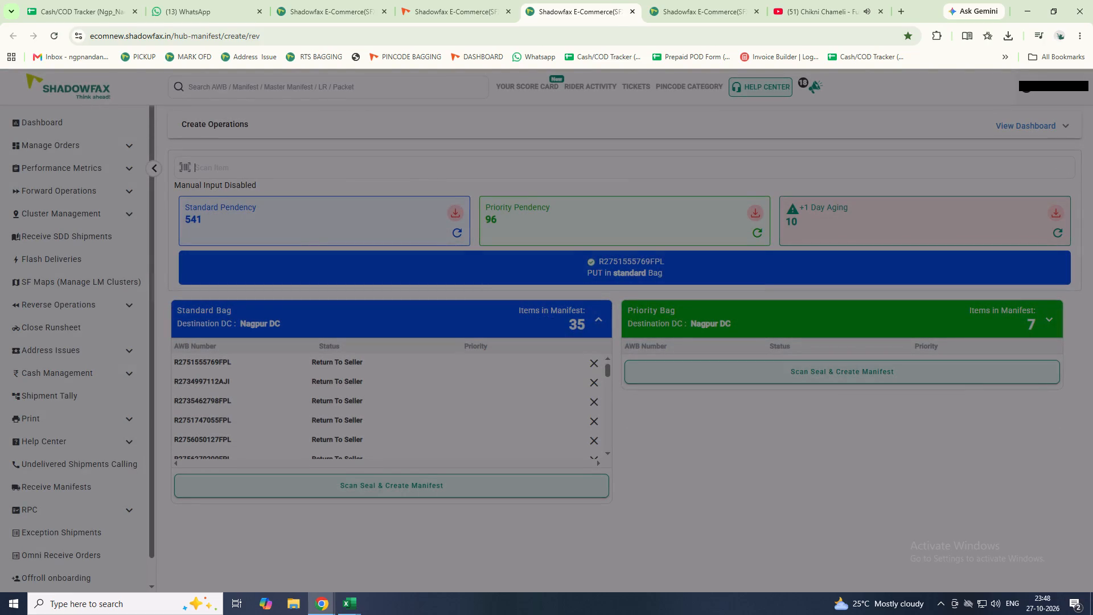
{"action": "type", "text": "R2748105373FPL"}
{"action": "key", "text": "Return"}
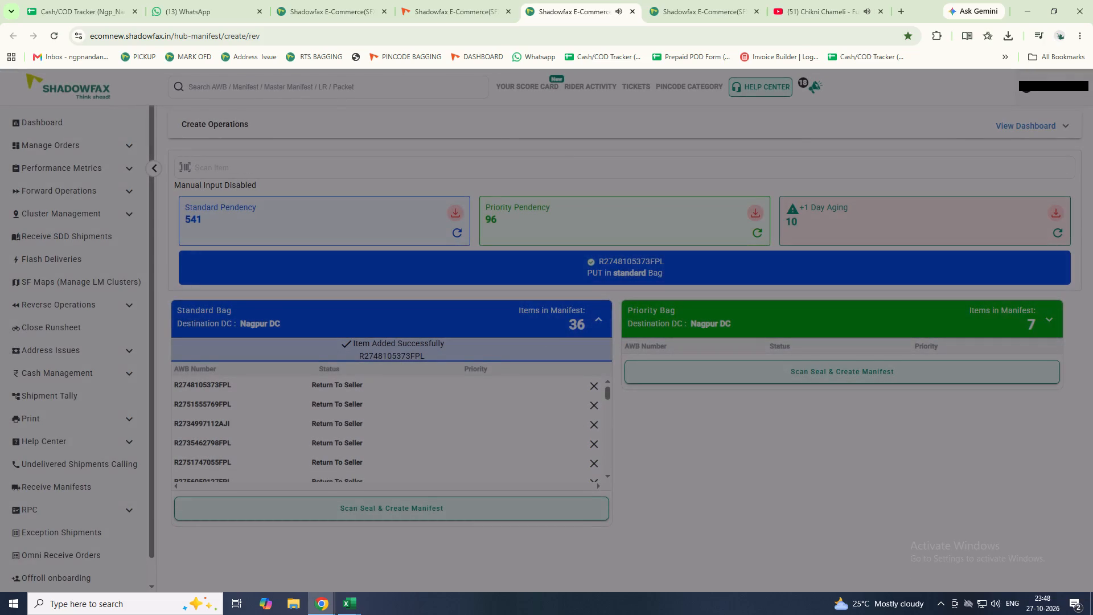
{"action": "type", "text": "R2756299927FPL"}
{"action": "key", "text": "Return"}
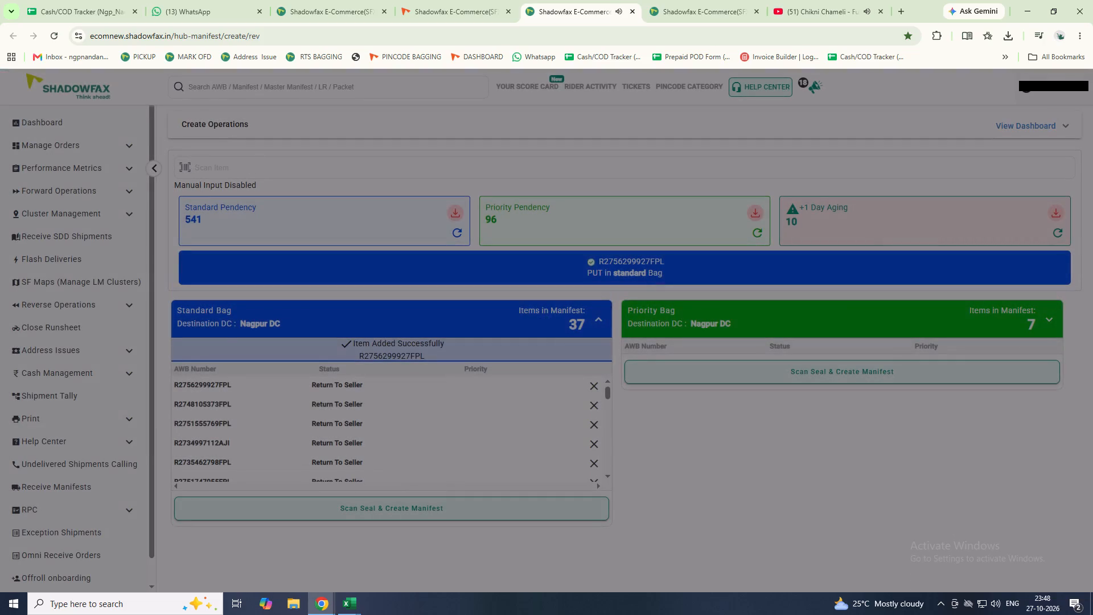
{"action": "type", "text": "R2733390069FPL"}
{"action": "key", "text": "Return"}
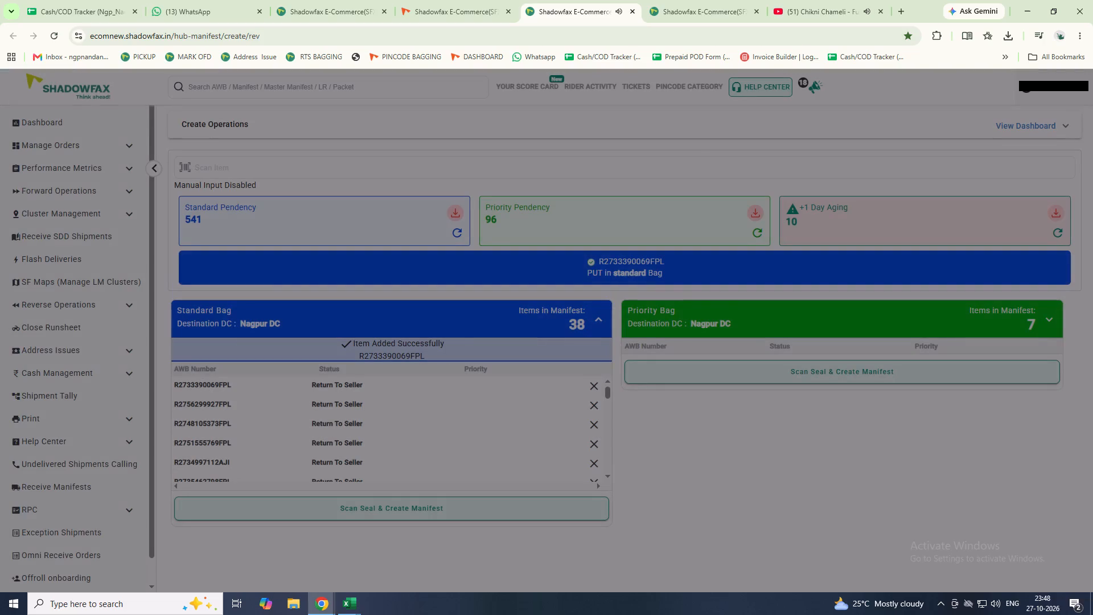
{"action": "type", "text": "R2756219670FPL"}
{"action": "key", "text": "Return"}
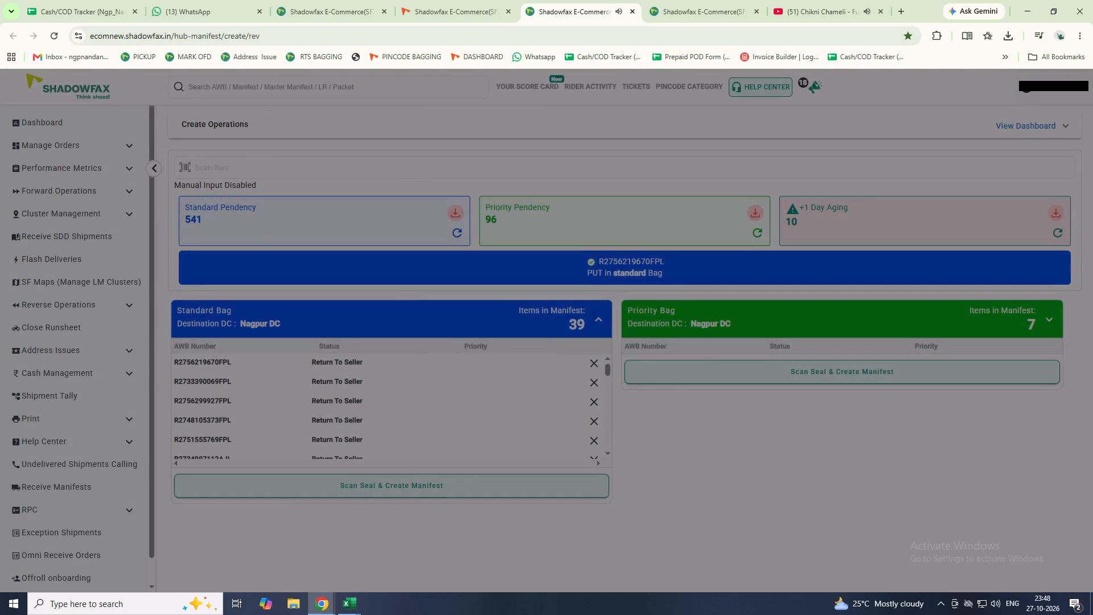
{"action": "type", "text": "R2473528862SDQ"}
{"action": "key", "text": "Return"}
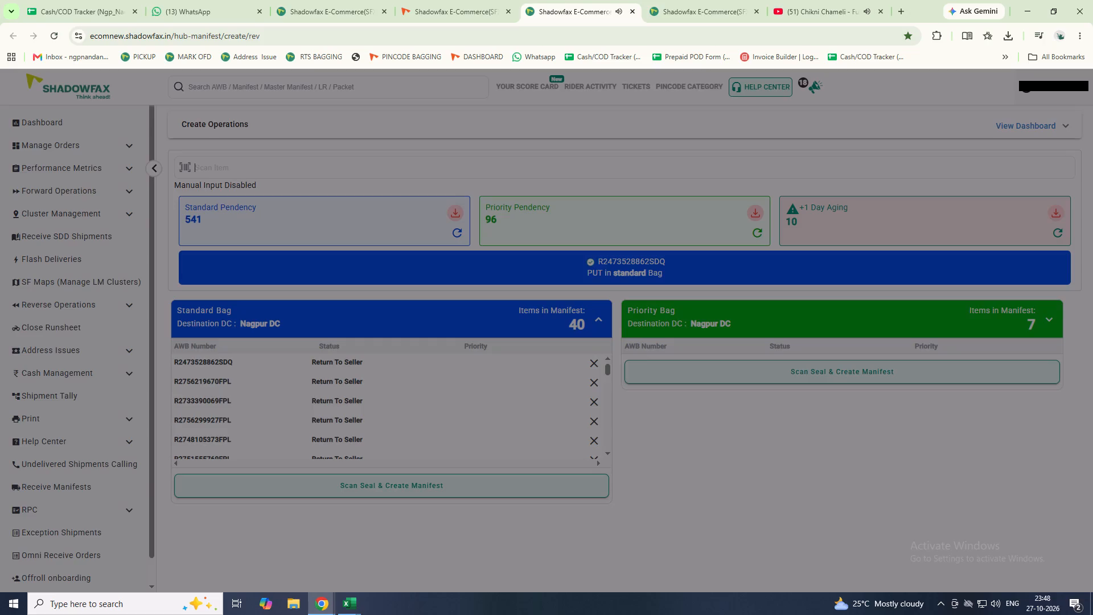
Create the manifest for the Nagpur DC standard bag with blue seal HDRY23569705.
{"action": "left_click", "coordinate": [373, 482]}
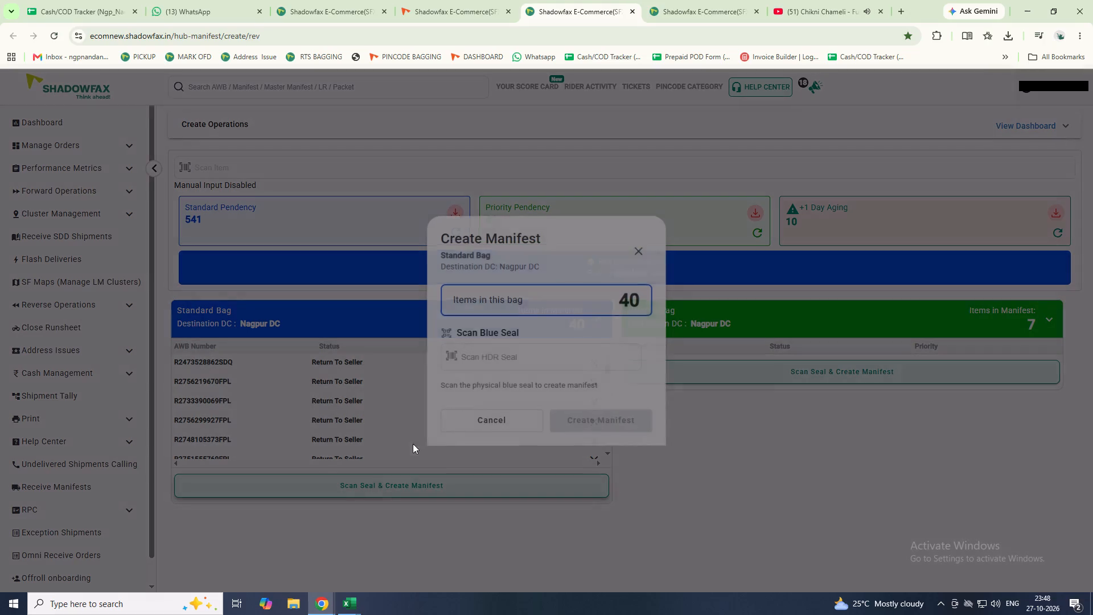
{"action": "left_click", "coordinate": [494, 358]}
{"action": "right_click", "coordinate": [494, 358]}
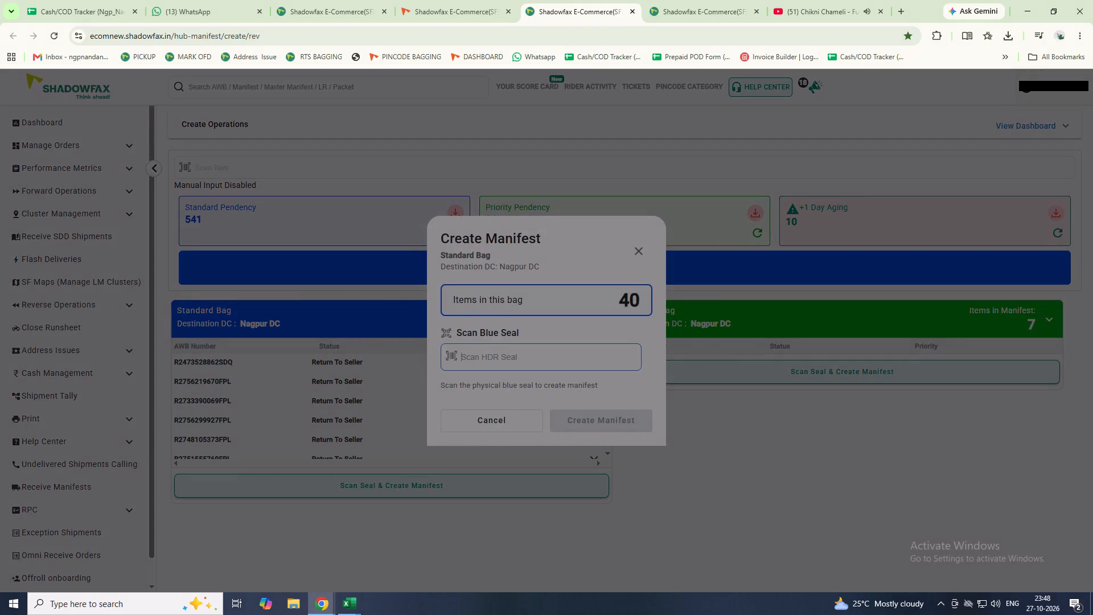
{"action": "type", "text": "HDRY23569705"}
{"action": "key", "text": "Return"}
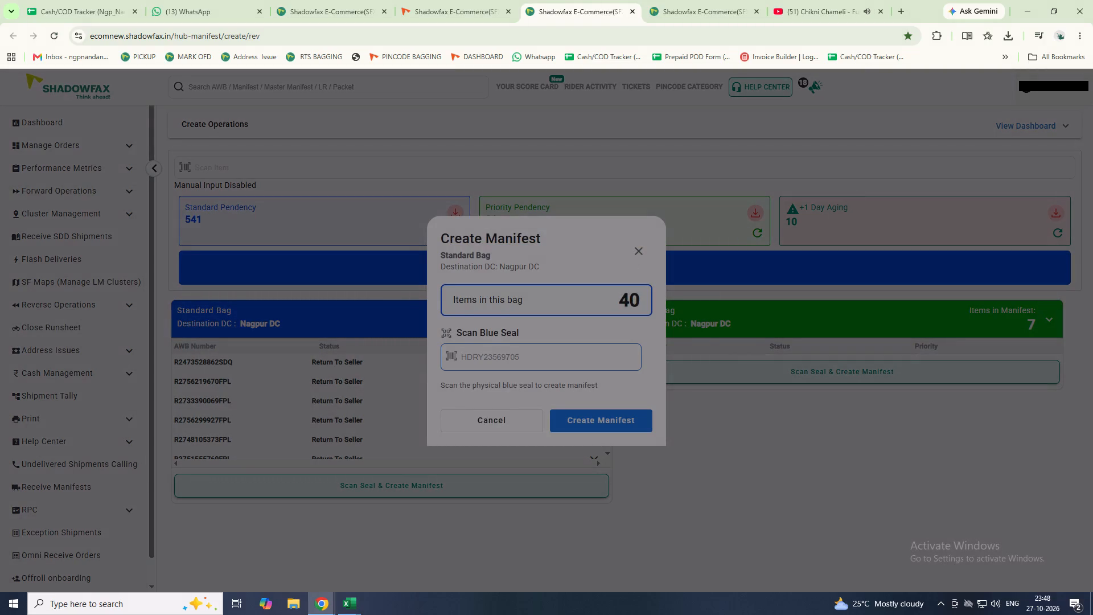
{"action": "left_click", "coordinate": [570, 423]}
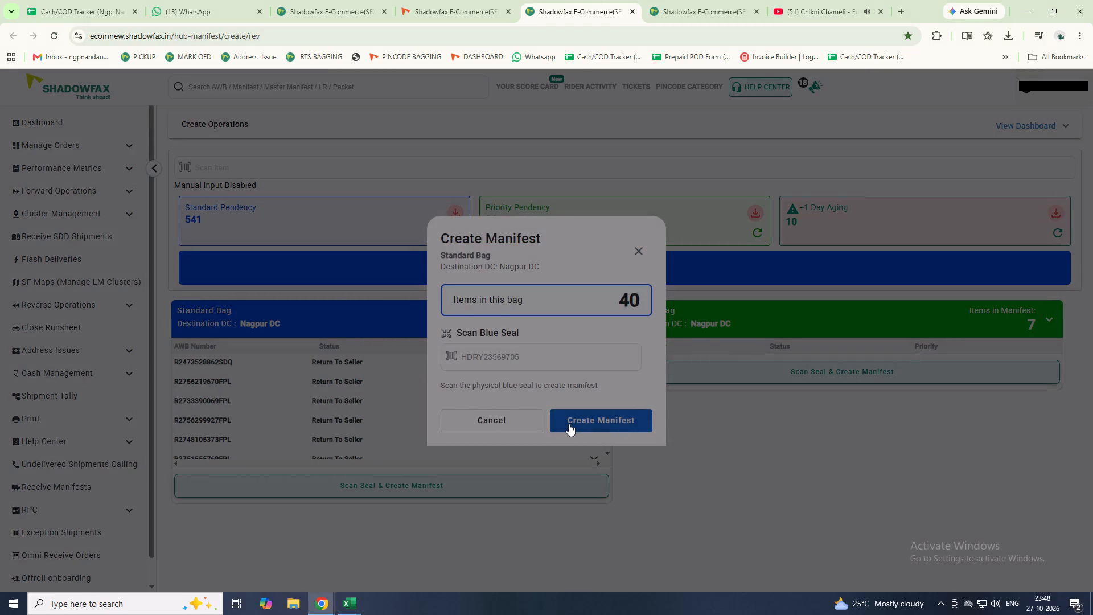
{"action": "left_click", "coordinate": [569, 424]}
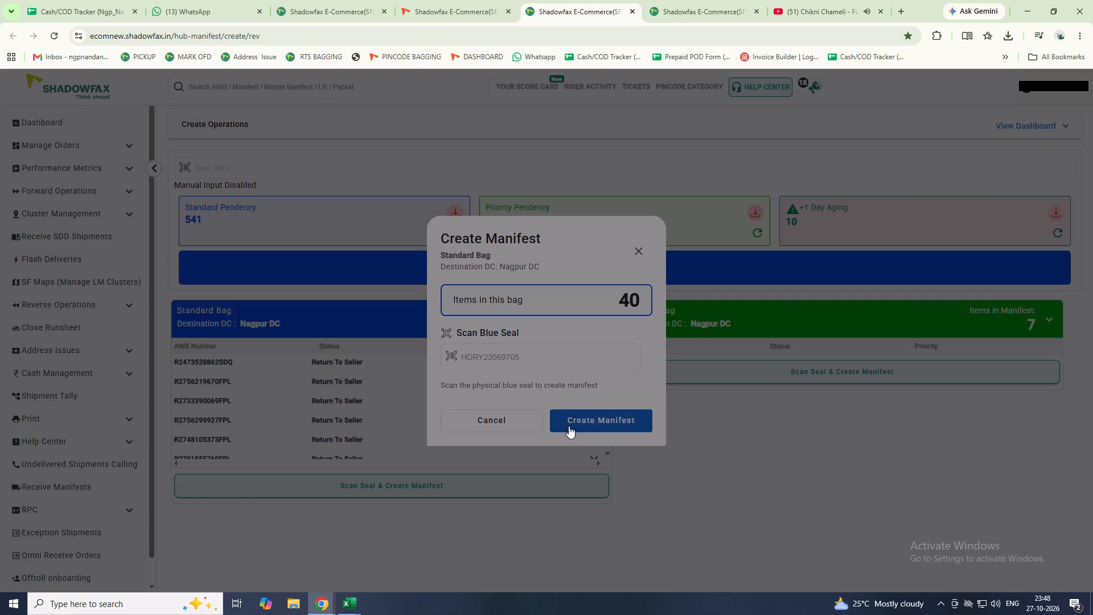
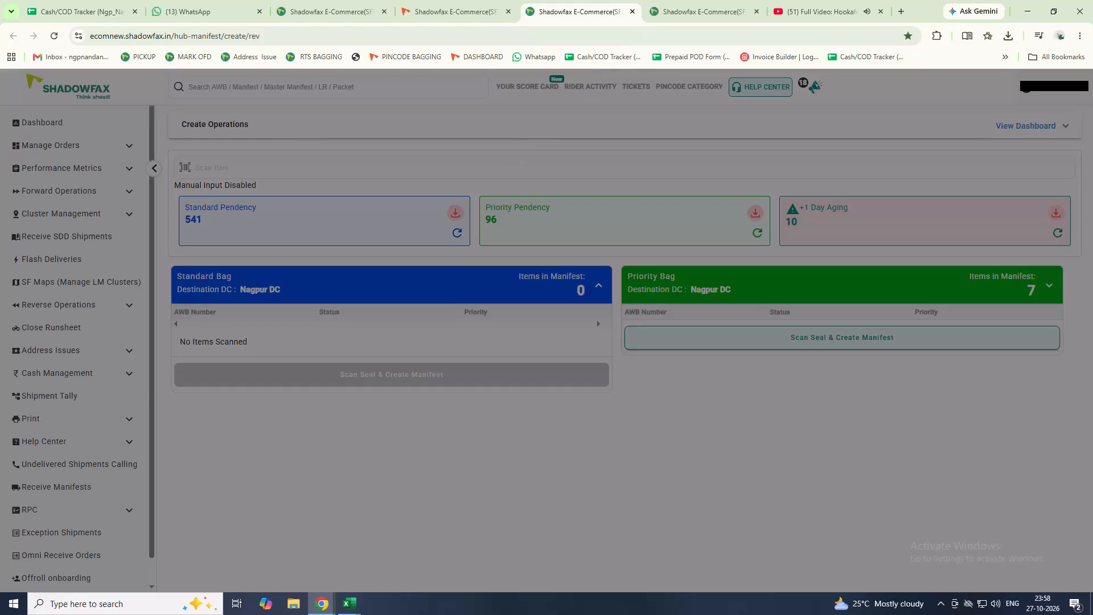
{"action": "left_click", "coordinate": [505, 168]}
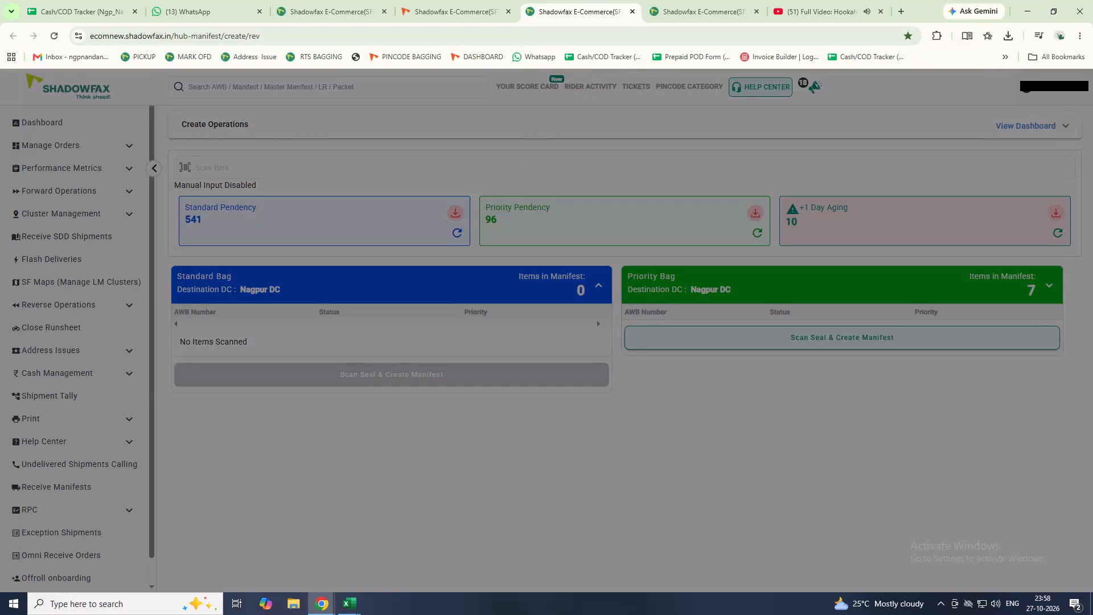
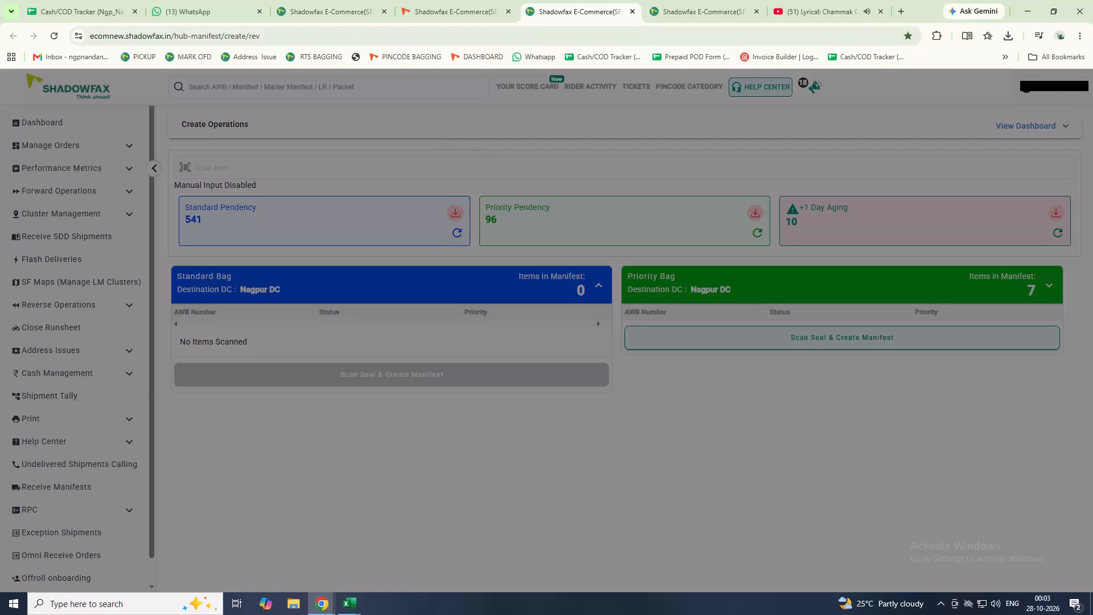
{"action": "left_click_drag", "start_coordinate": [437, 157], "coordinate": [443, 125]}
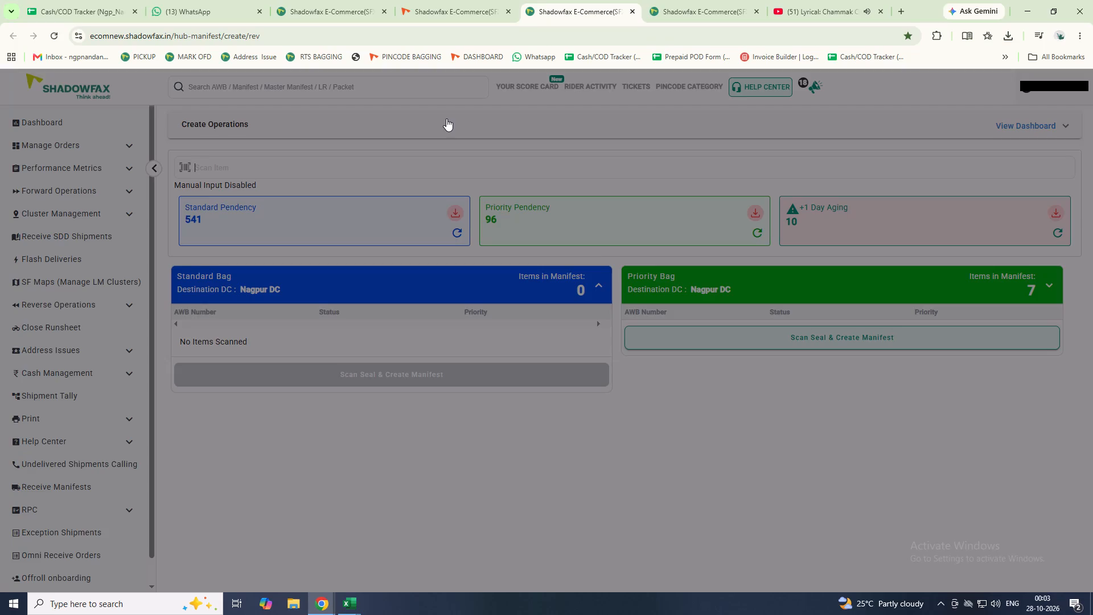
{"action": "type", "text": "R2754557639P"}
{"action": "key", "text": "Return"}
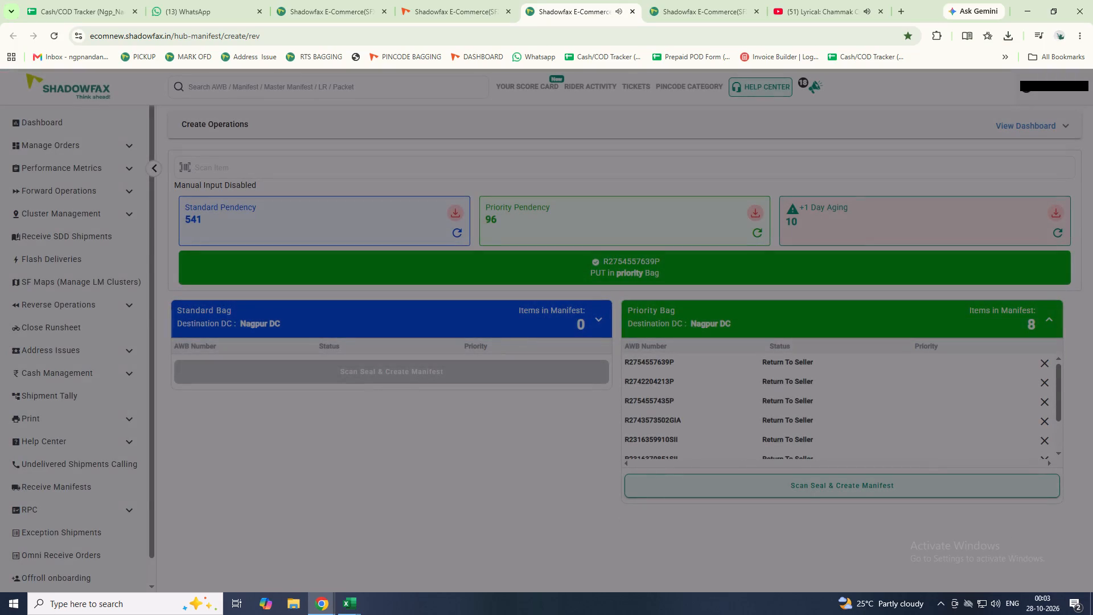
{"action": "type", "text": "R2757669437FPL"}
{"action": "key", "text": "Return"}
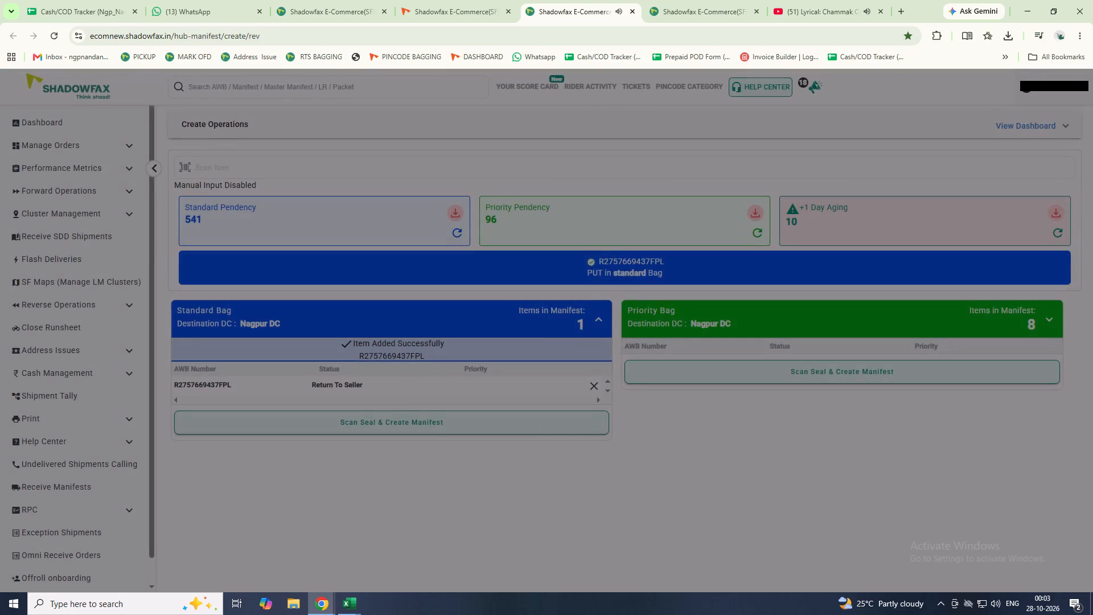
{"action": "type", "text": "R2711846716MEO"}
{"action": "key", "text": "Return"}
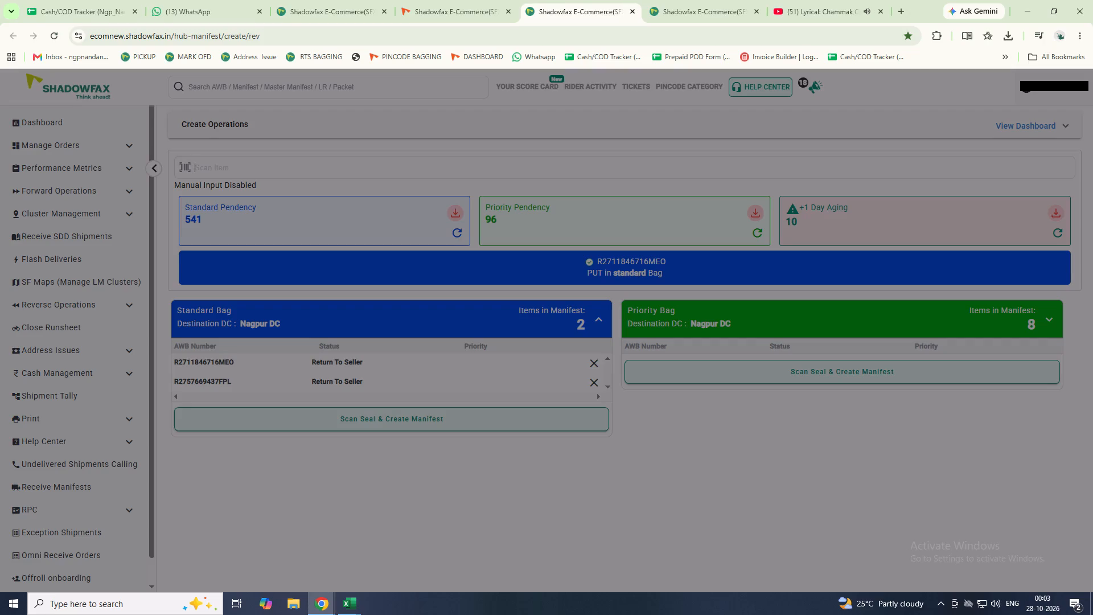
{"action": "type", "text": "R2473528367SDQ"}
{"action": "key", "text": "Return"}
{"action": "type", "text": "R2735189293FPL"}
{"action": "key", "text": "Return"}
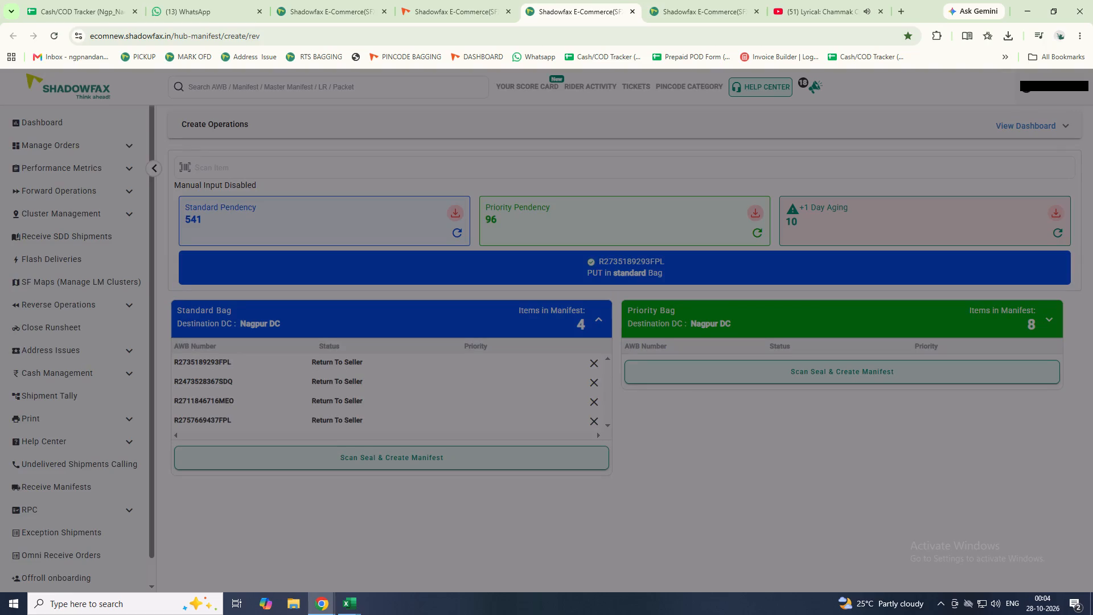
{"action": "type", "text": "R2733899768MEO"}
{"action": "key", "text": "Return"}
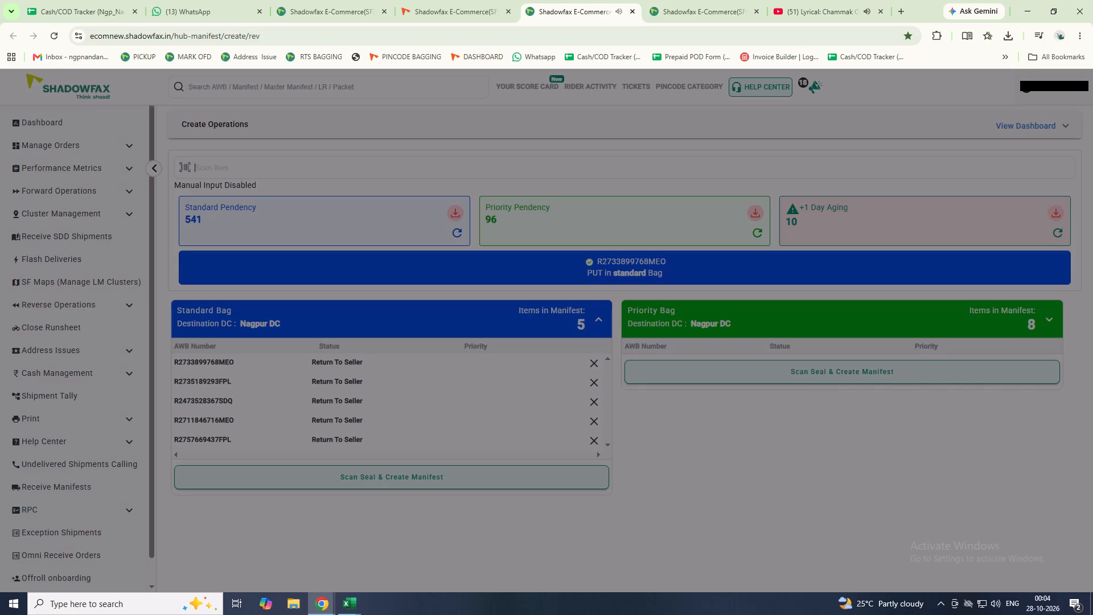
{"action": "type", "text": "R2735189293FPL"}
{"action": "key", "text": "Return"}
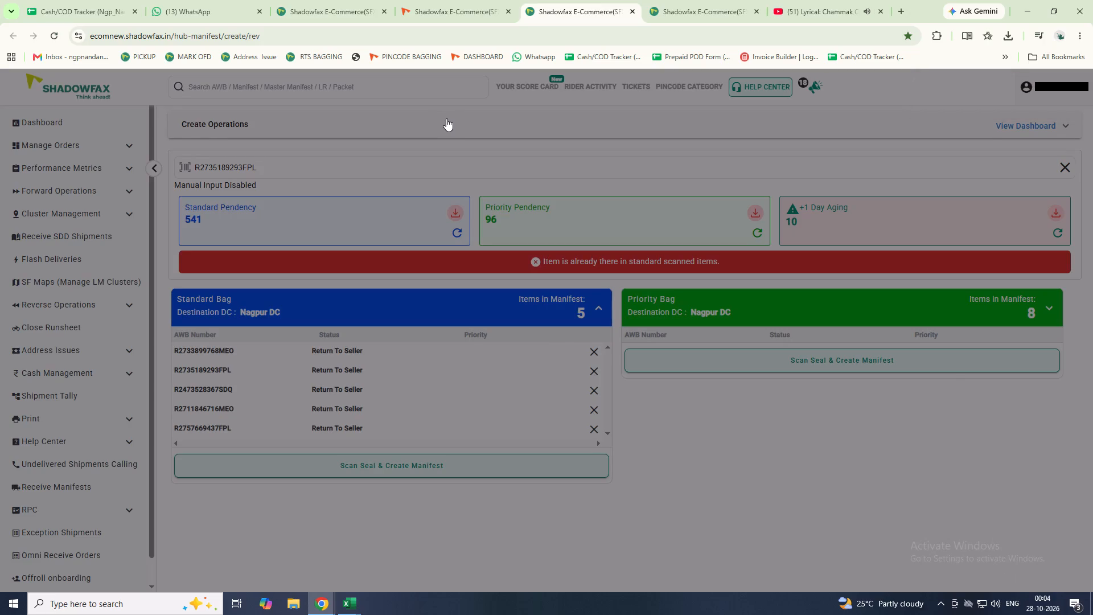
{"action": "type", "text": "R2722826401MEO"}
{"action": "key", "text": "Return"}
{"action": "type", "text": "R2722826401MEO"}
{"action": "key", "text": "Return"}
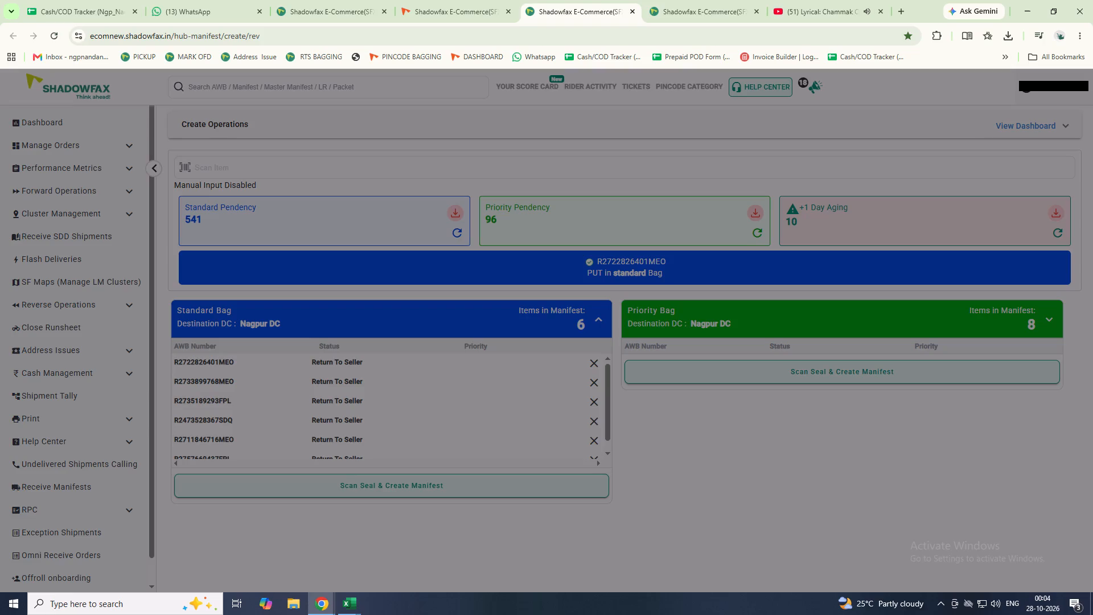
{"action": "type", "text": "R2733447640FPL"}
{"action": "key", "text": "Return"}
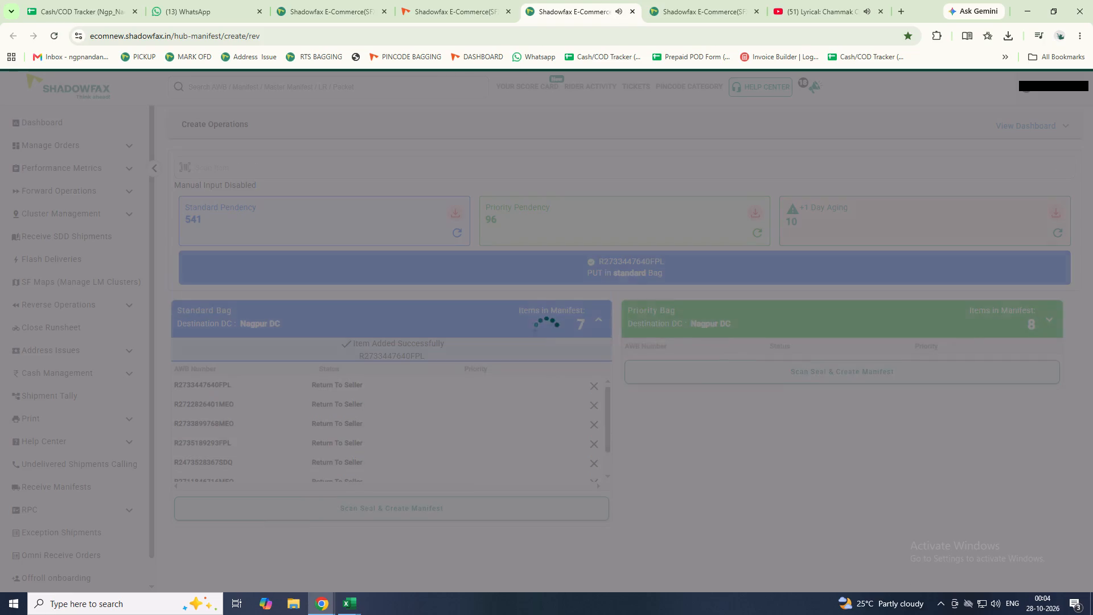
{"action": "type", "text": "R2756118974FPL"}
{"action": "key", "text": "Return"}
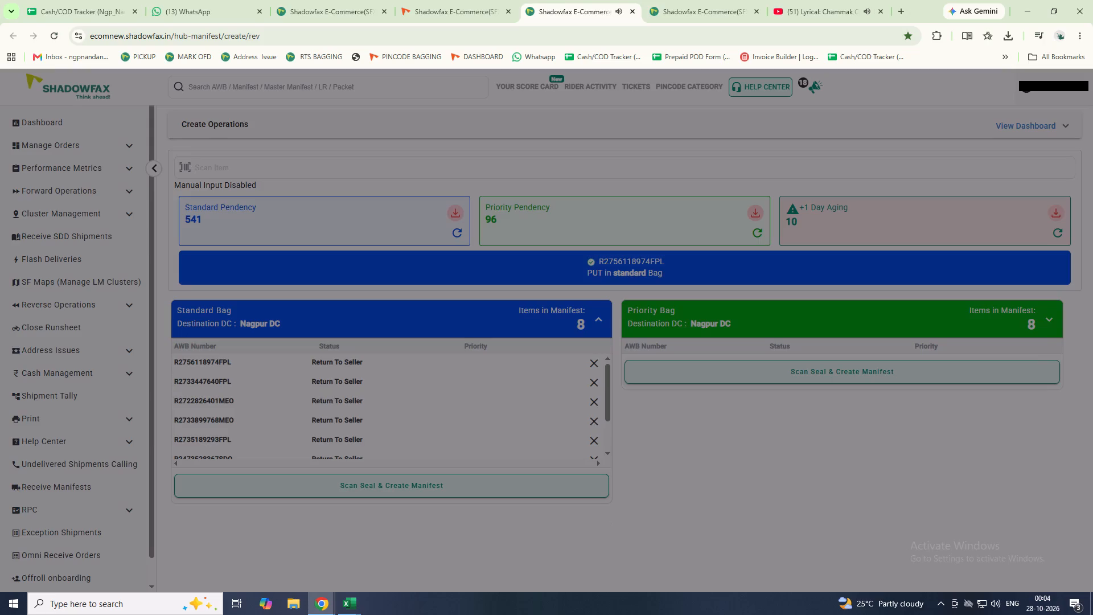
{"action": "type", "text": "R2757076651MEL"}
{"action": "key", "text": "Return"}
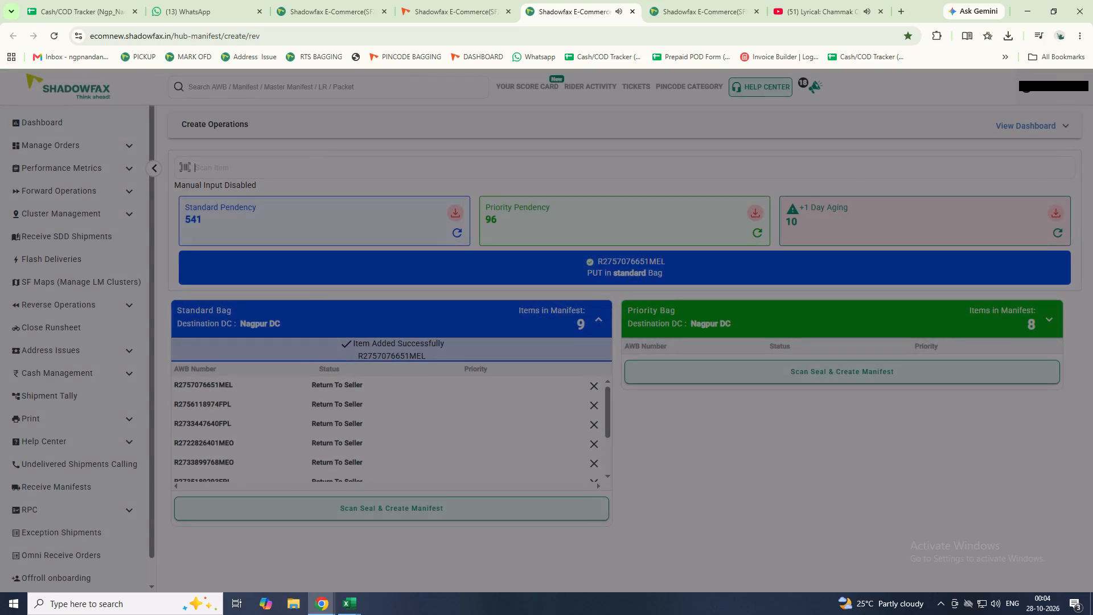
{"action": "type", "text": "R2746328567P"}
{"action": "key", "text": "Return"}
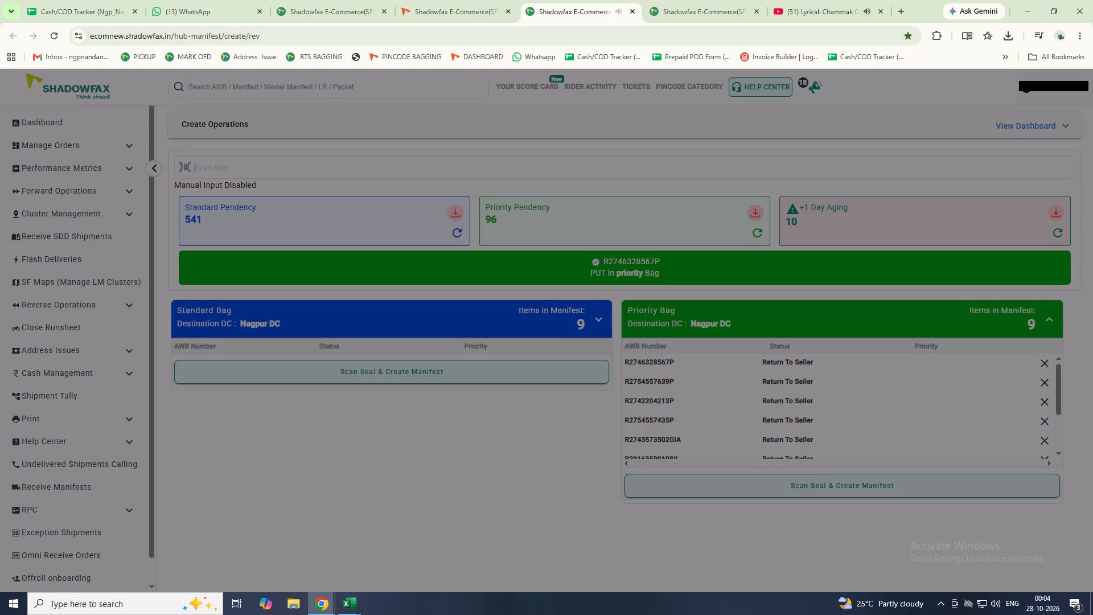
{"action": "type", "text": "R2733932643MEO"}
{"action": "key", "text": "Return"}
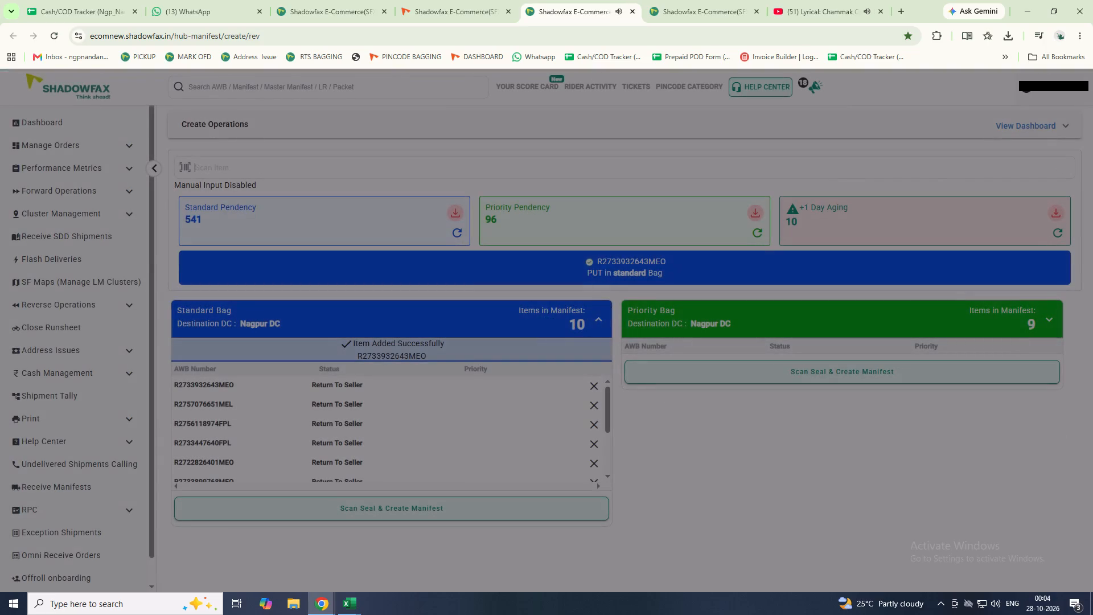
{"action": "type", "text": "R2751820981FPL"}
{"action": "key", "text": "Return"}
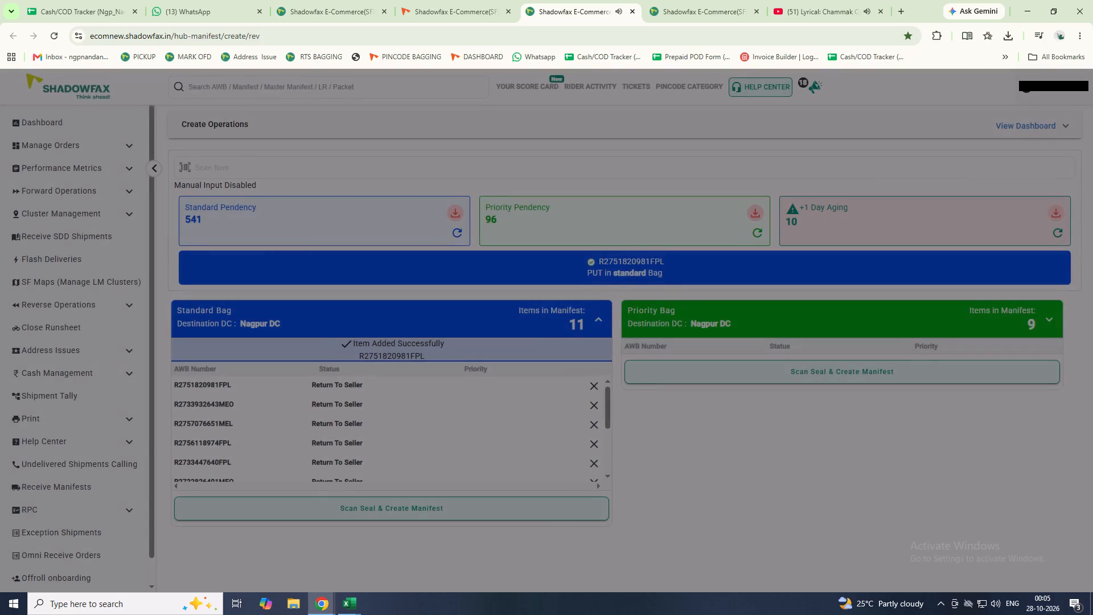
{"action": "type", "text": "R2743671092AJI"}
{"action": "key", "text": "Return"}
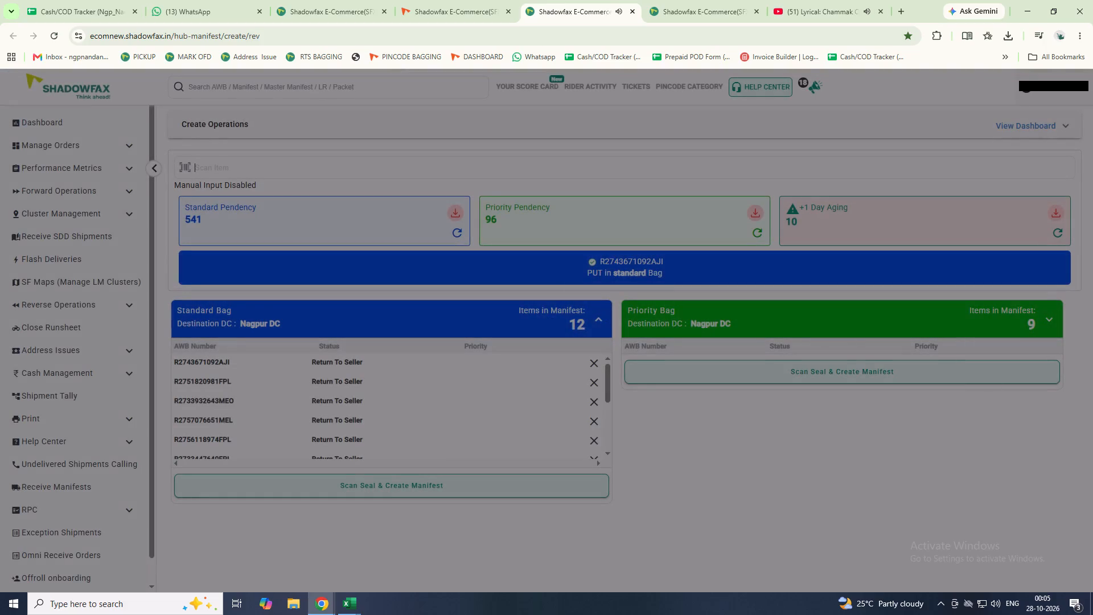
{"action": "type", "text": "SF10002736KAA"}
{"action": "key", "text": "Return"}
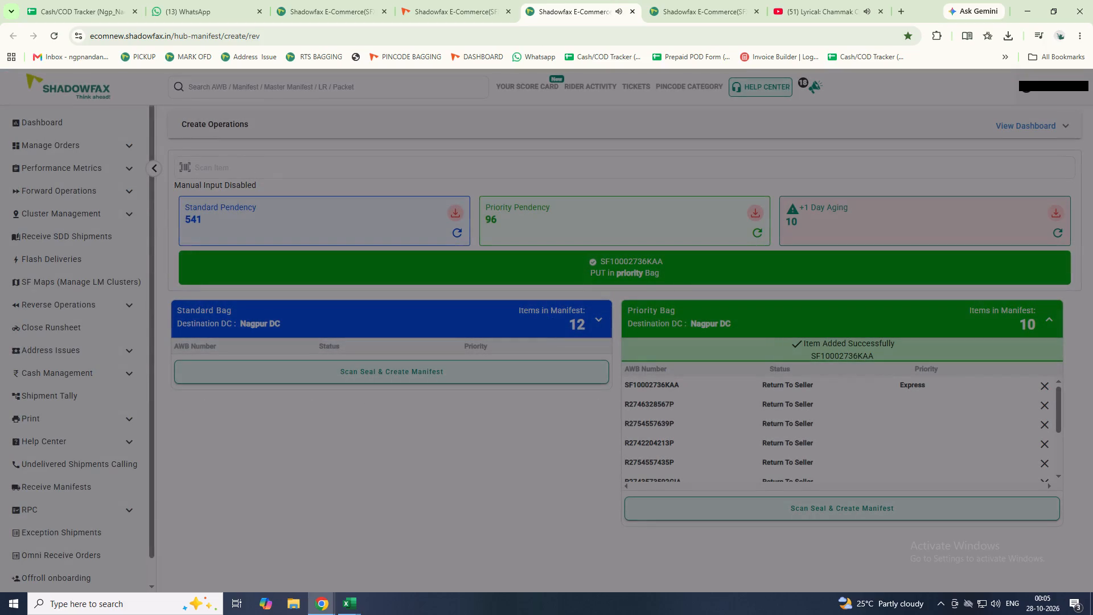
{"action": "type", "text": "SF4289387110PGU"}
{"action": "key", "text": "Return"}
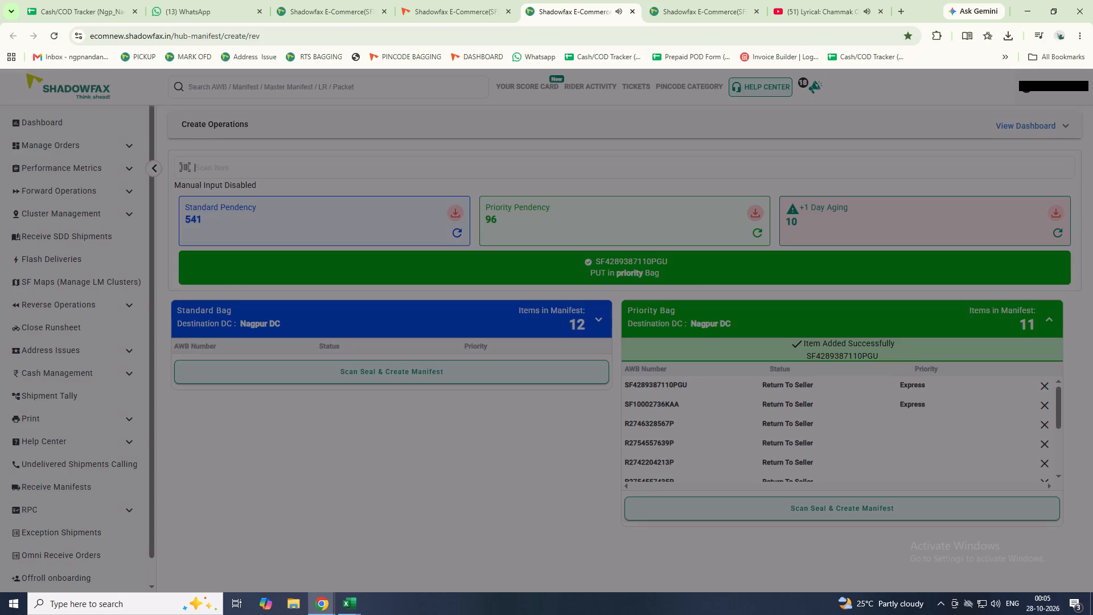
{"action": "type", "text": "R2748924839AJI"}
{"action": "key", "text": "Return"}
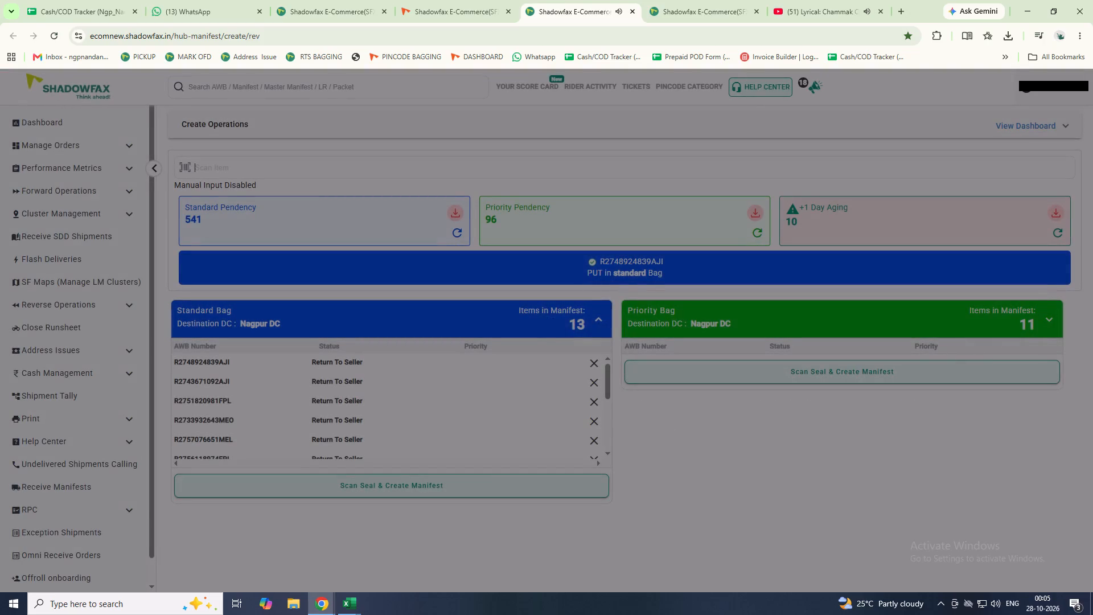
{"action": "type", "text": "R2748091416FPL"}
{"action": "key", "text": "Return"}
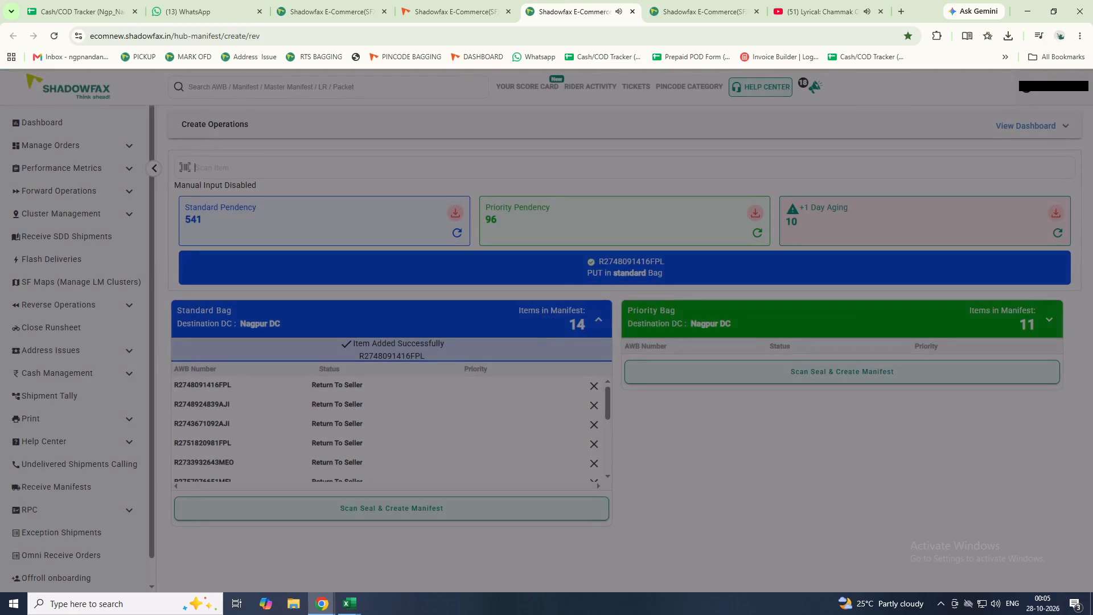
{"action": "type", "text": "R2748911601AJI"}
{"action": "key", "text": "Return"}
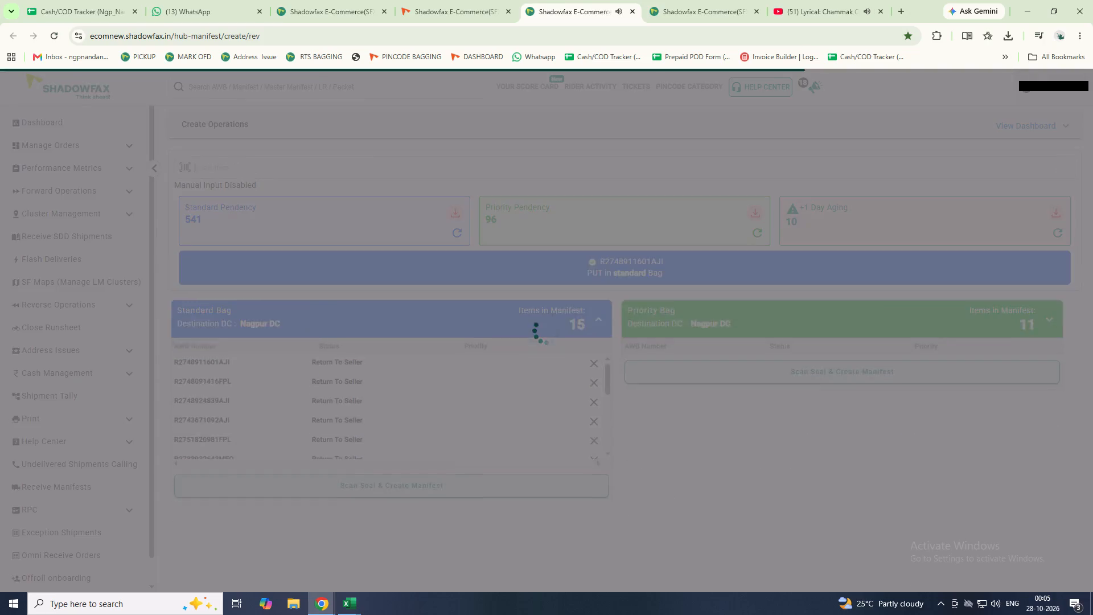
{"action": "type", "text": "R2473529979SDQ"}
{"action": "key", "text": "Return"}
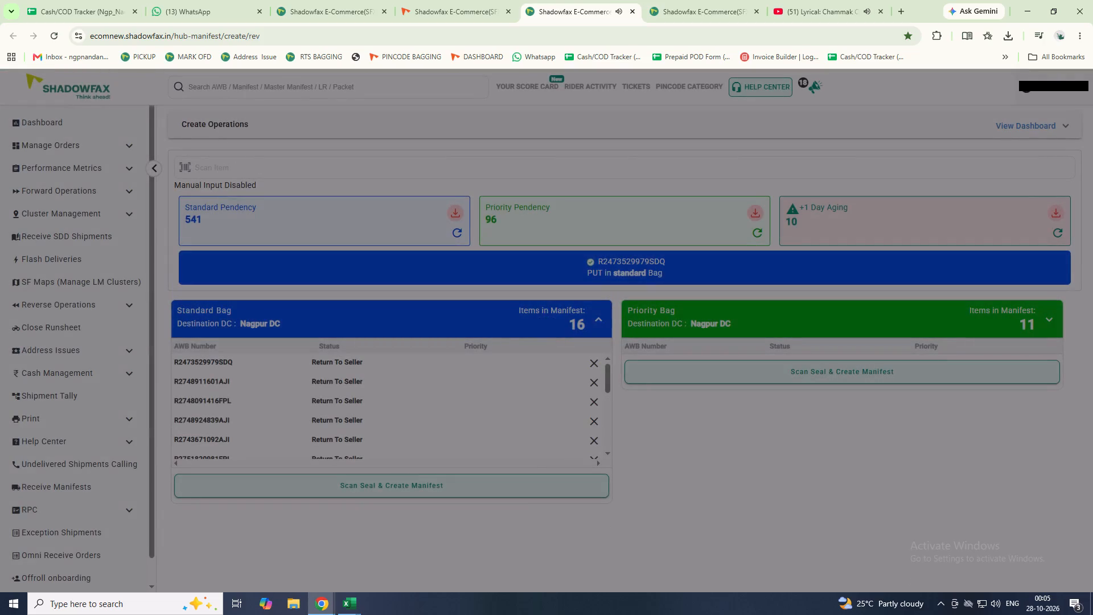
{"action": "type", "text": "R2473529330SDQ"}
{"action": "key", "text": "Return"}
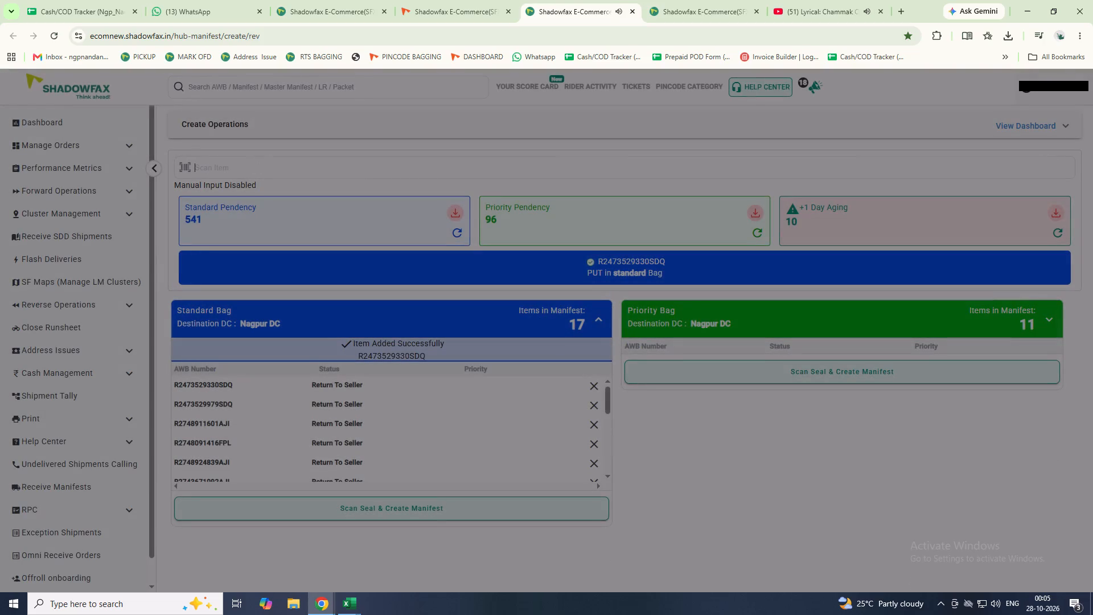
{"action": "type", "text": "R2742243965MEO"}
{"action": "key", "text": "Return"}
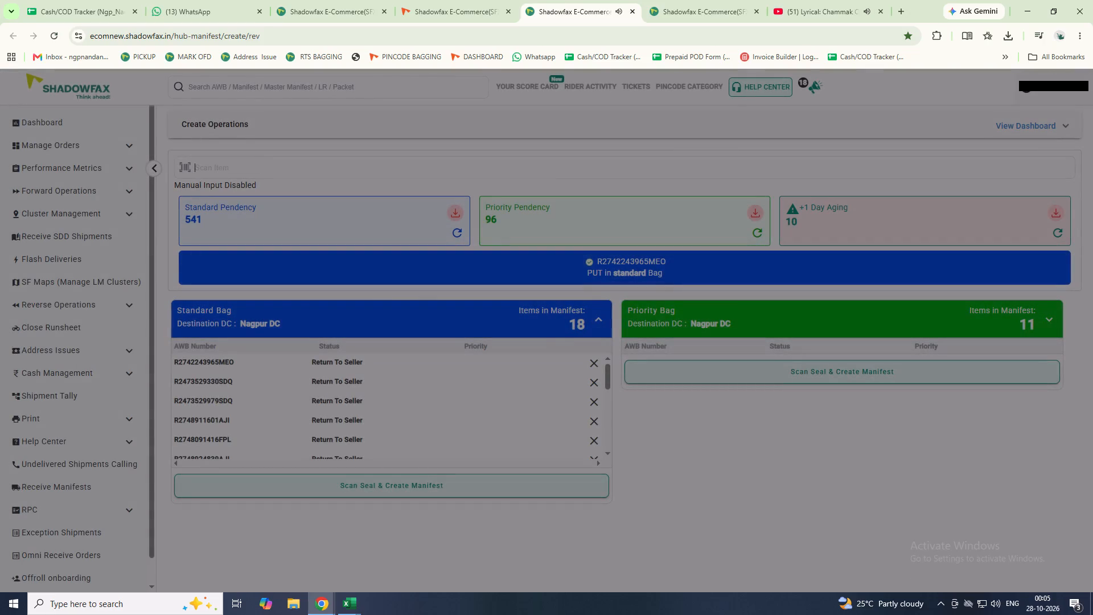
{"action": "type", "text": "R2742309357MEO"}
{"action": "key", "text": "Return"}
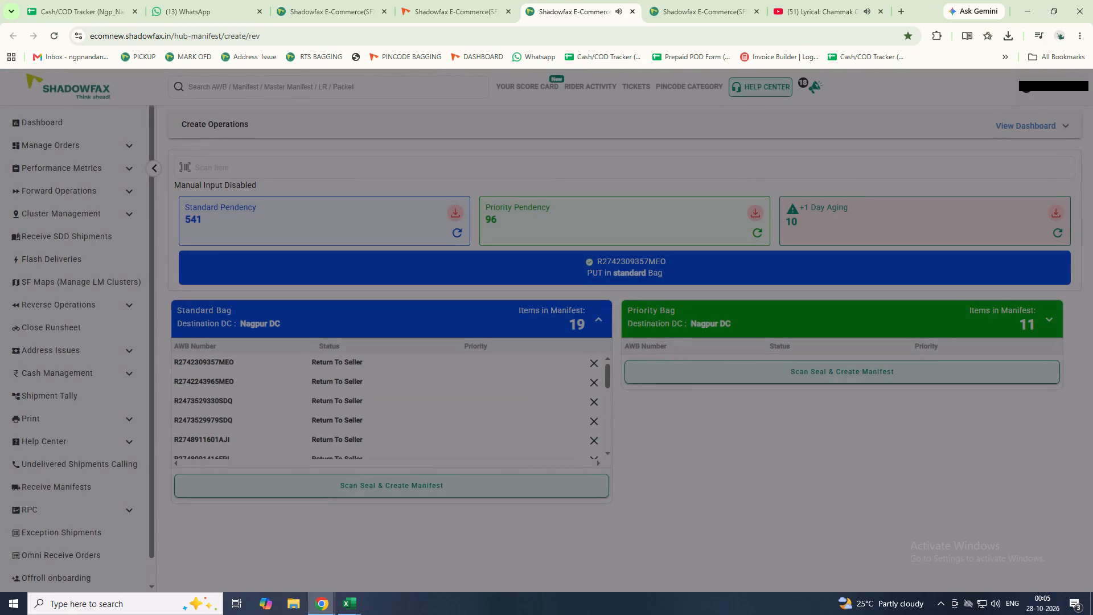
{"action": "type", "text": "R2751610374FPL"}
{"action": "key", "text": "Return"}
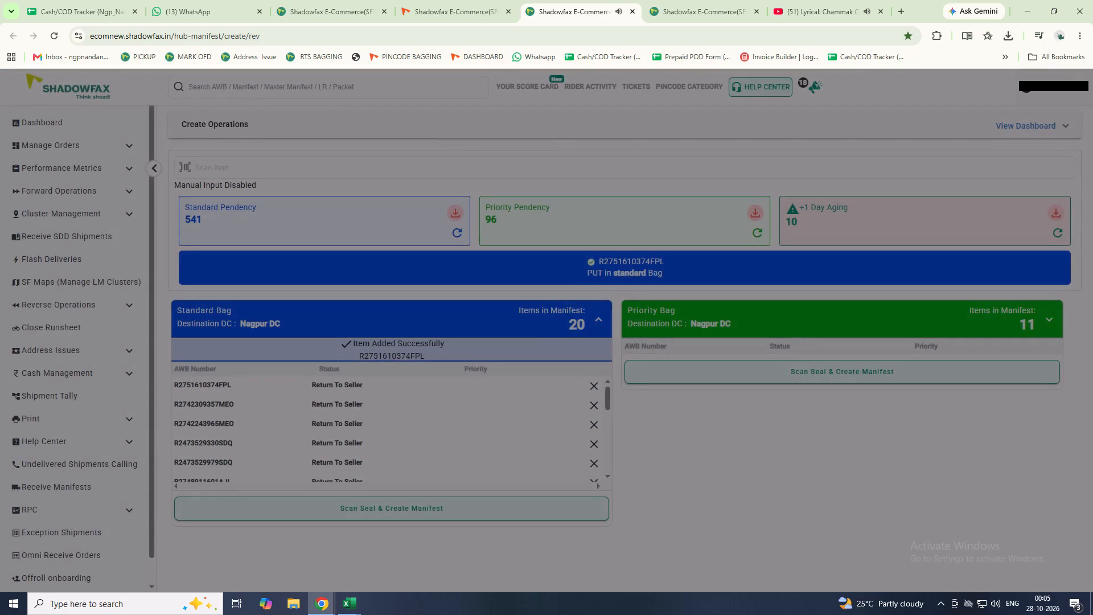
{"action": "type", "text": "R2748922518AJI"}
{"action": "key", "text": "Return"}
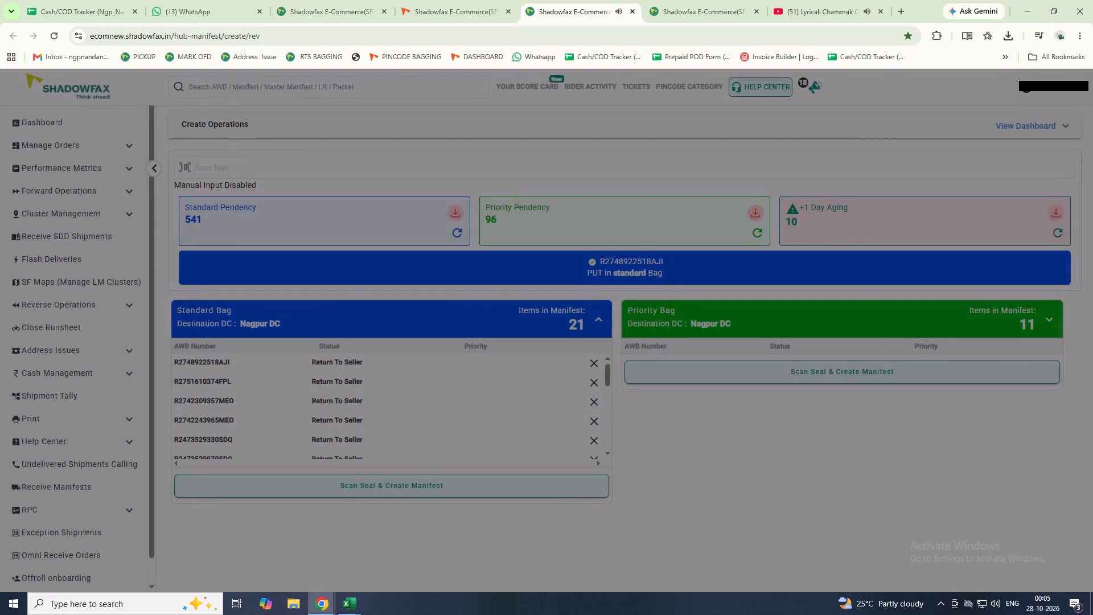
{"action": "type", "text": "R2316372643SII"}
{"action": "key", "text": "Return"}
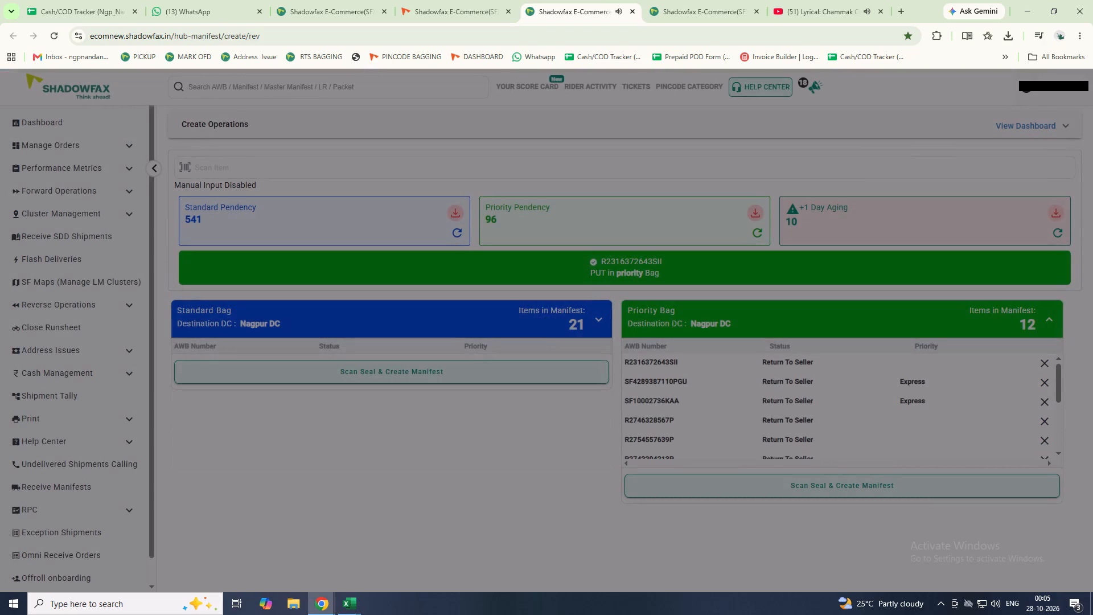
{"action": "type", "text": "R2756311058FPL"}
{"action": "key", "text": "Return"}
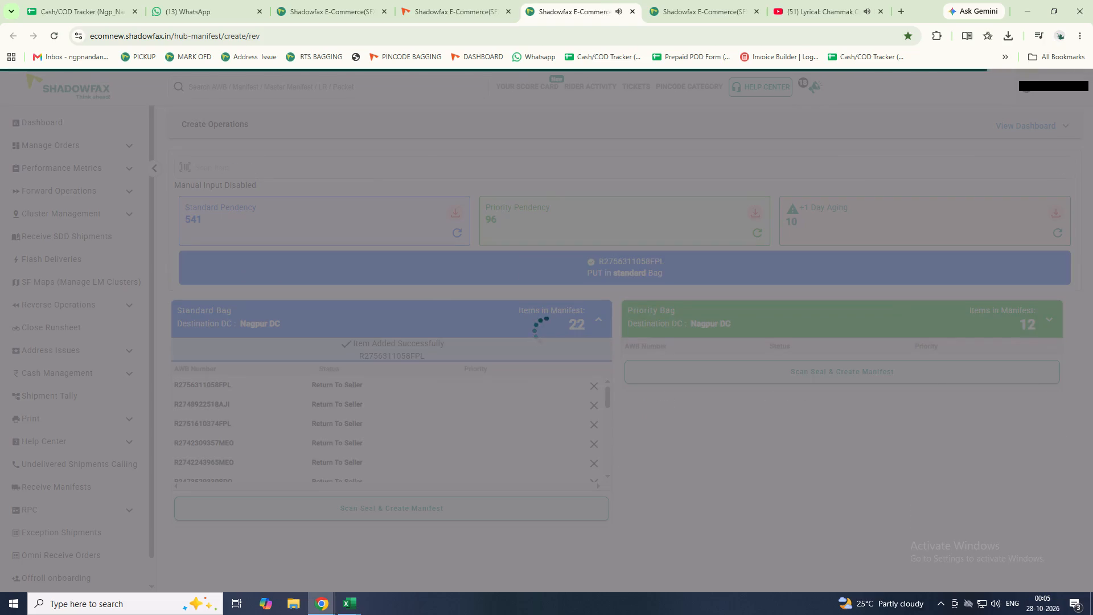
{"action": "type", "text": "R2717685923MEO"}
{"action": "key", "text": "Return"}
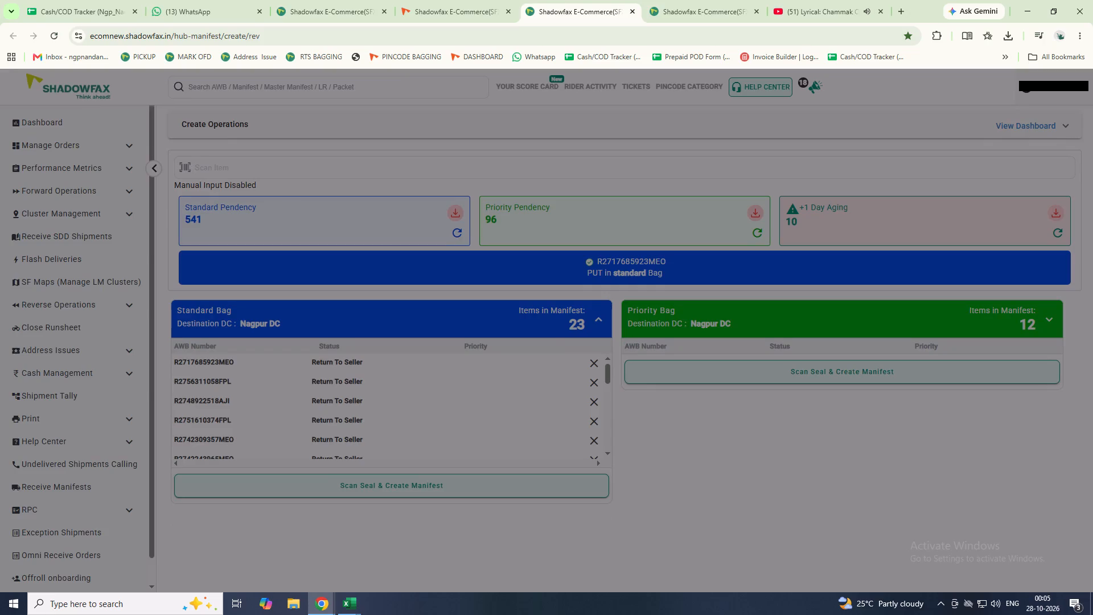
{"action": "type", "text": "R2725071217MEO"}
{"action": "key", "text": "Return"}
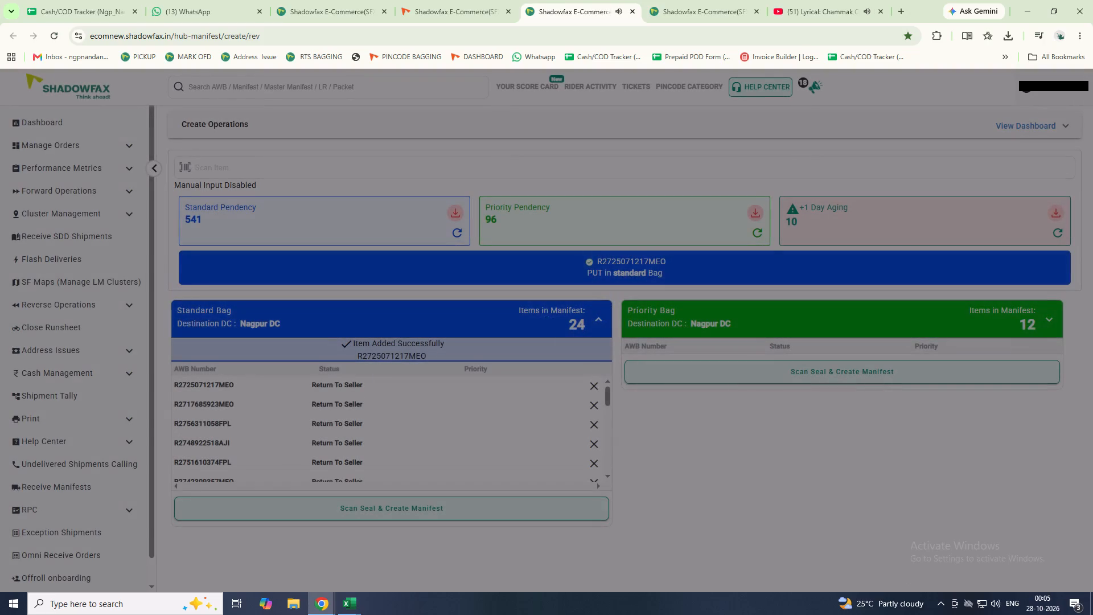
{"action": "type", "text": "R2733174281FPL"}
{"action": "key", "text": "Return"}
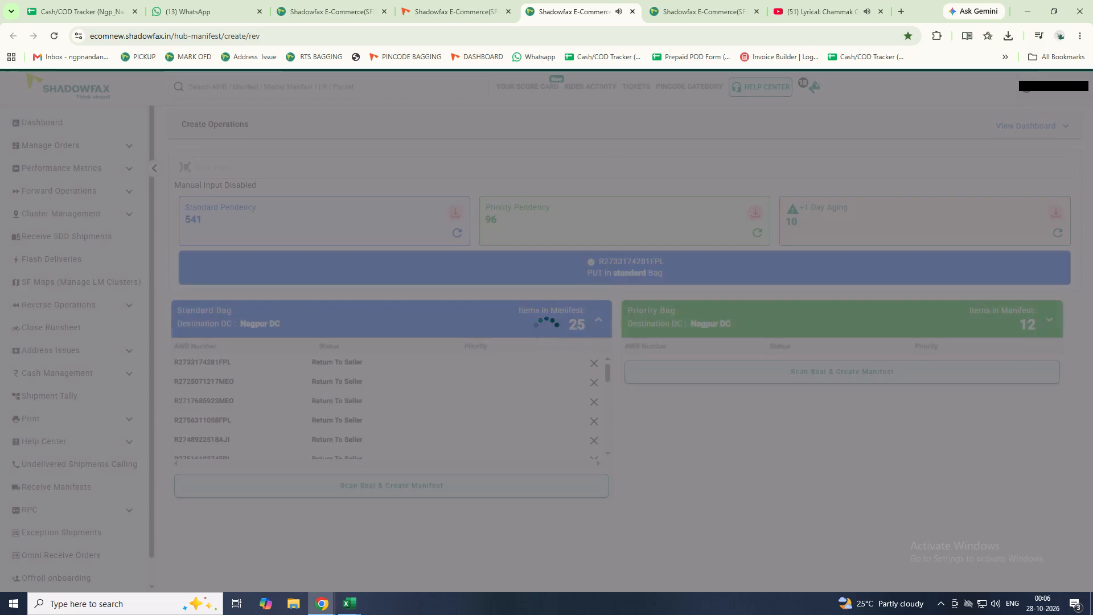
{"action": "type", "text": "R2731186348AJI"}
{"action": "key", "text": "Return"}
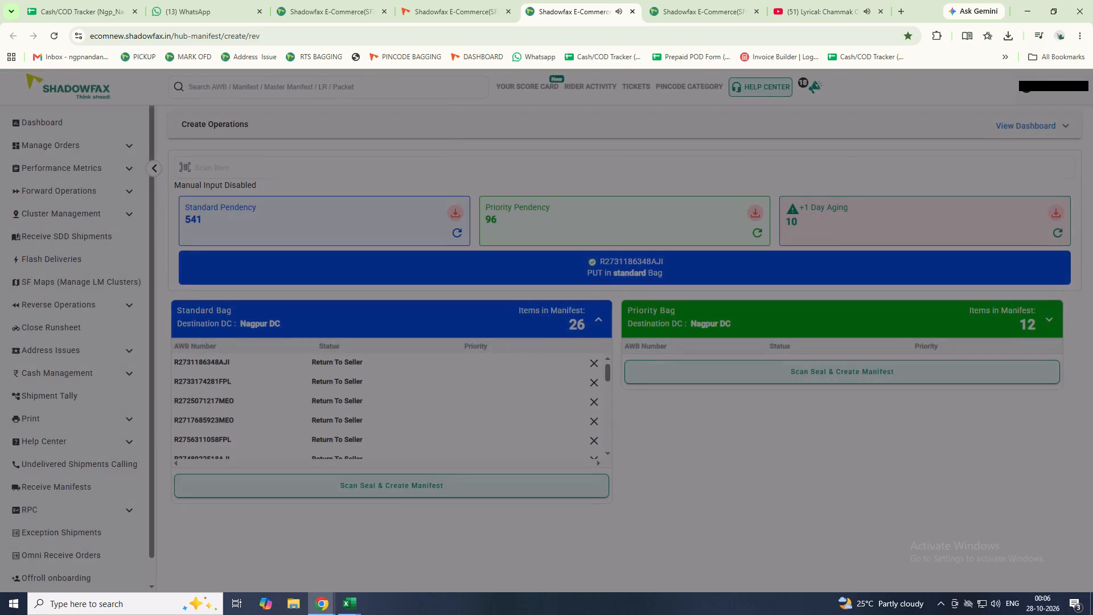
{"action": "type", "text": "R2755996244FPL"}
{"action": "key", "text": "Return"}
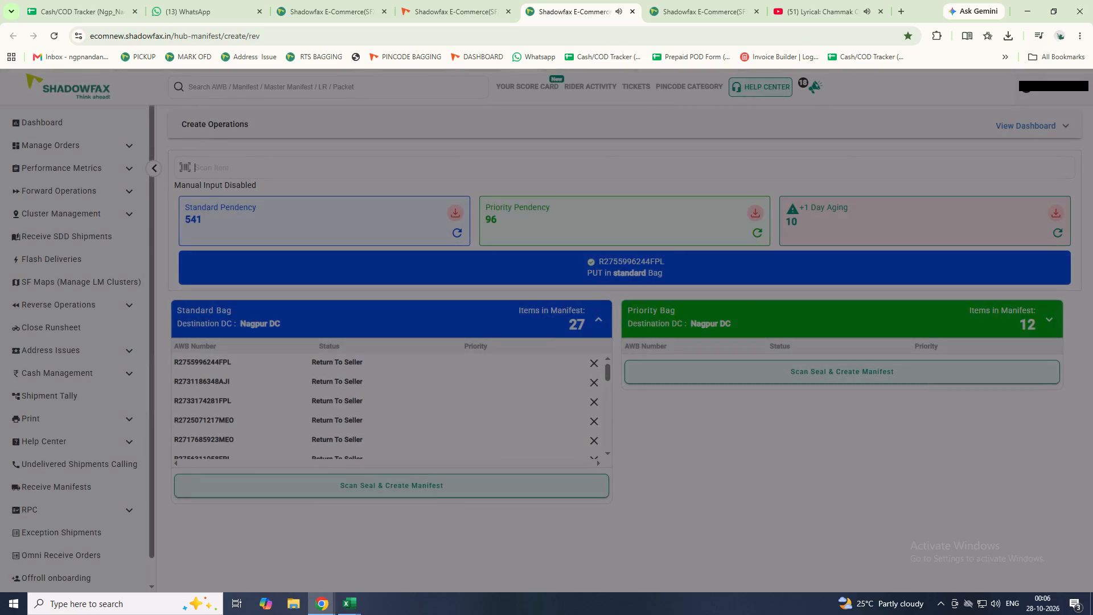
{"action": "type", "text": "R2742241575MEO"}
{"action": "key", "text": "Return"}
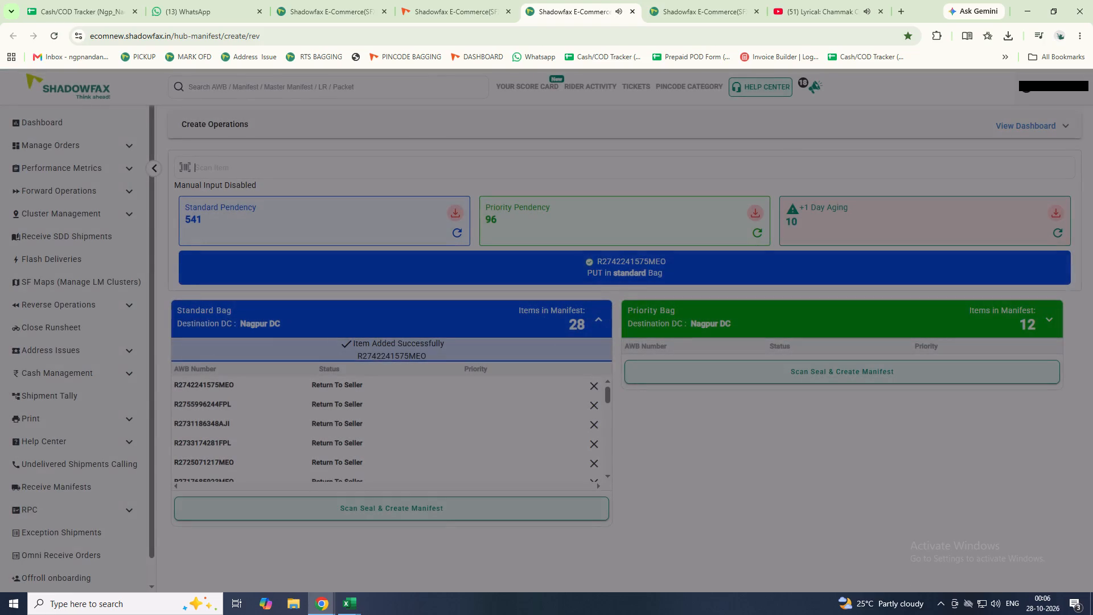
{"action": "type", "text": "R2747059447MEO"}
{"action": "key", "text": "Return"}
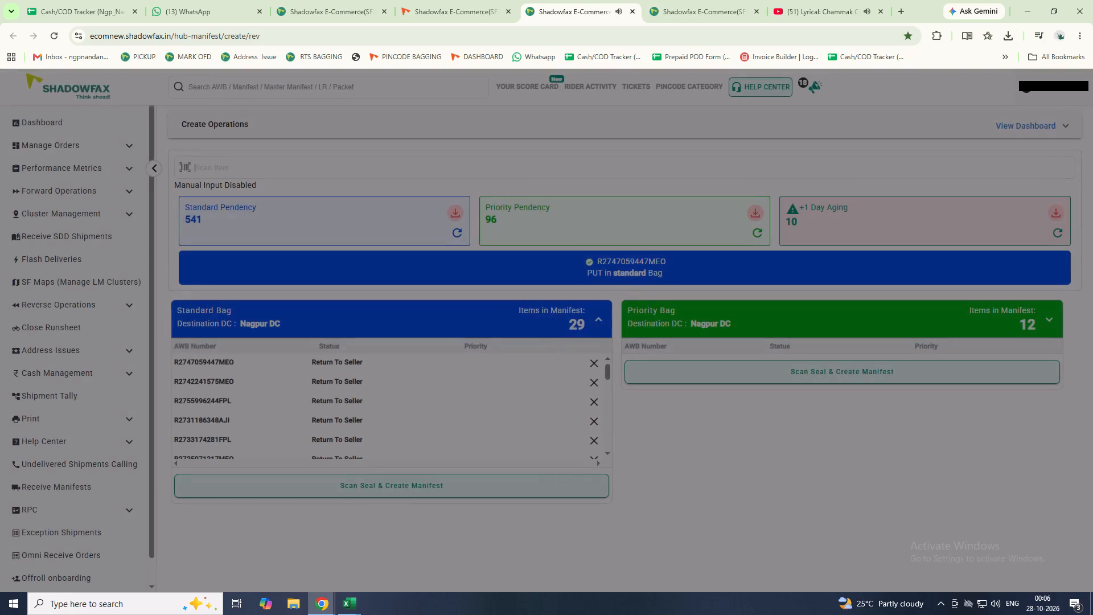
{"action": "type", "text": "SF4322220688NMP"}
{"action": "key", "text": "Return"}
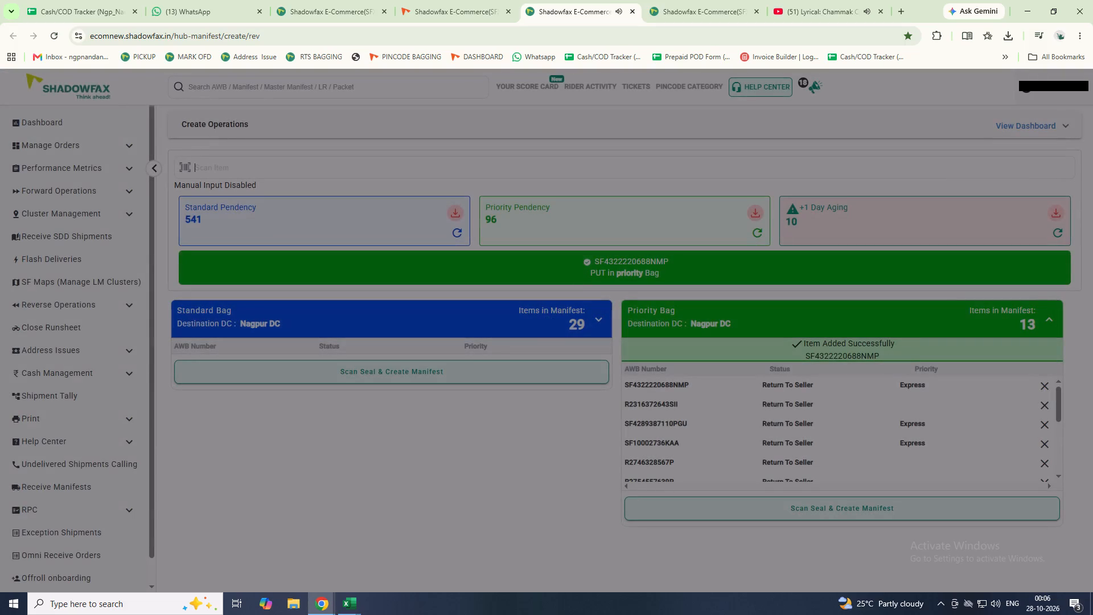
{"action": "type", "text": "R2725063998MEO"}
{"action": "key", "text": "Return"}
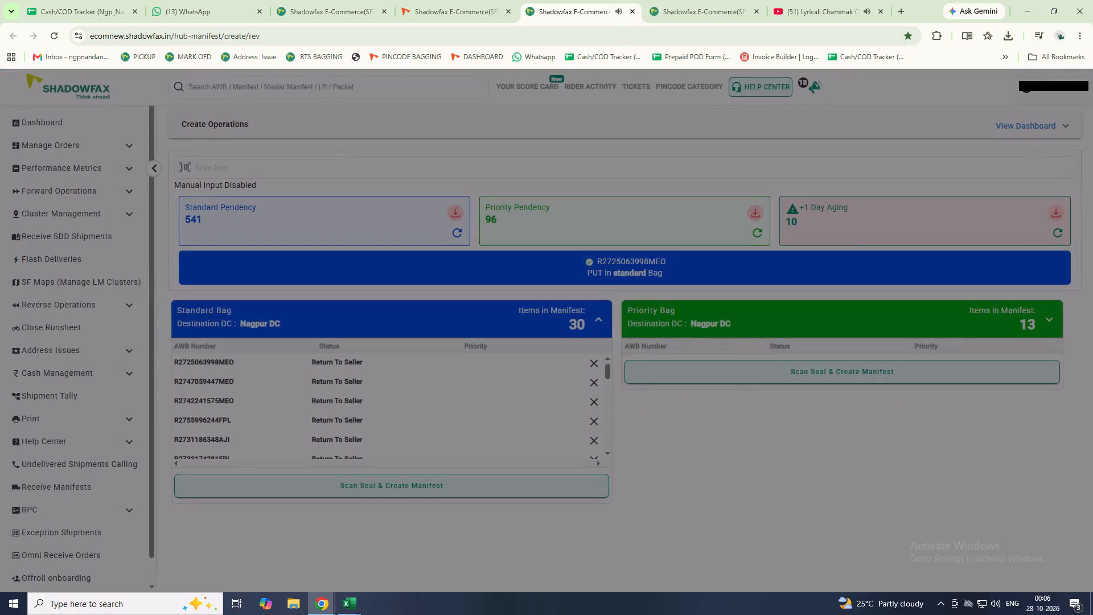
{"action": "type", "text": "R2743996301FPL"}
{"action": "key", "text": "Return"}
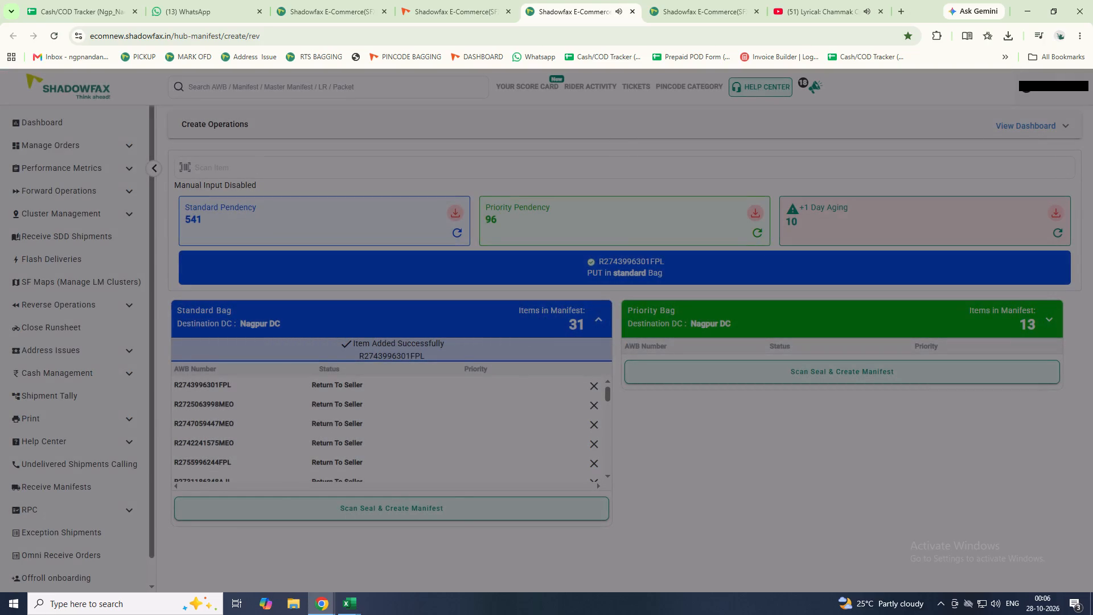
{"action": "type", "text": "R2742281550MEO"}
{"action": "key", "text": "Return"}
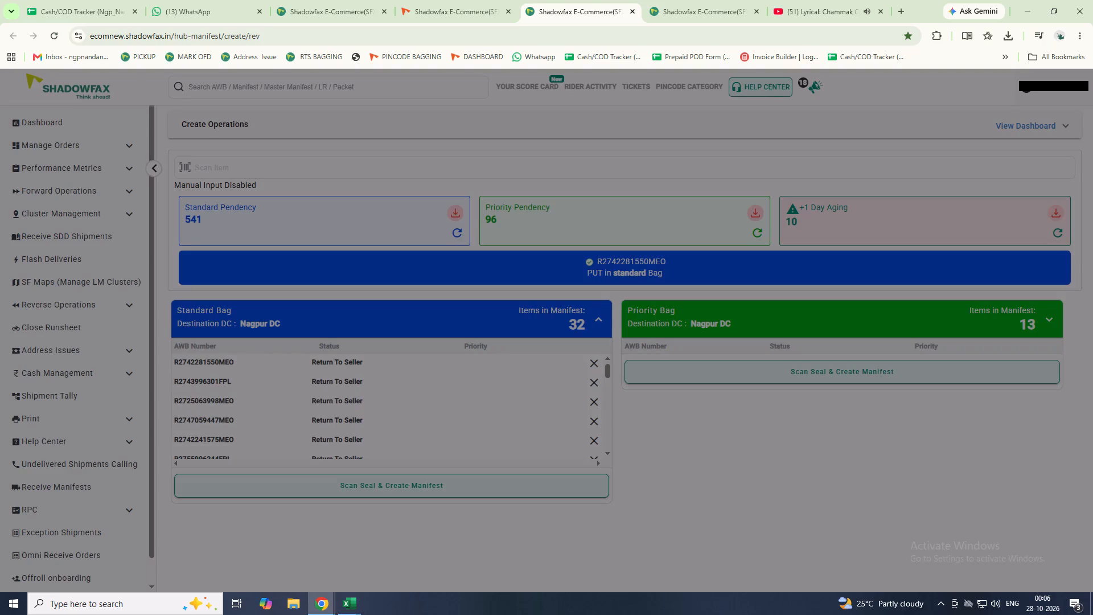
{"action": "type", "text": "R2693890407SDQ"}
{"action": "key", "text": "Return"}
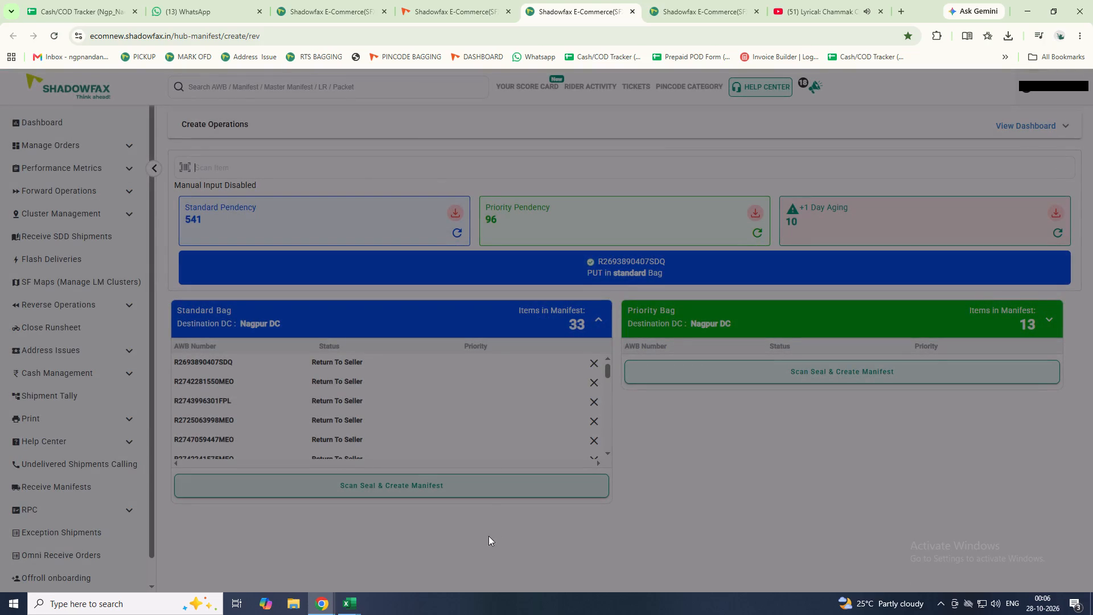
Scan blue seal HDRY23569708 for the Nagpur DC standard bag and submit its manifest for creation.
{"action": "left_click", "coordinate": [485, 489]}
{"action": "left_click", "coordinate": [549, 349]}
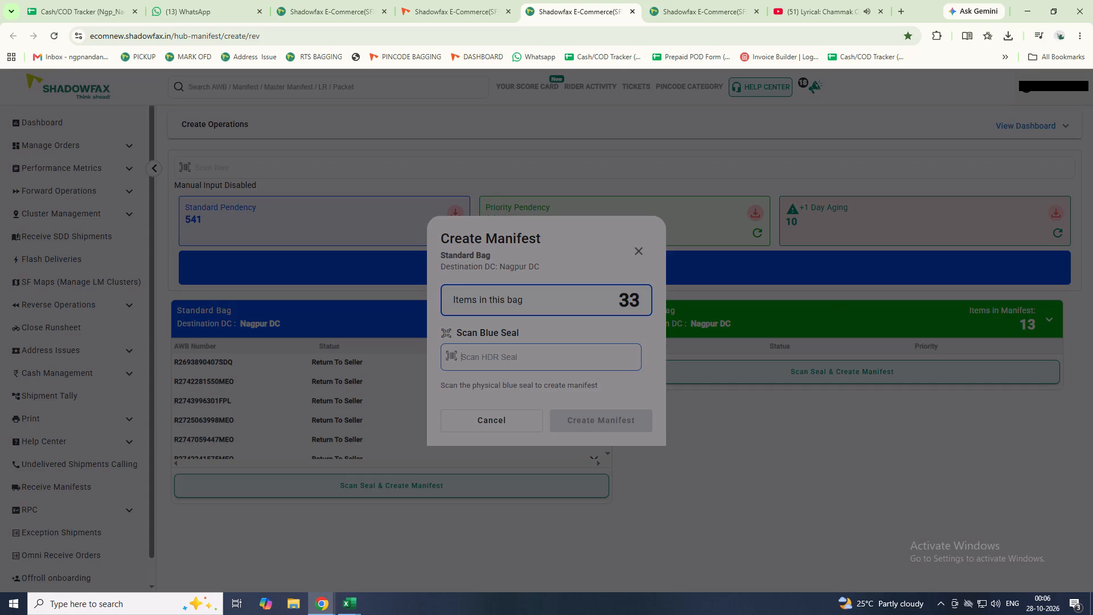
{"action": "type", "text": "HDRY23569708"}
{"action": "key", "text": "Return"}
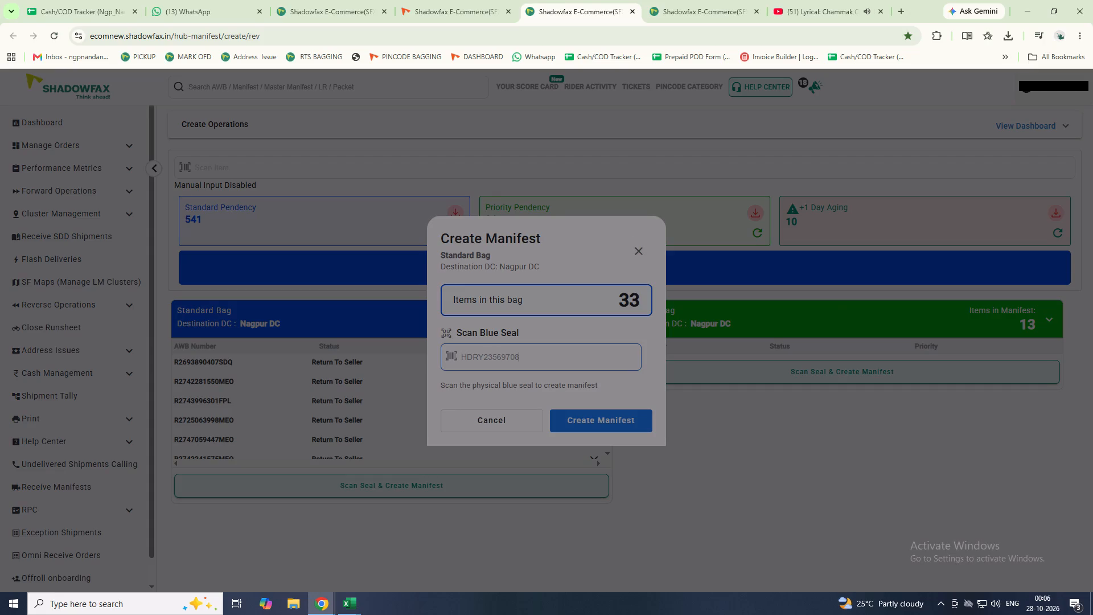
{"action": "left_click", "coordinate": [601, 413]}
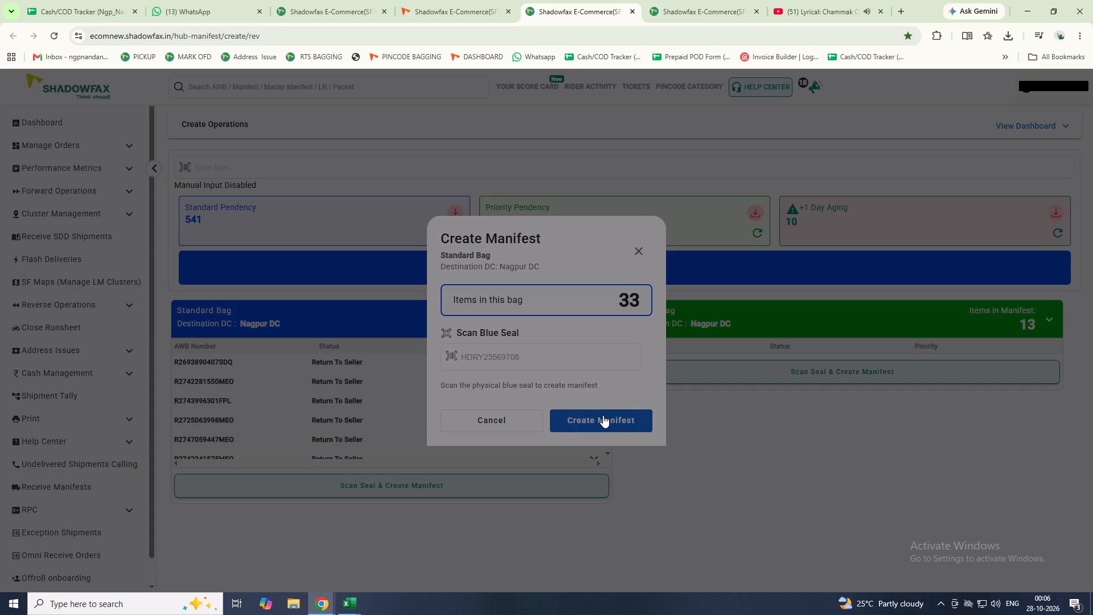
{"action": "left_click", "coordinate": [605, 419]}
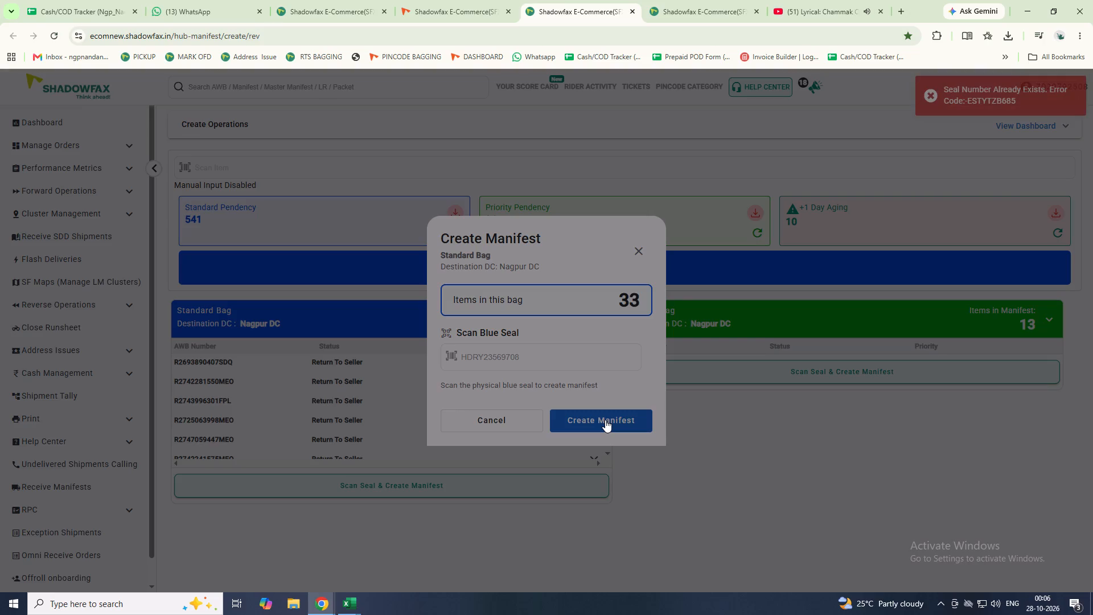
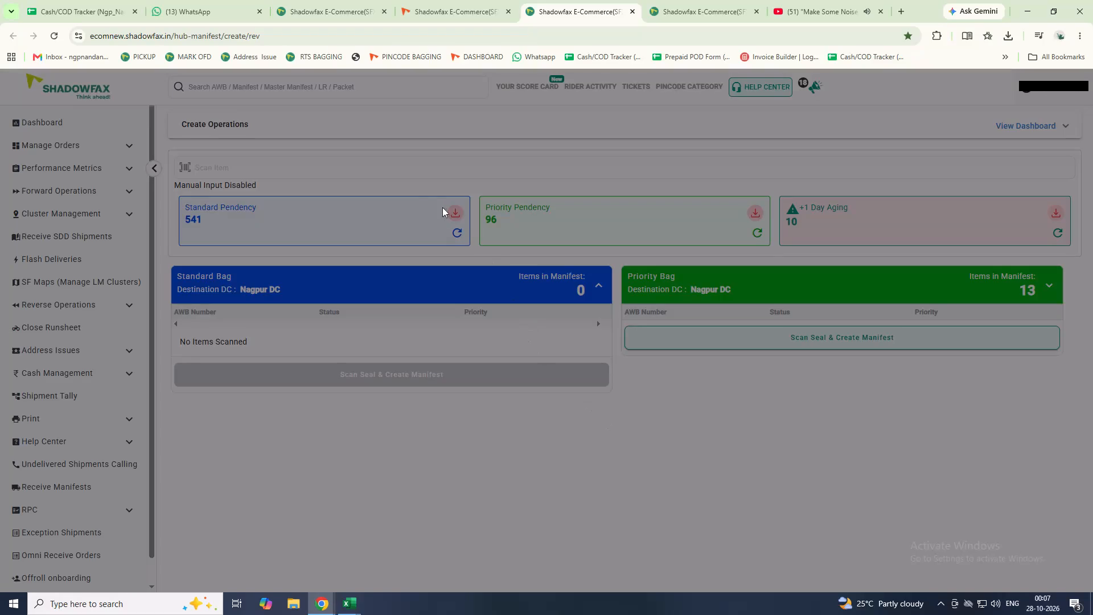
{"action": "left_click", "coordinate": [410, 173]}
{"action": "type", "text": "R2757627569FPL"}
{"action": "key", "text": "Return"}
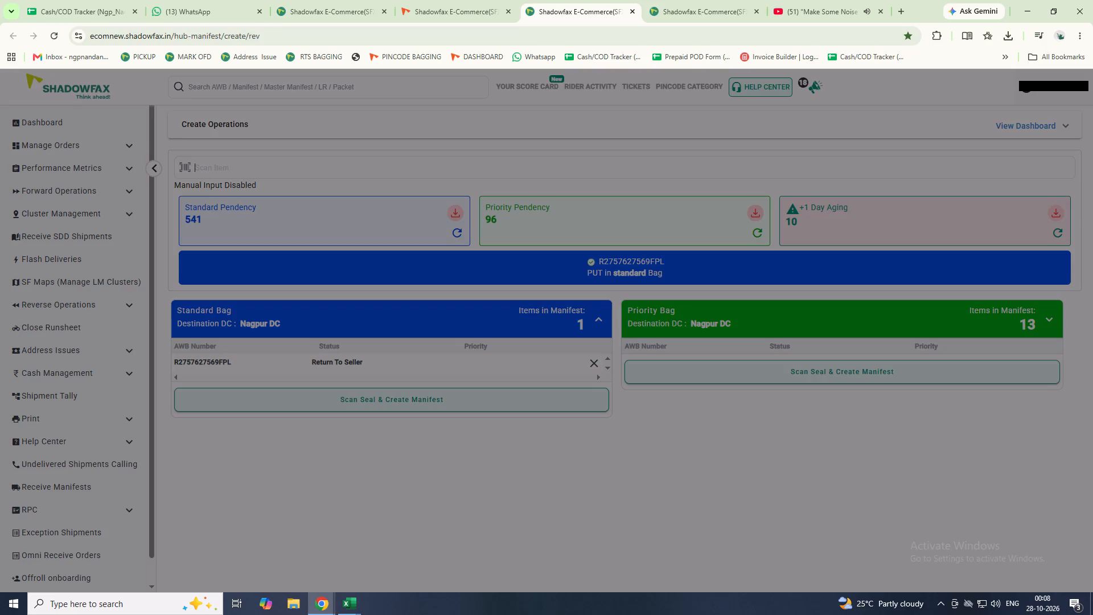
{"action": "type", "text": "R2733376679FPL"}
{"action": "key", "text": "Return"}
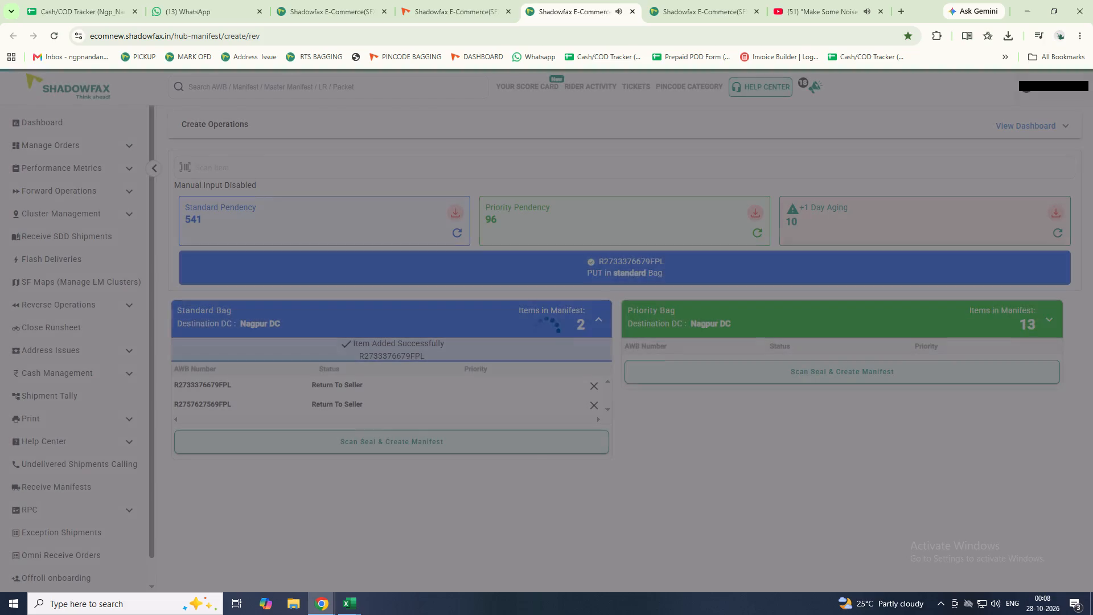
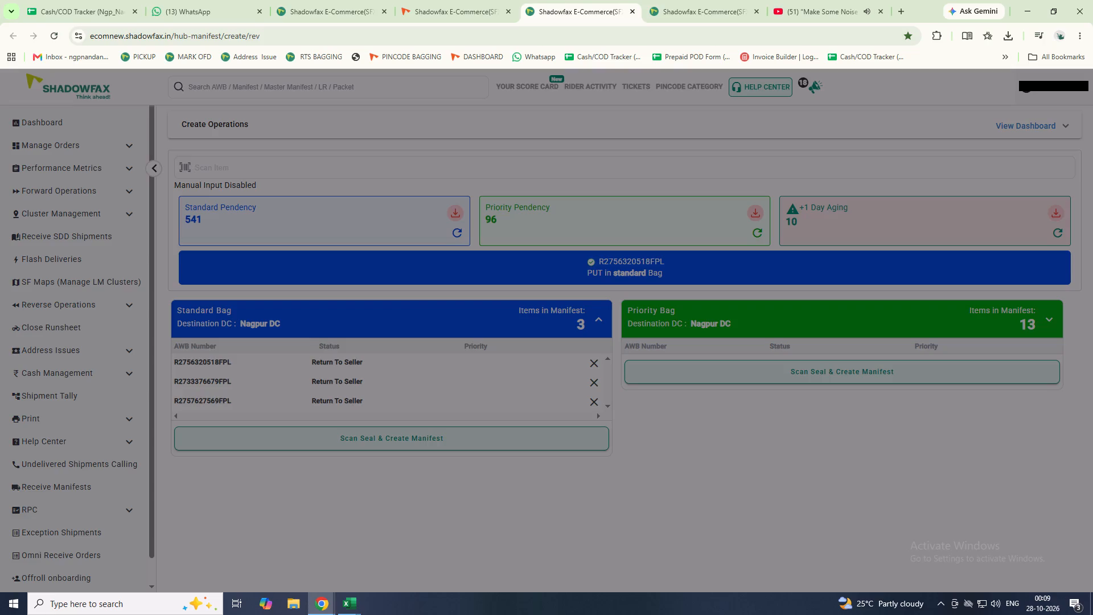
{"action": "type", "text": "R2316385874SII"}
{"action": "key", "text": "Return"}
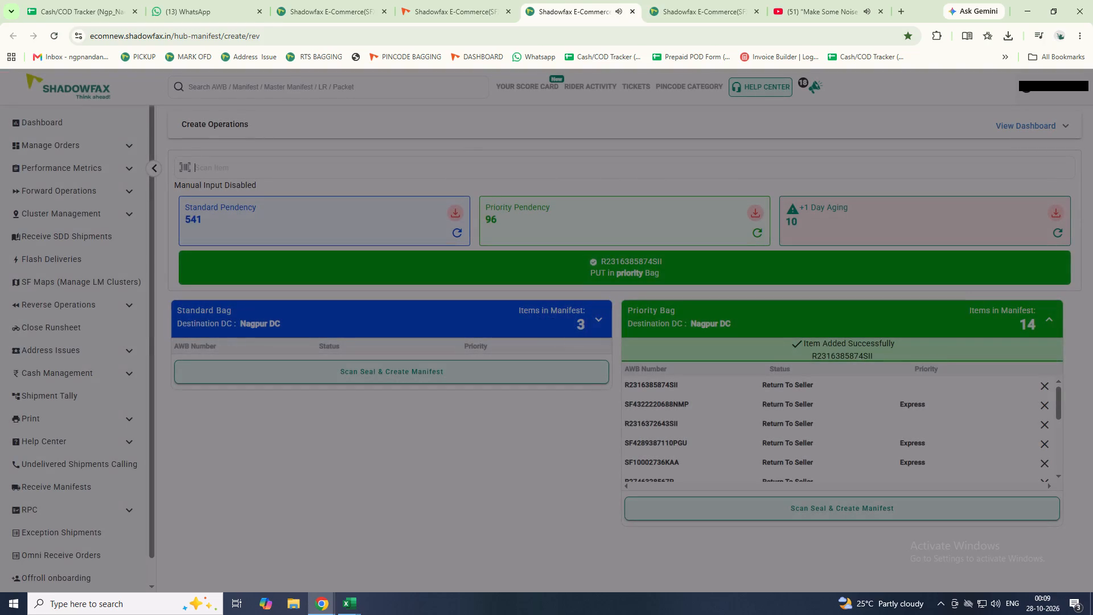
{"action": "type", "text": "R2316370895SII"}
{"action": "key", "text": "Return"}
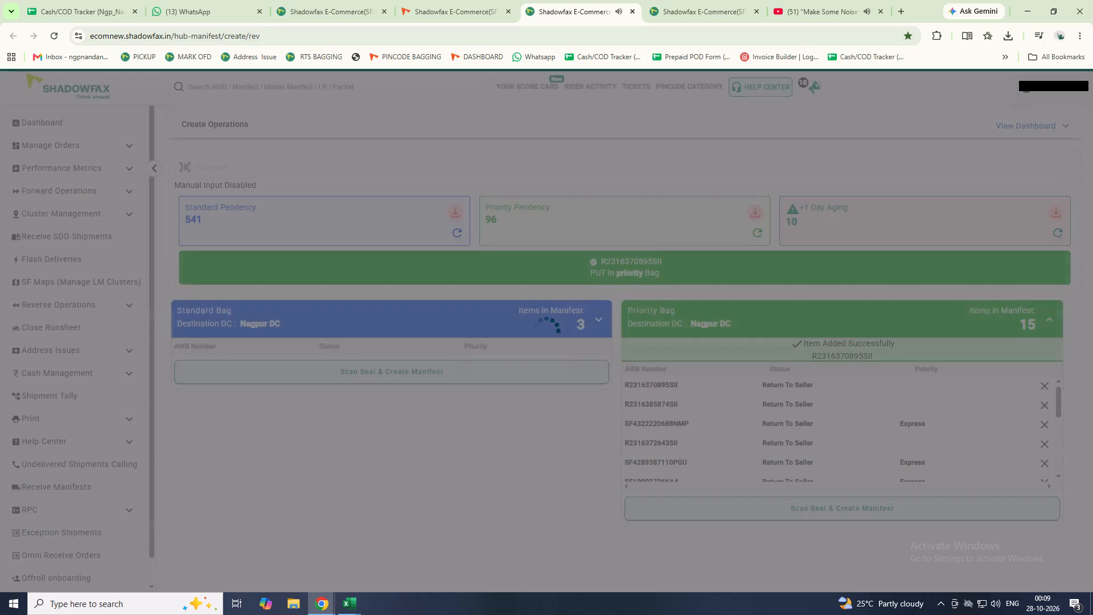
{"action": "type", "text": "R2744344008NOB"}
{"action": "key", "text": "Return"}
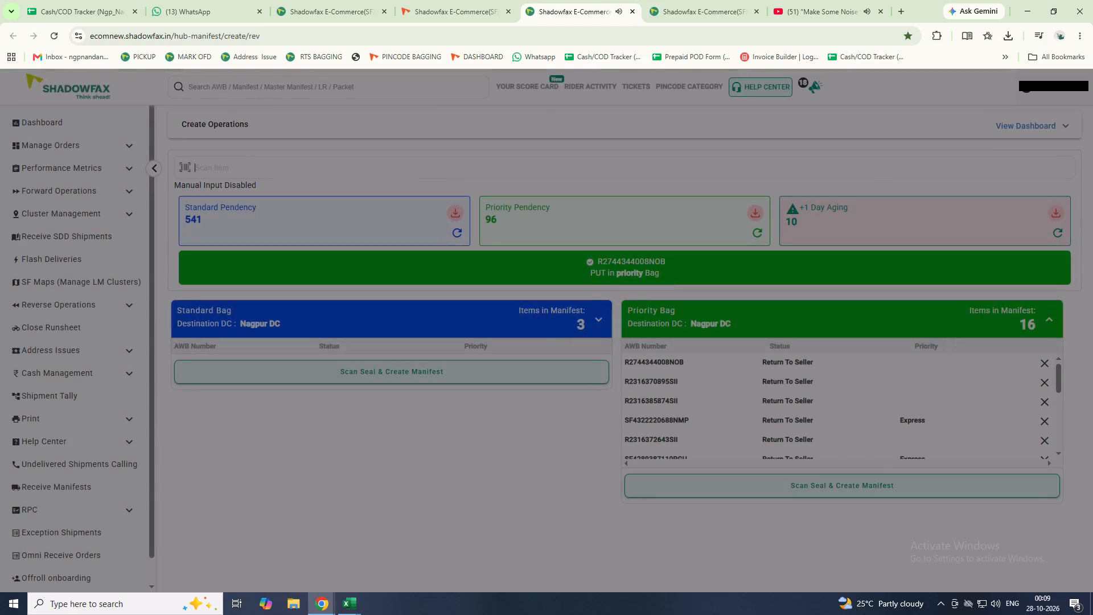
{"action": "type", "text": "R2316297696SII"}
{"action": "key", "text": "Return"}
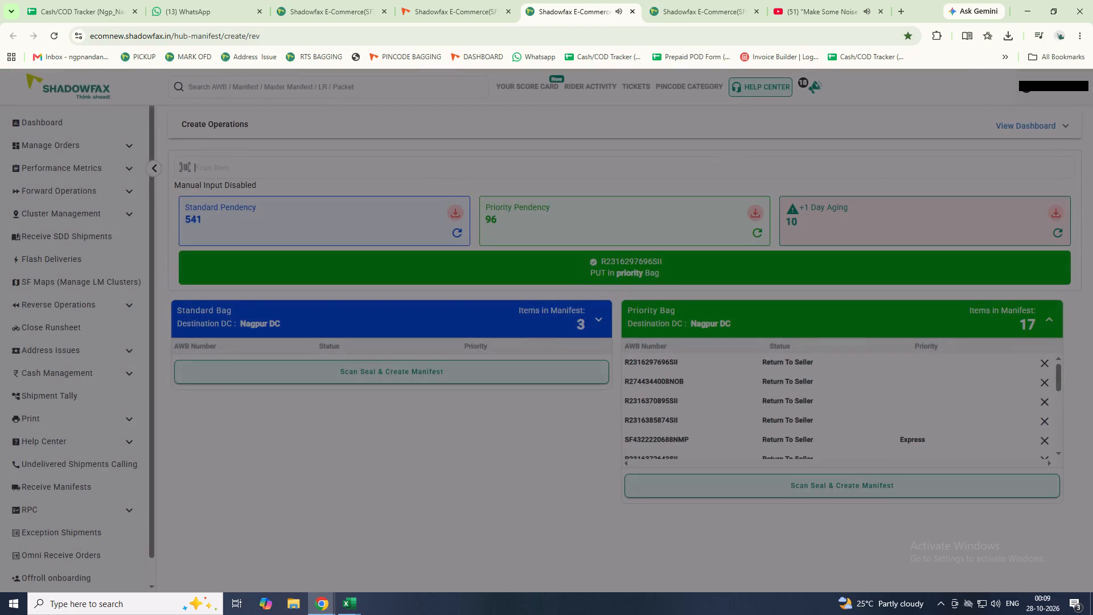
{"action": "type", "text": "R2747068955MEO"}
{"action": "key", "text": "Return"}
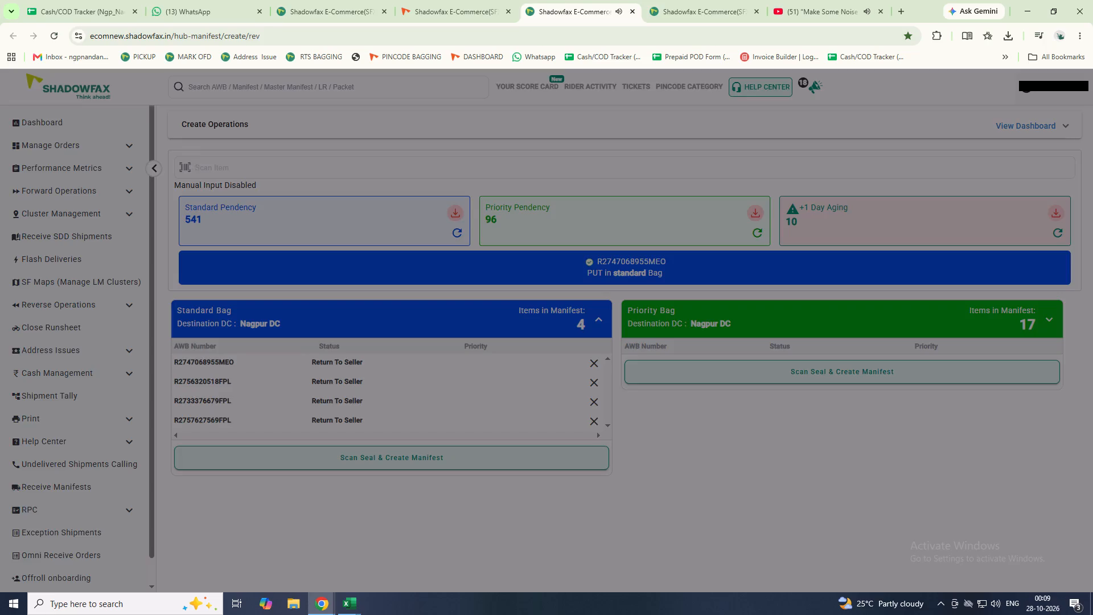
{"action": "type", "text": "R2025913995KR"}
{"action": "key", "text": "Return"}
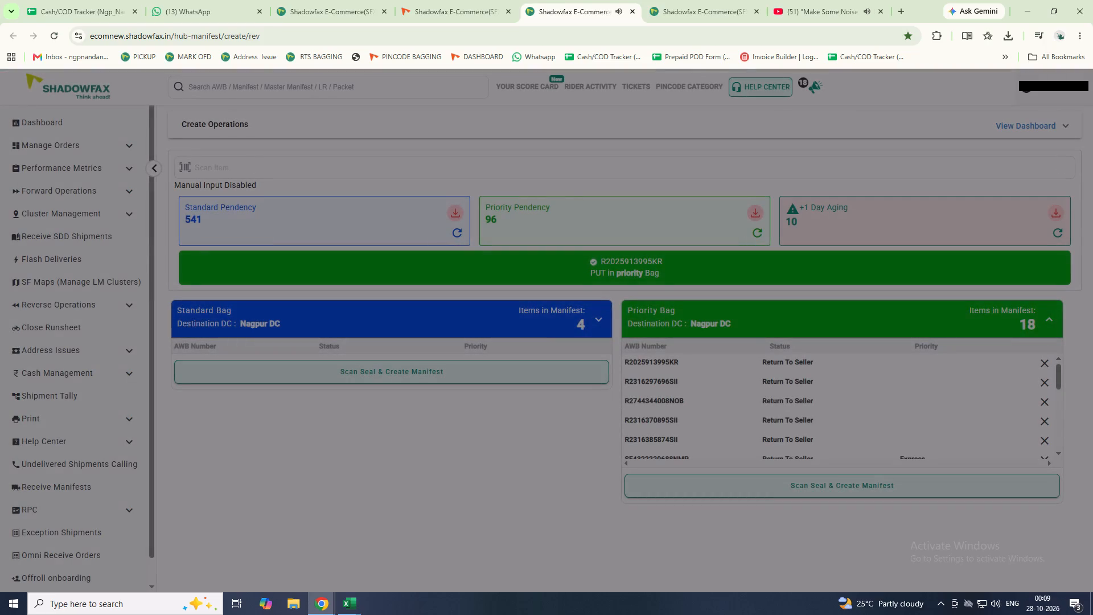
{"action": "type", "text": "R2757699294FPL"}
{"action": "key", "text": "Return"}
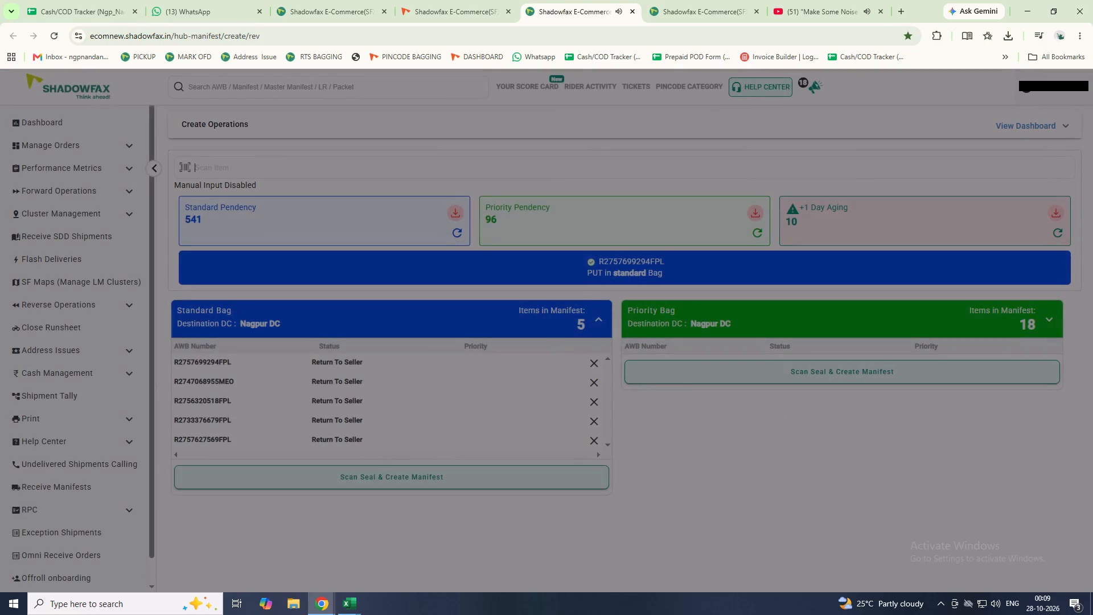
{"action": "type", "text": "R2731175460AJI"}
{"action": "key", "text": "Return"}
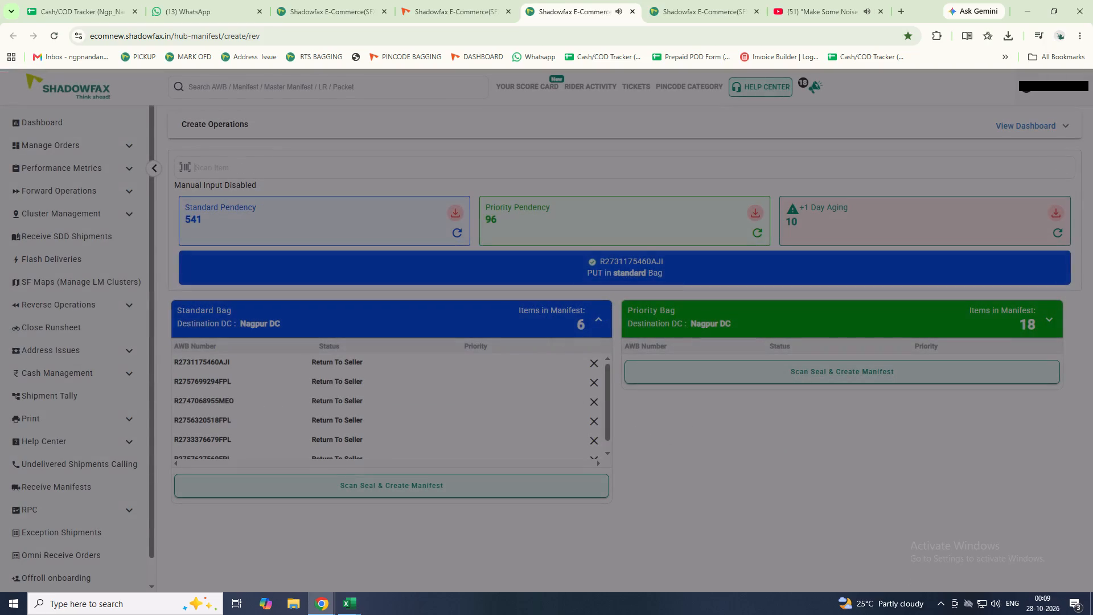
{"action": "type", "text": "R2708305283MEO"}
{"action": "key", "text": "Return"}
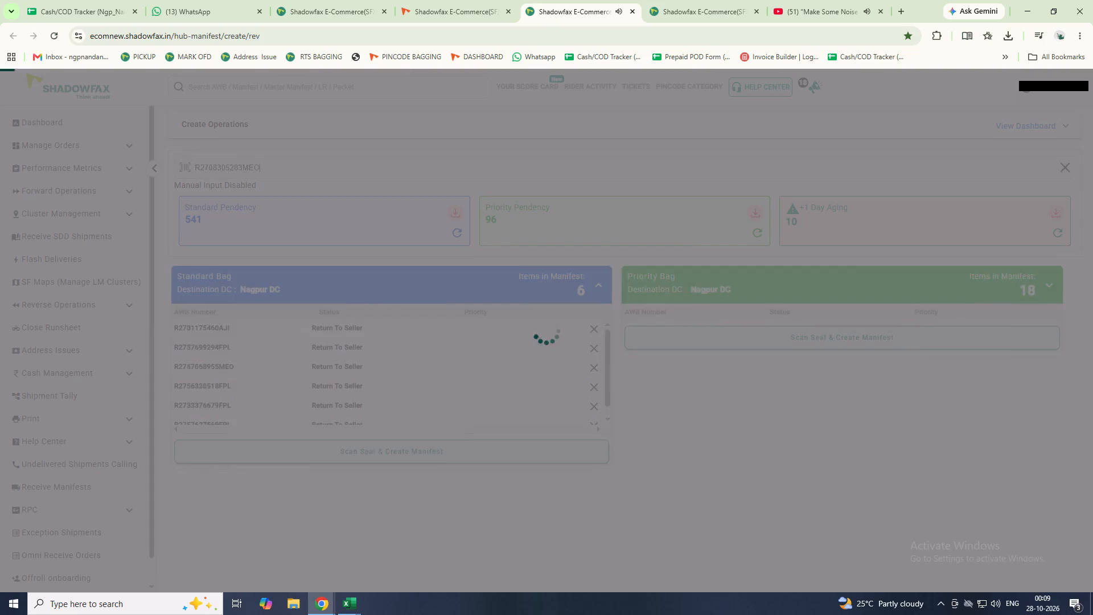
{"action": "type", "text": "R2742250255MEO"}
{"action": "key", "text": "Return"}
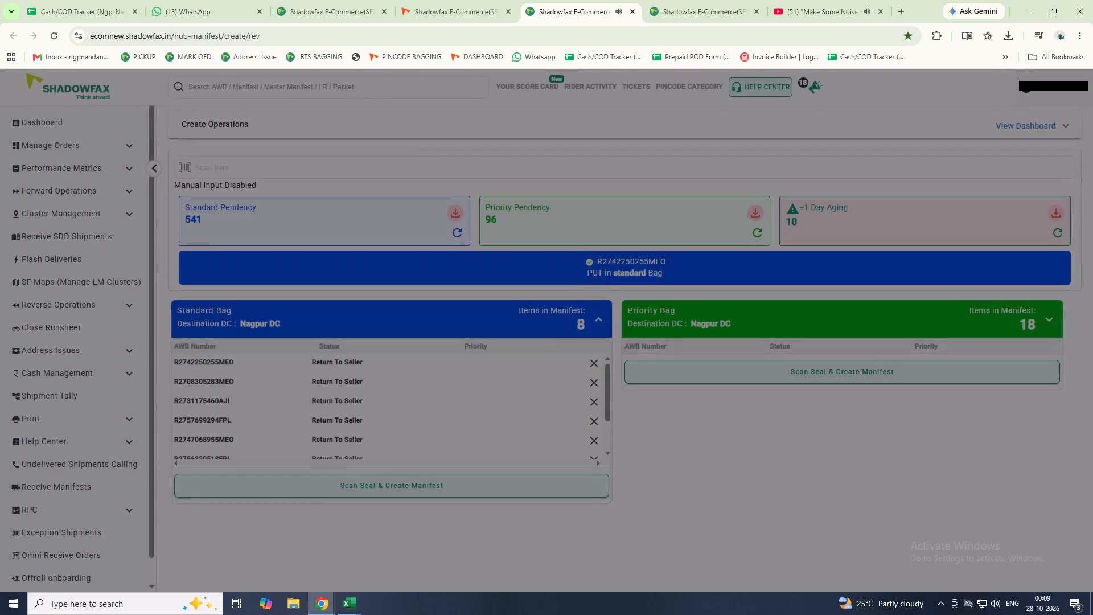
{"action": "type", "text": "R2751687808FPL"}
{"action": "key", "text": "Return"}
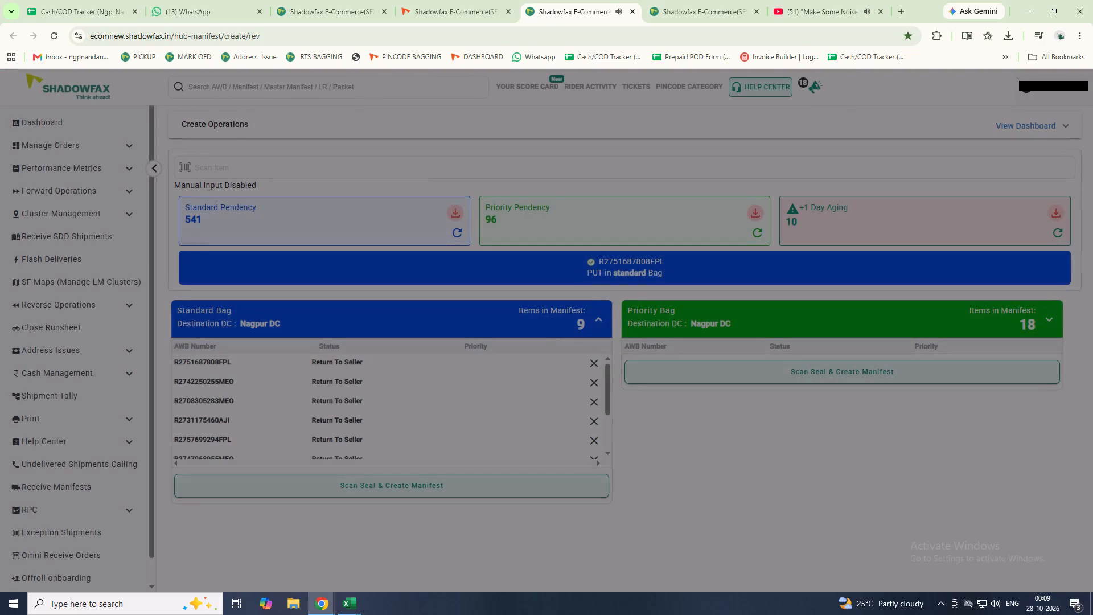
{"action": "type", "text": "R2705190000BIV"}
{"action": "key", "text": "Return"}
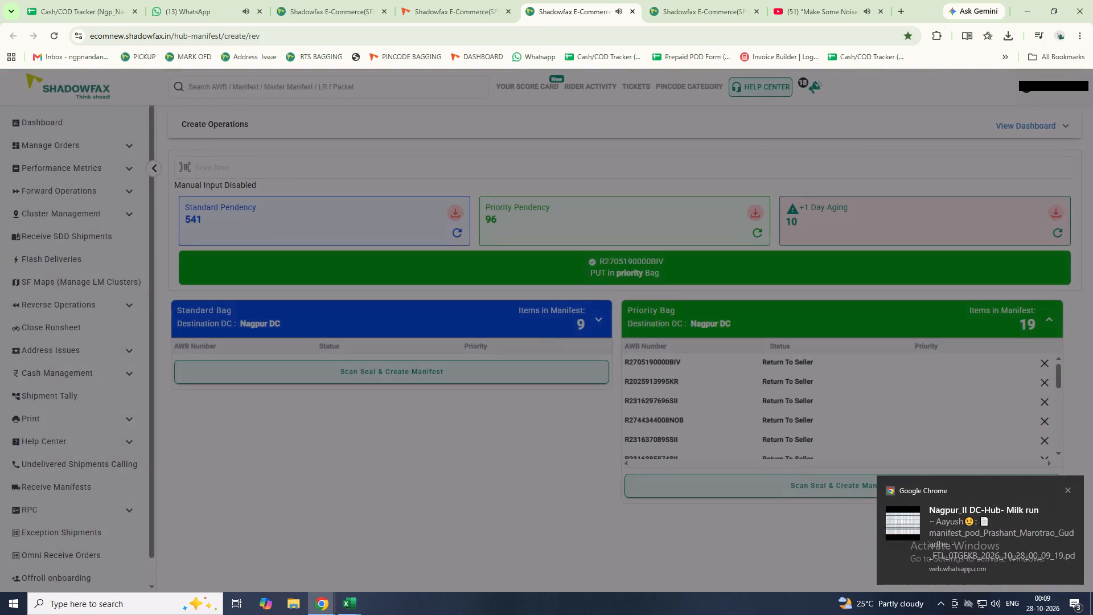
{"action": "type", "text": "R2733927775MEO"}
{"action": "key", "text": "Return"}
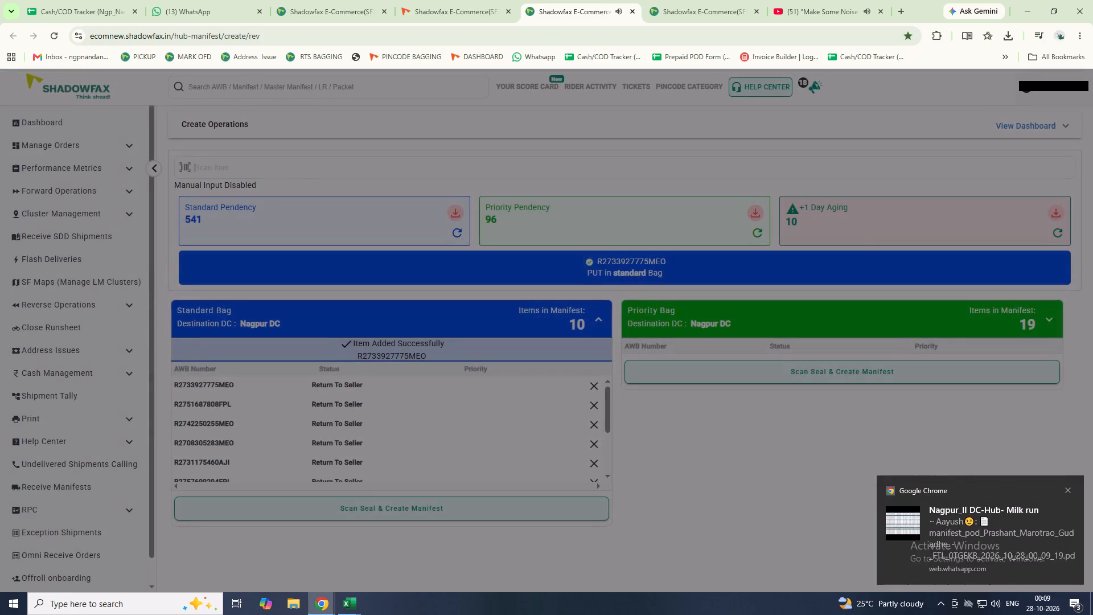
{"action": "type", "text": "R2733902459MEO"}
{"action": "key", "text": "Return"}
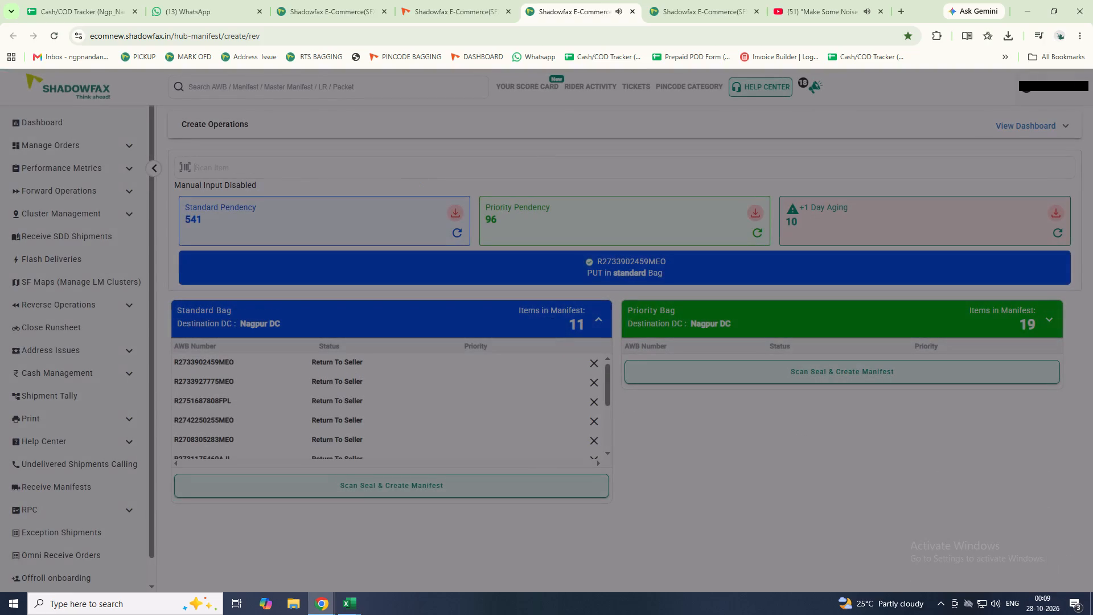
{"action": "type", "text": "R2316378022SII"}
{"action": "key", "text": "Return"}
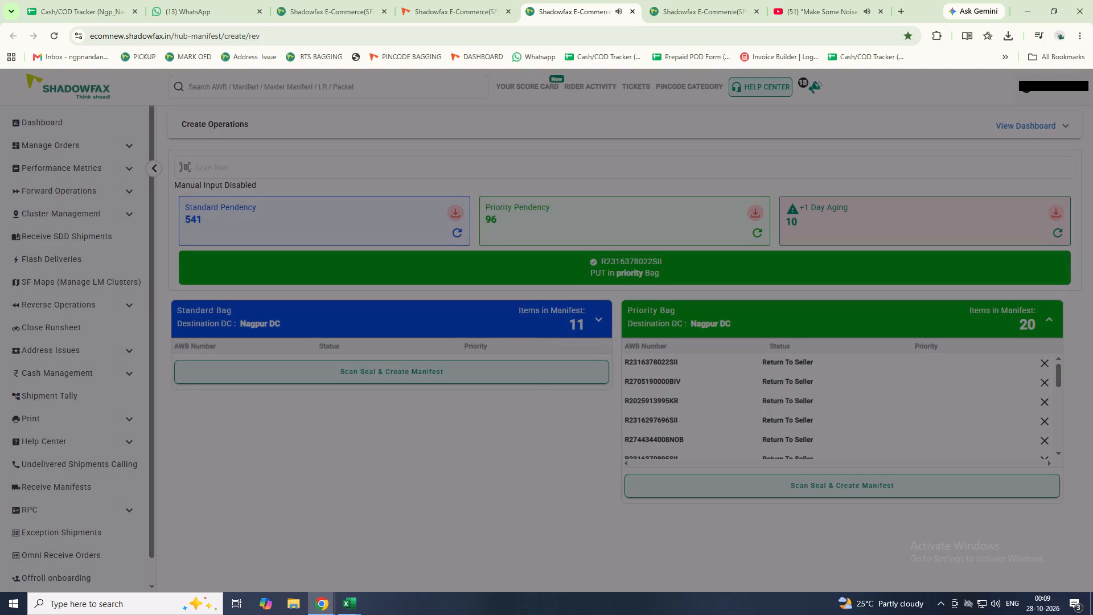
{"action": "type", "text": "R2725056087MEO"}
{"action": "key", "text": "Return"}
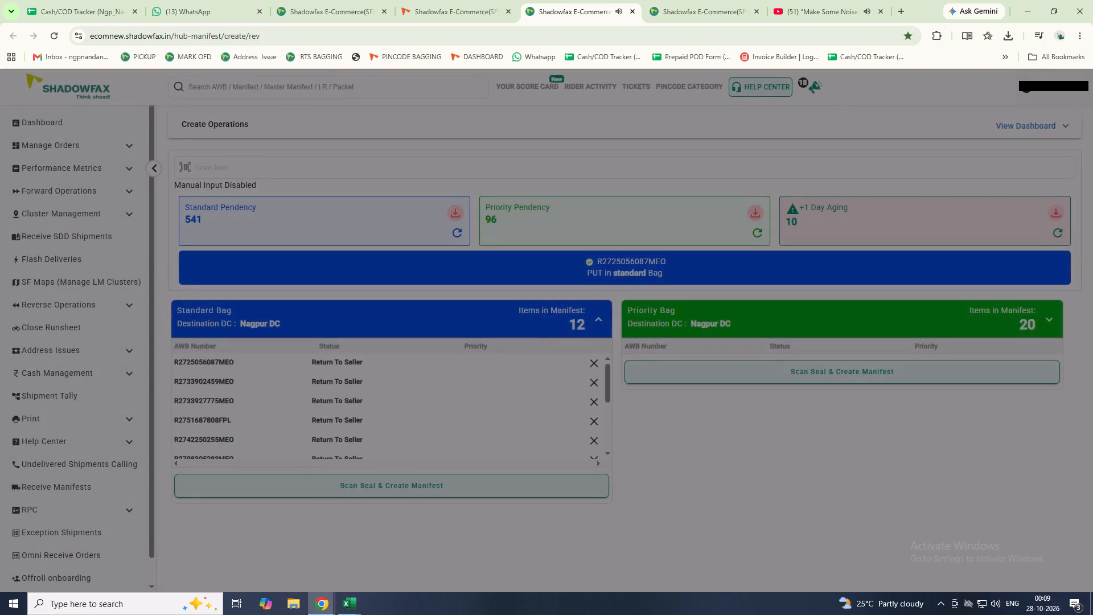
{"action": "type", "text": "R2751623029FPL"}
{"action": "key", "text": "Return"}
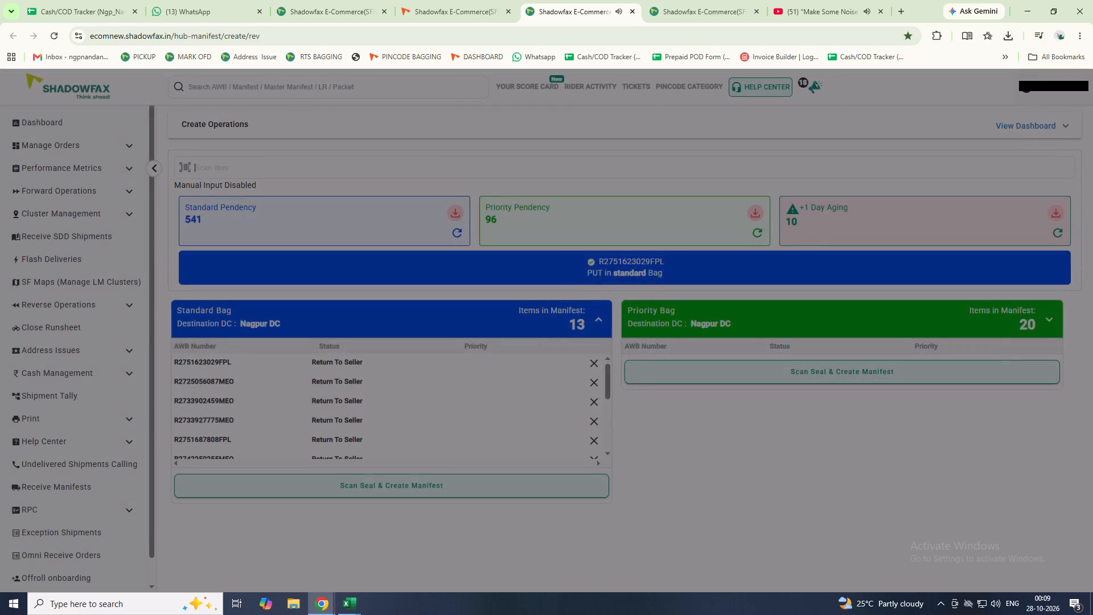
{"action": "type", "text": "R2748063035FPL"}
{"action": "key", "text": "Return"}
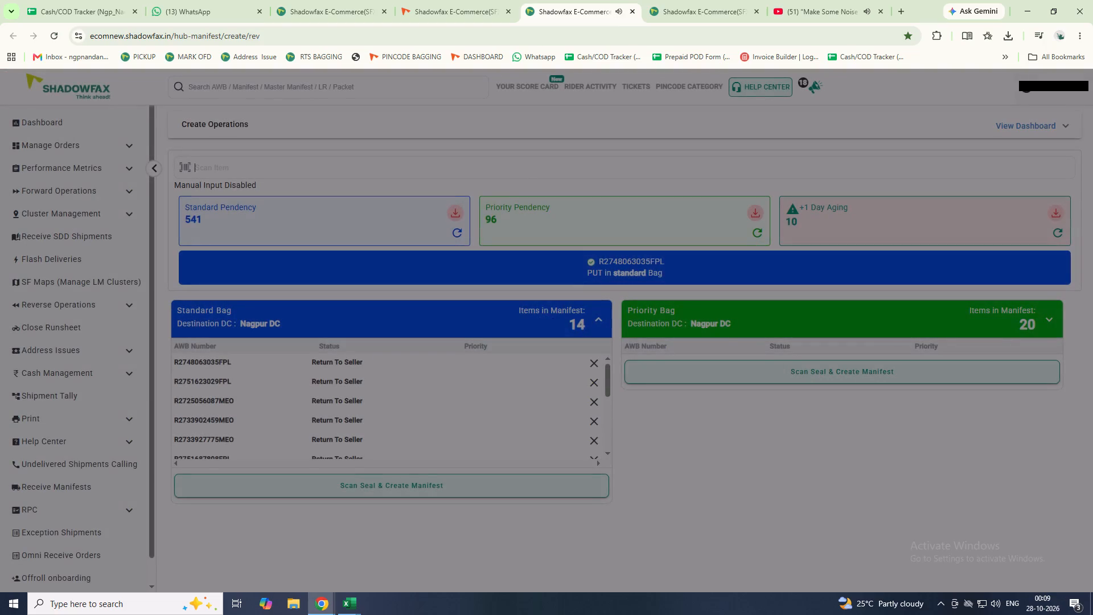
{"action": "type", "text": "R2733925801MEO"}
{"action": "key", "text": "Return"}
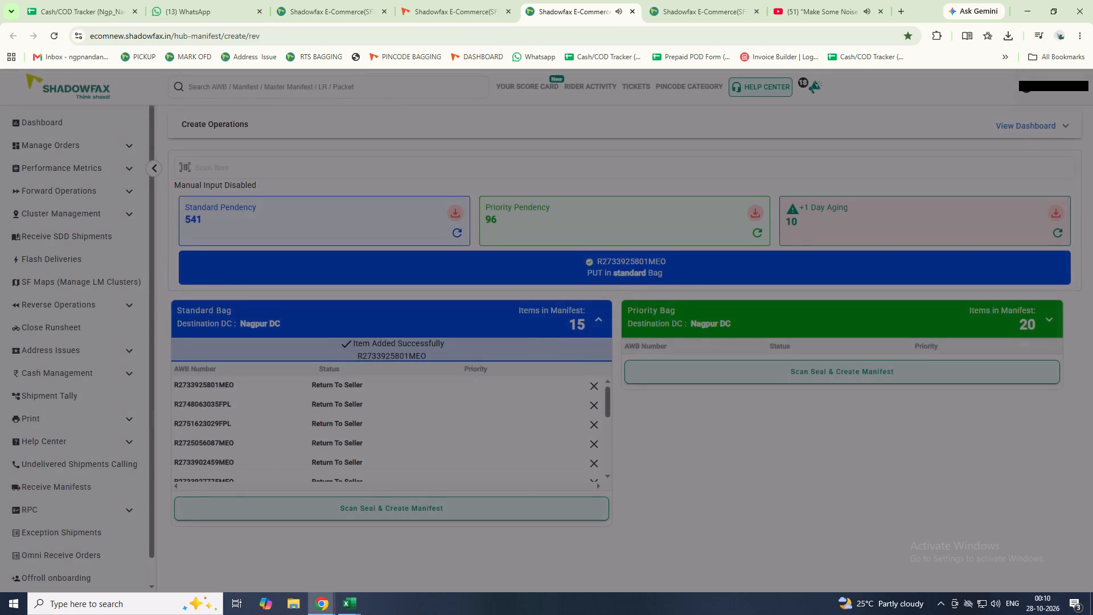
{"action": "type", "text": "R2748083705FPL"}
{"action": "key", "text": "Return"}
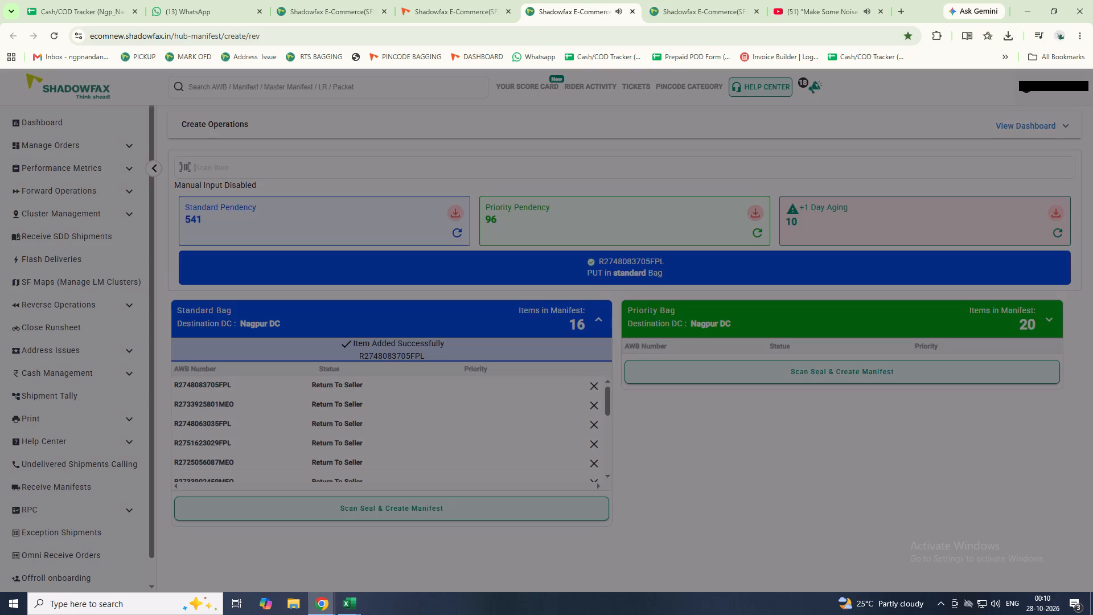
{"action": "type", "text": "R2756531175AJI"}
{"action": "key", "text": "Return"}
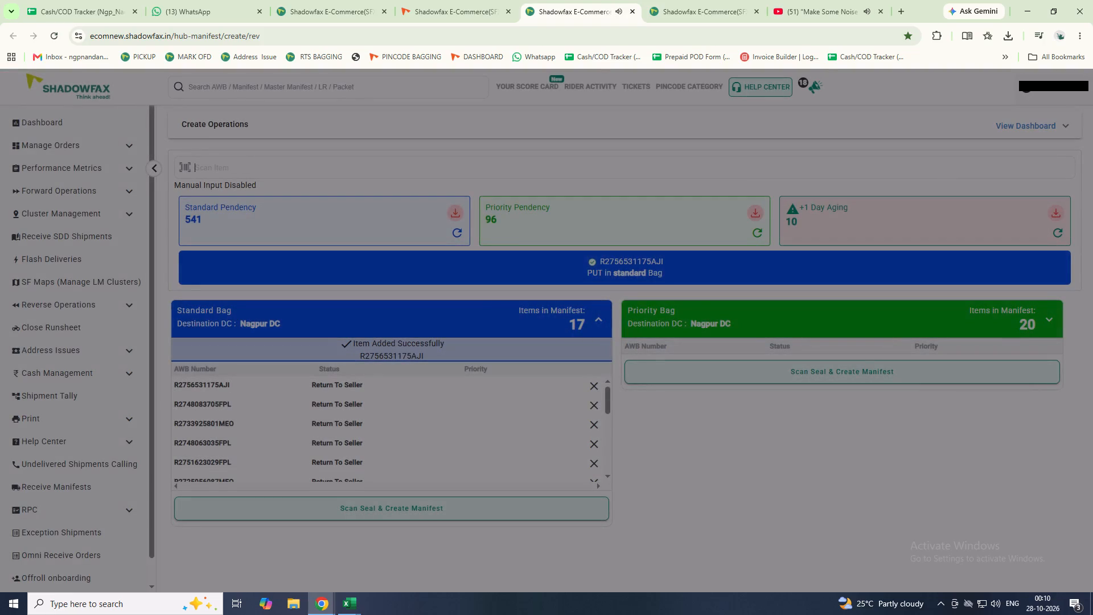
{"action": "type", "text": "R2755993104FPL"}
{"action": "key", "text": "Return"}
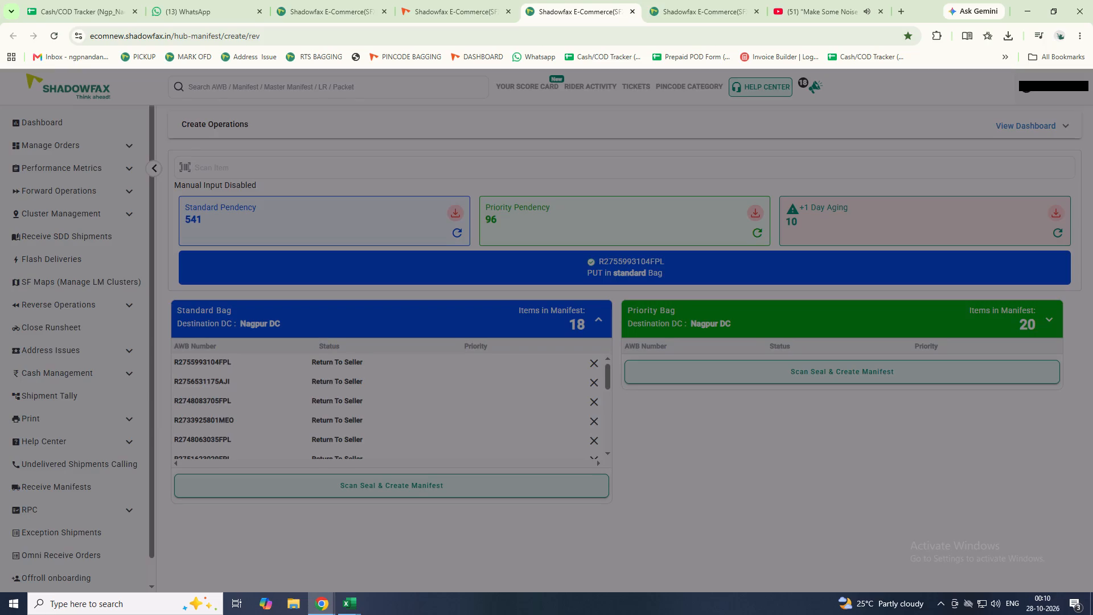
Create the standard bag manifest for Nagpur DC with blue seal HDRY23569707.
{"action": "left_click", "coordinate": [437, 487]}
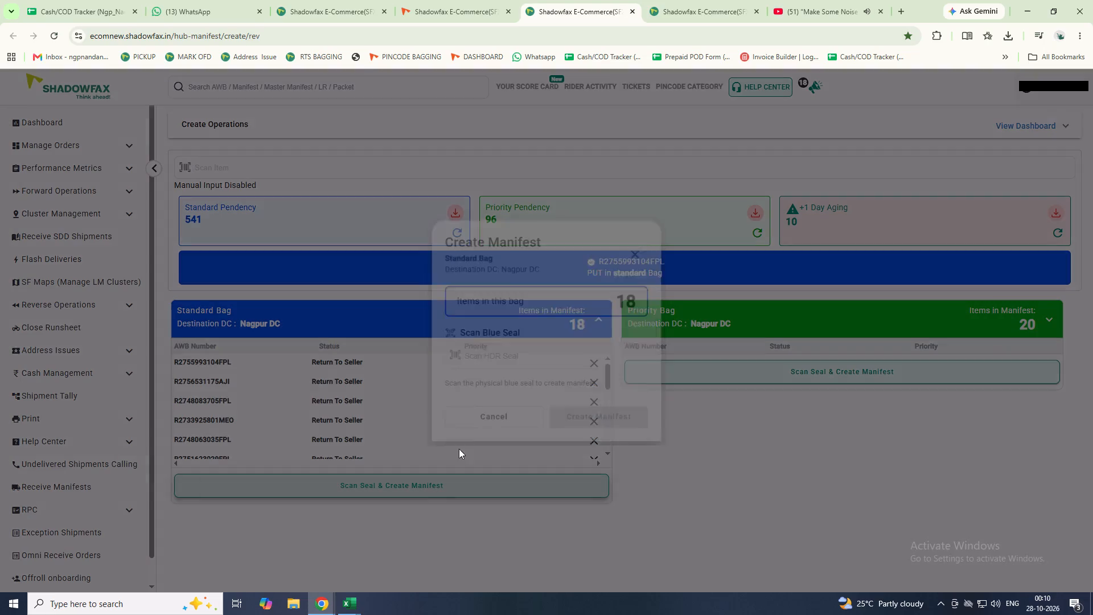
{"action": "left_click", "coordinate": [477, 354]}
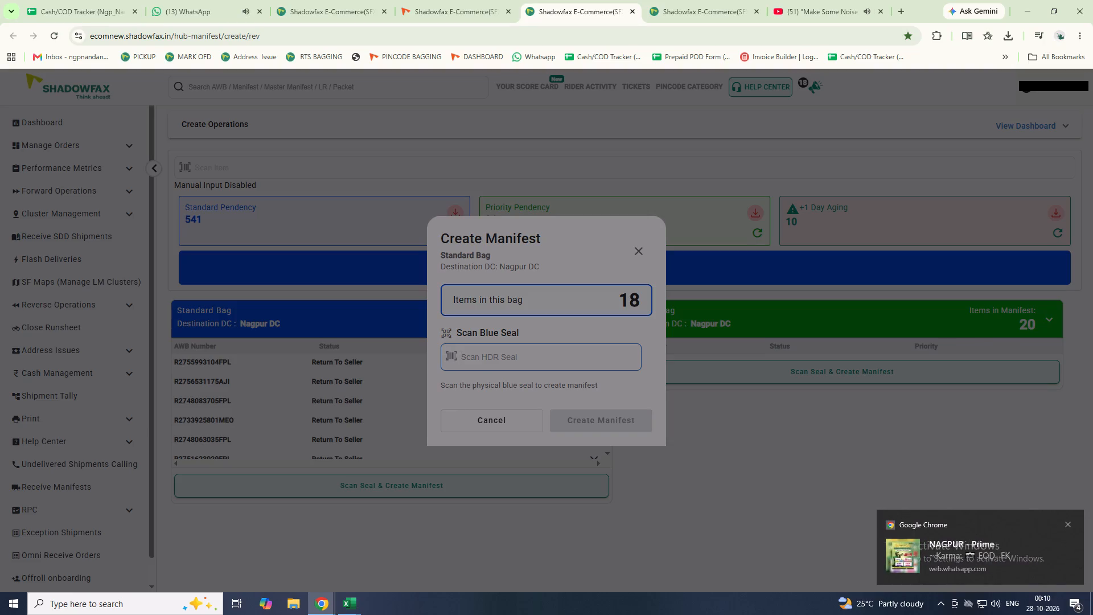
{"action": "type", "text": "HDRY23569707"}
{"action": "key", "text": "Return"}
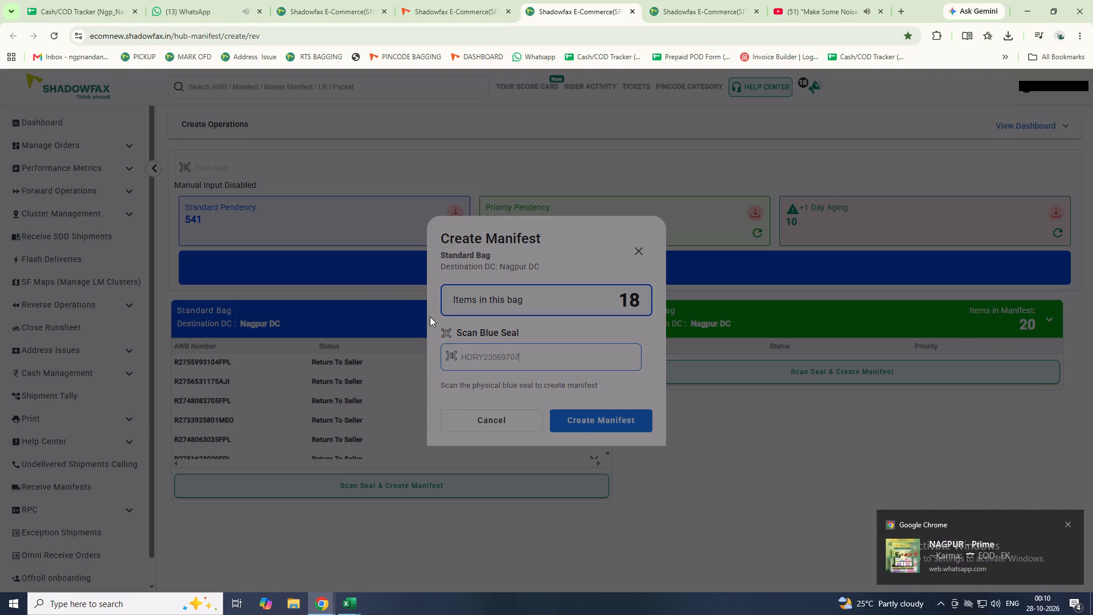
{"action": "left_click", "coordinate": [593, 428]}
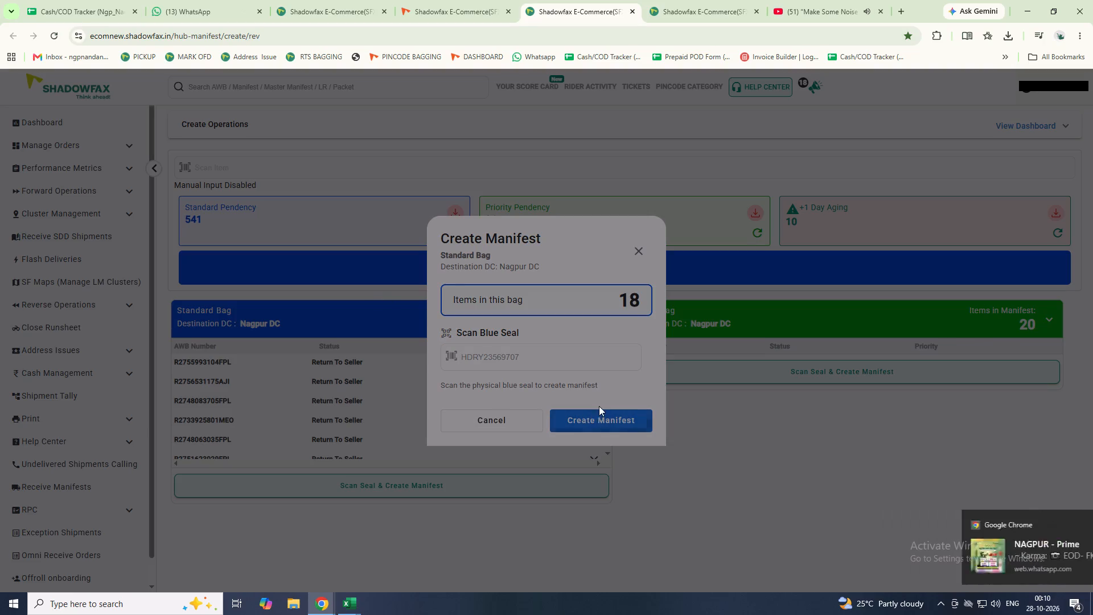
{"action": "left_click", "coordinate": [601, 421]}
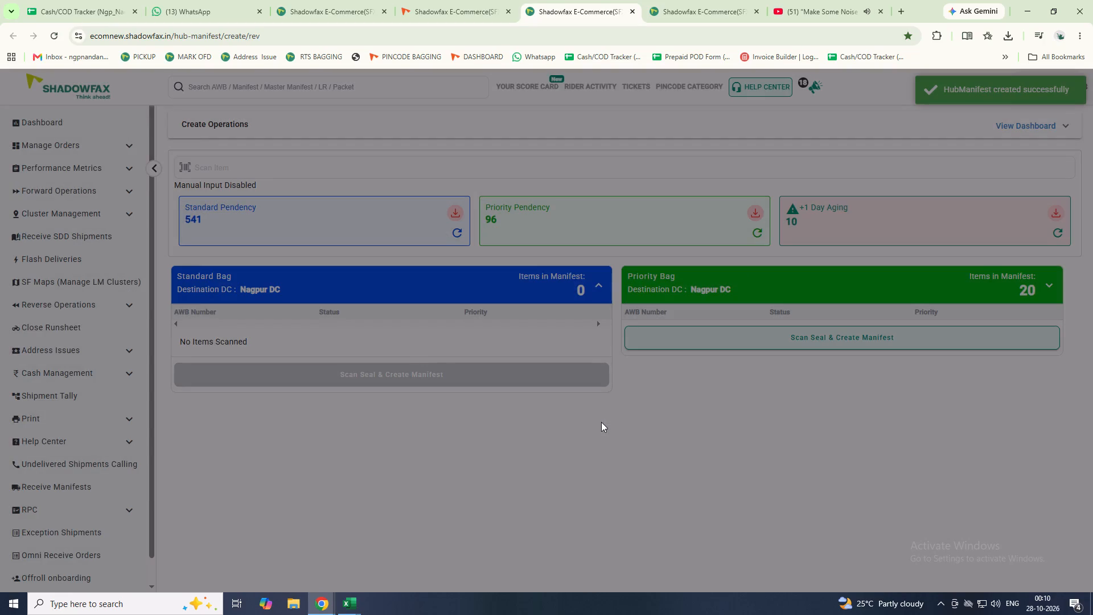
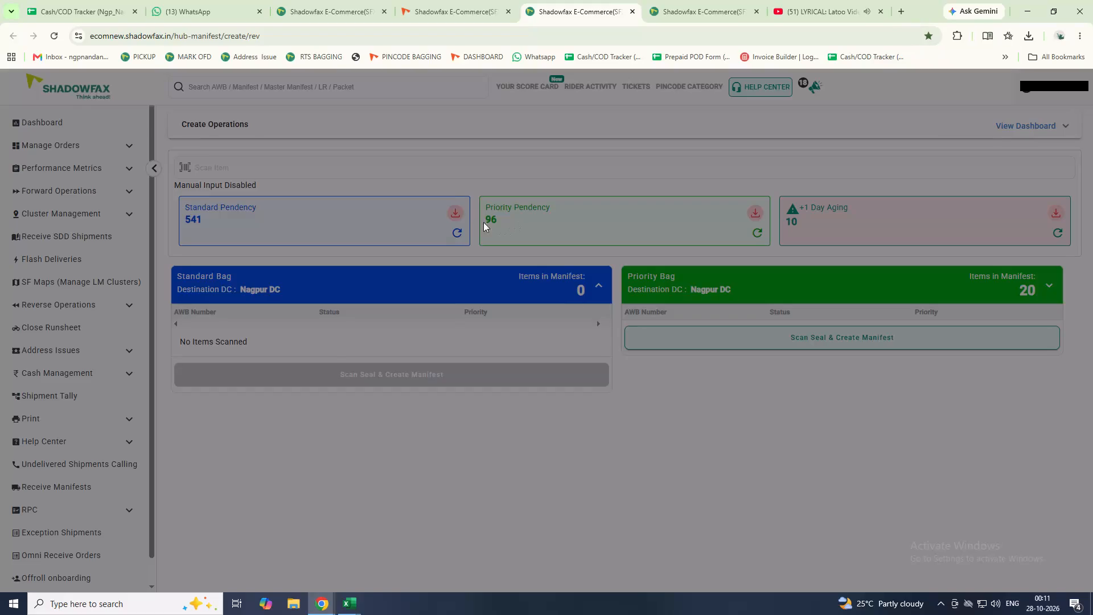
{"action": "left_click", "coordinate": [415, 165]}
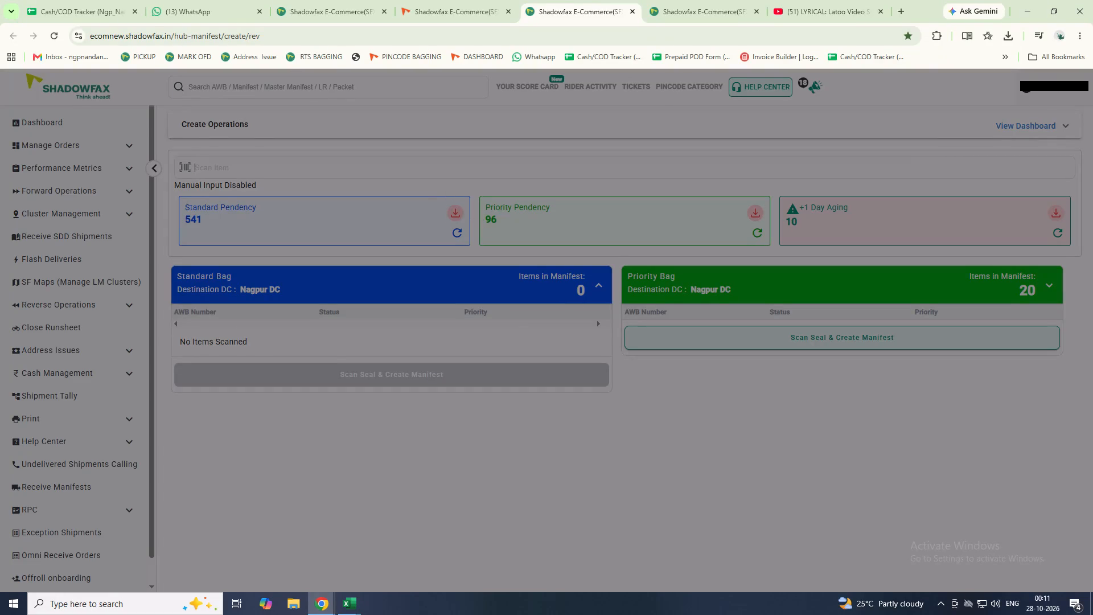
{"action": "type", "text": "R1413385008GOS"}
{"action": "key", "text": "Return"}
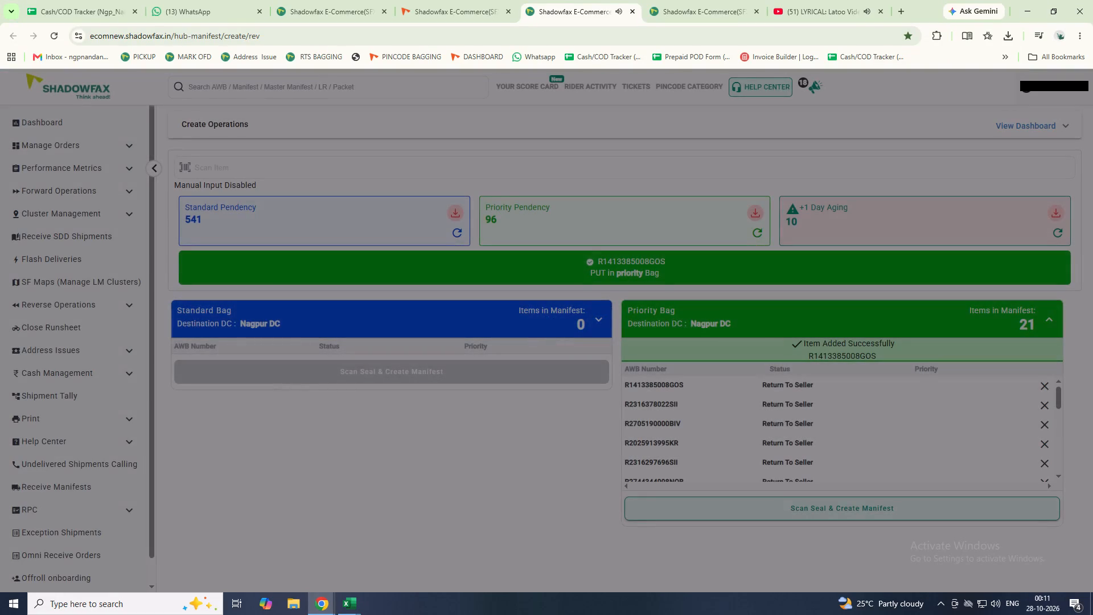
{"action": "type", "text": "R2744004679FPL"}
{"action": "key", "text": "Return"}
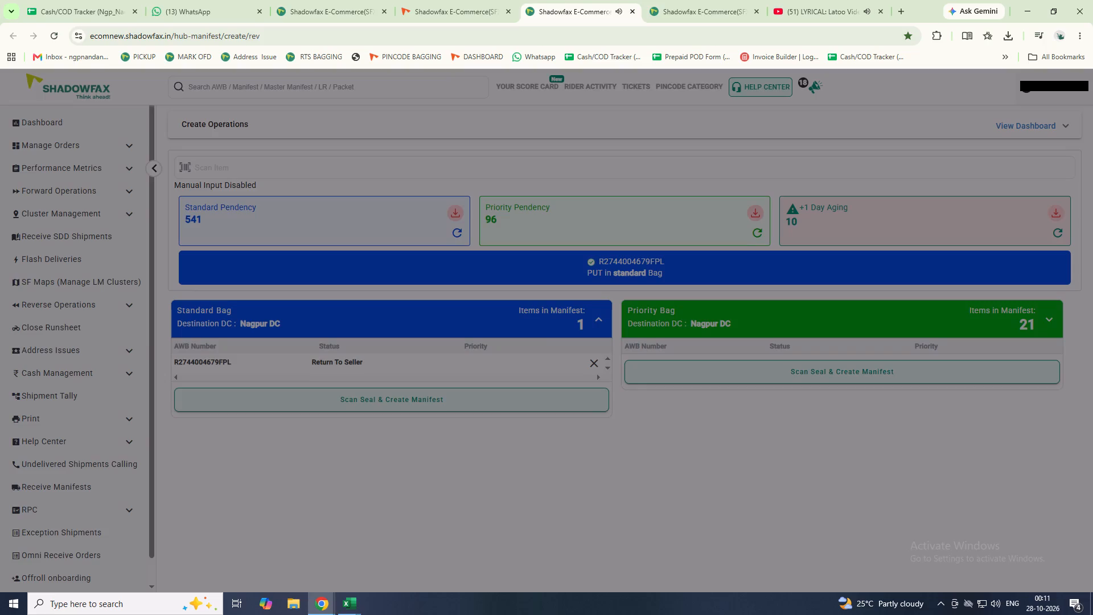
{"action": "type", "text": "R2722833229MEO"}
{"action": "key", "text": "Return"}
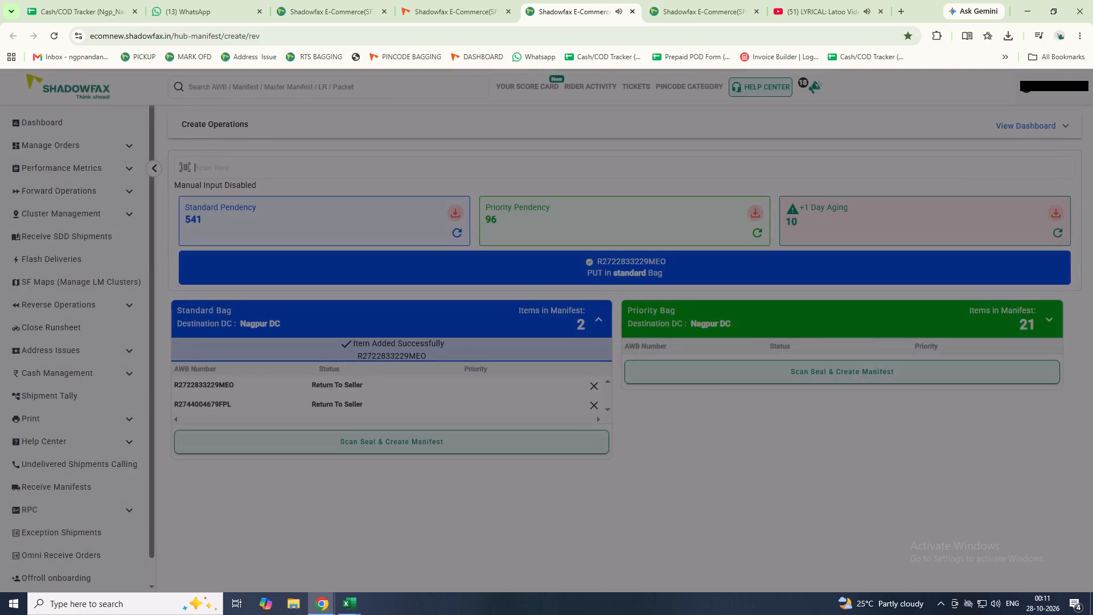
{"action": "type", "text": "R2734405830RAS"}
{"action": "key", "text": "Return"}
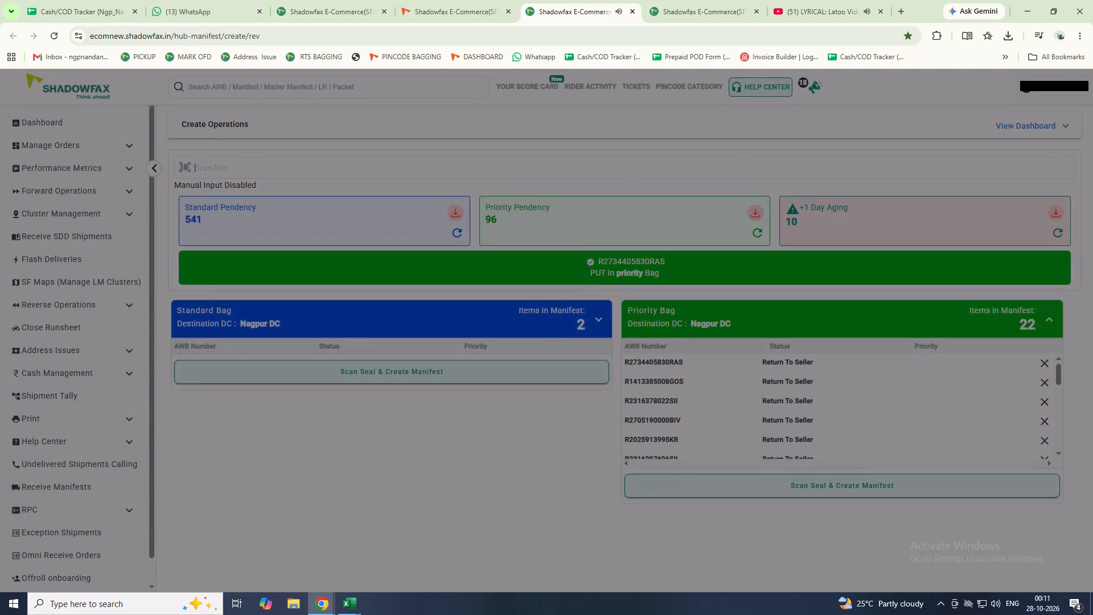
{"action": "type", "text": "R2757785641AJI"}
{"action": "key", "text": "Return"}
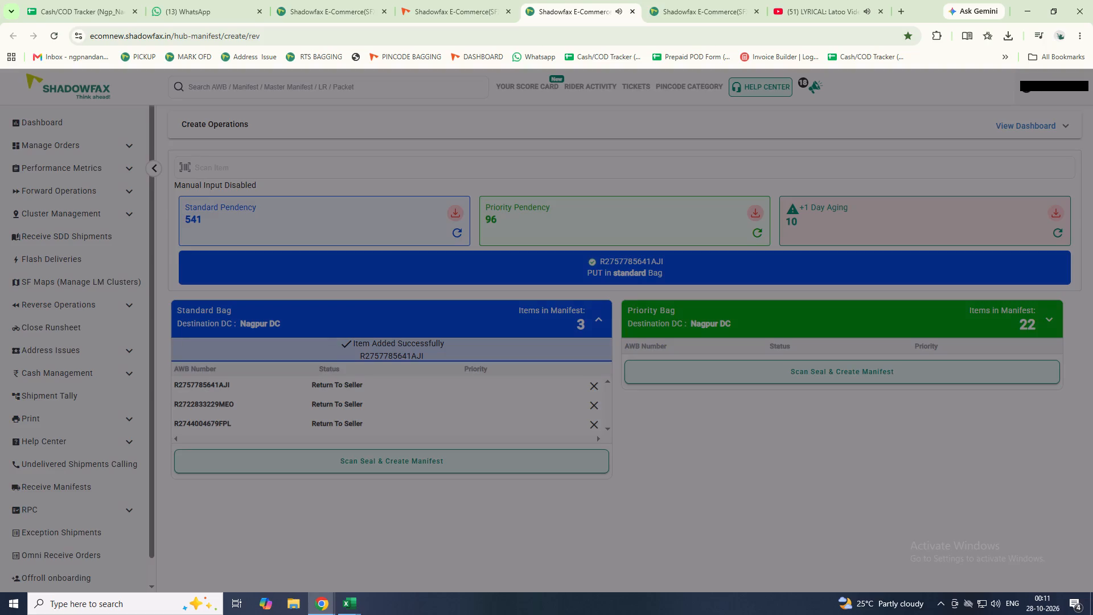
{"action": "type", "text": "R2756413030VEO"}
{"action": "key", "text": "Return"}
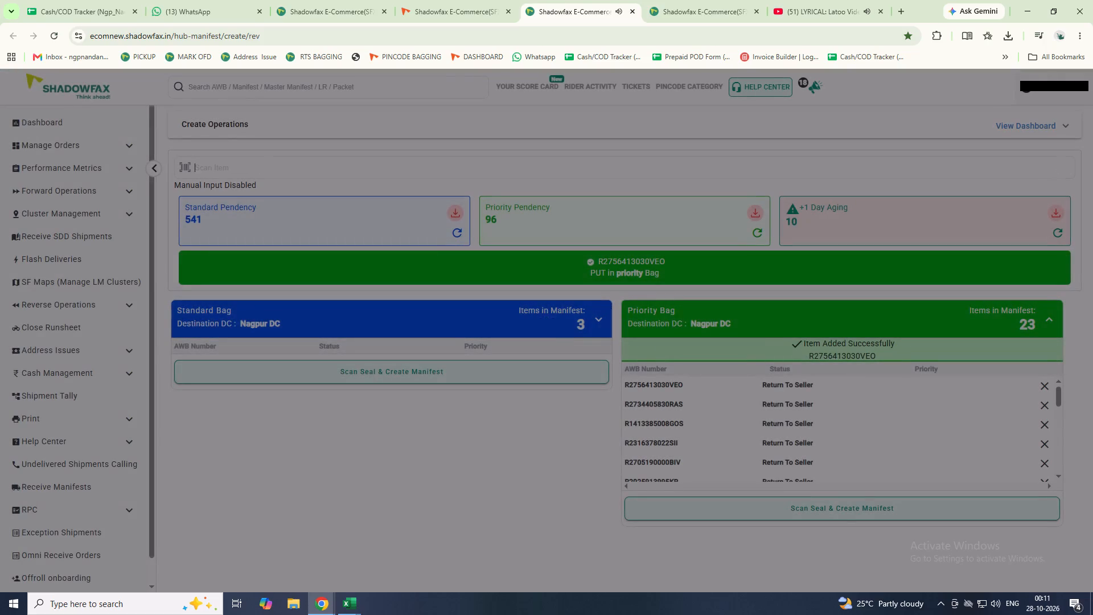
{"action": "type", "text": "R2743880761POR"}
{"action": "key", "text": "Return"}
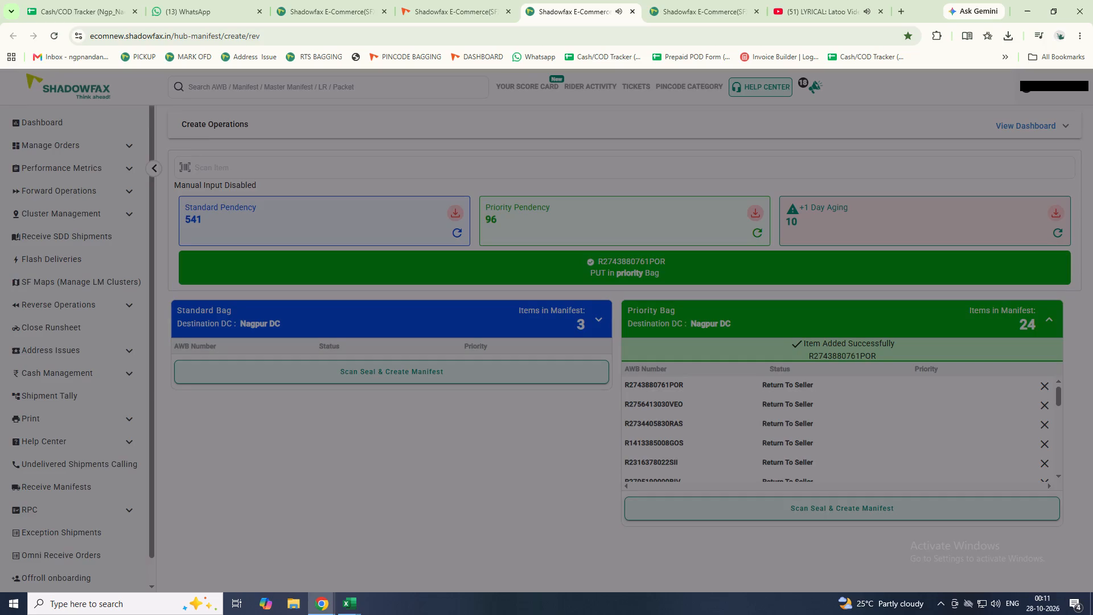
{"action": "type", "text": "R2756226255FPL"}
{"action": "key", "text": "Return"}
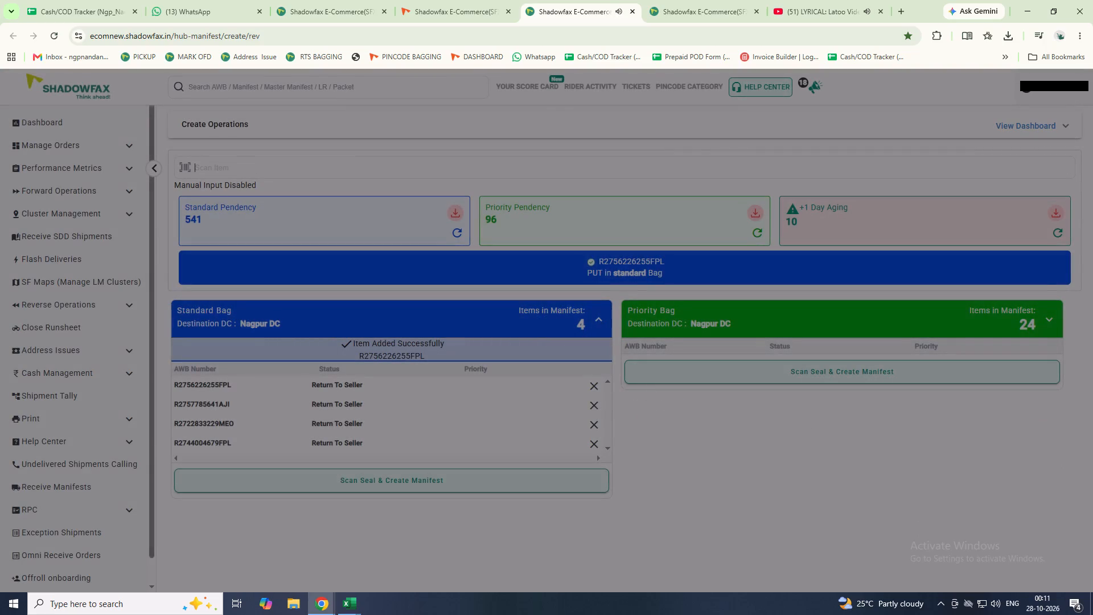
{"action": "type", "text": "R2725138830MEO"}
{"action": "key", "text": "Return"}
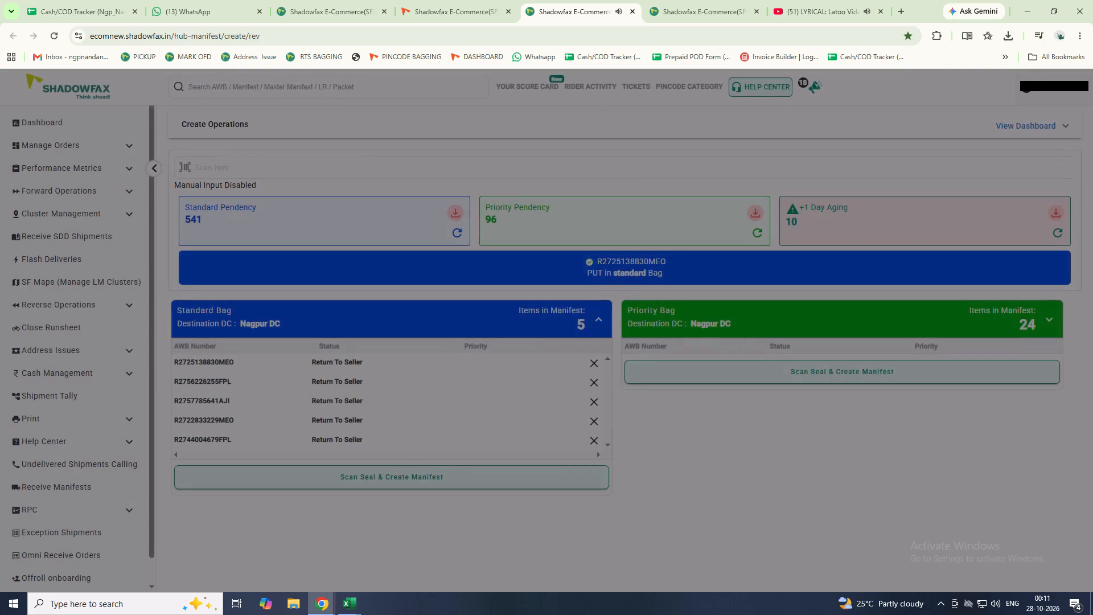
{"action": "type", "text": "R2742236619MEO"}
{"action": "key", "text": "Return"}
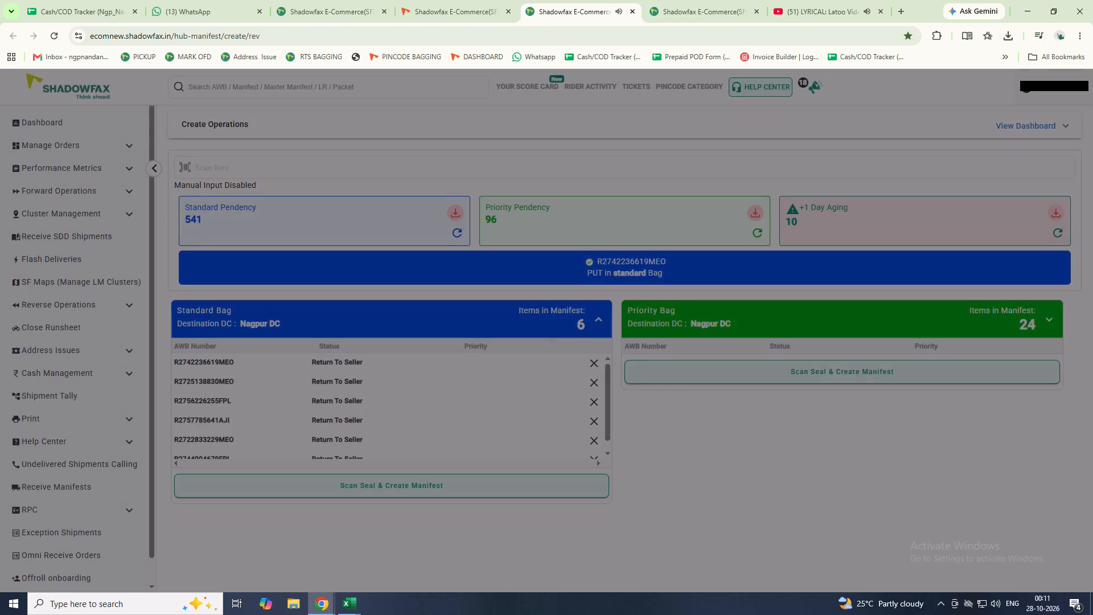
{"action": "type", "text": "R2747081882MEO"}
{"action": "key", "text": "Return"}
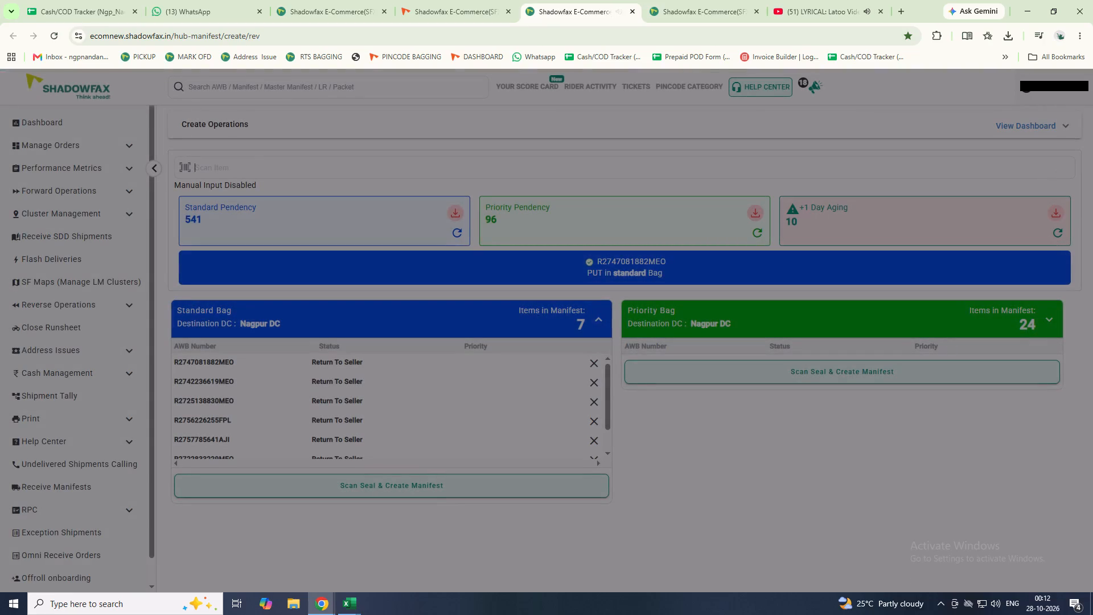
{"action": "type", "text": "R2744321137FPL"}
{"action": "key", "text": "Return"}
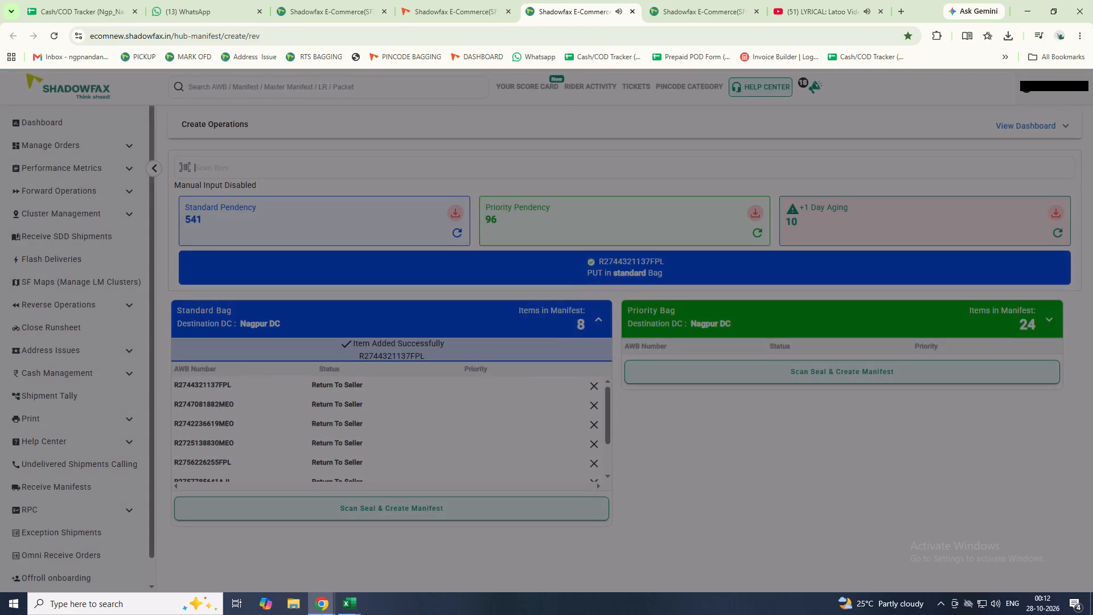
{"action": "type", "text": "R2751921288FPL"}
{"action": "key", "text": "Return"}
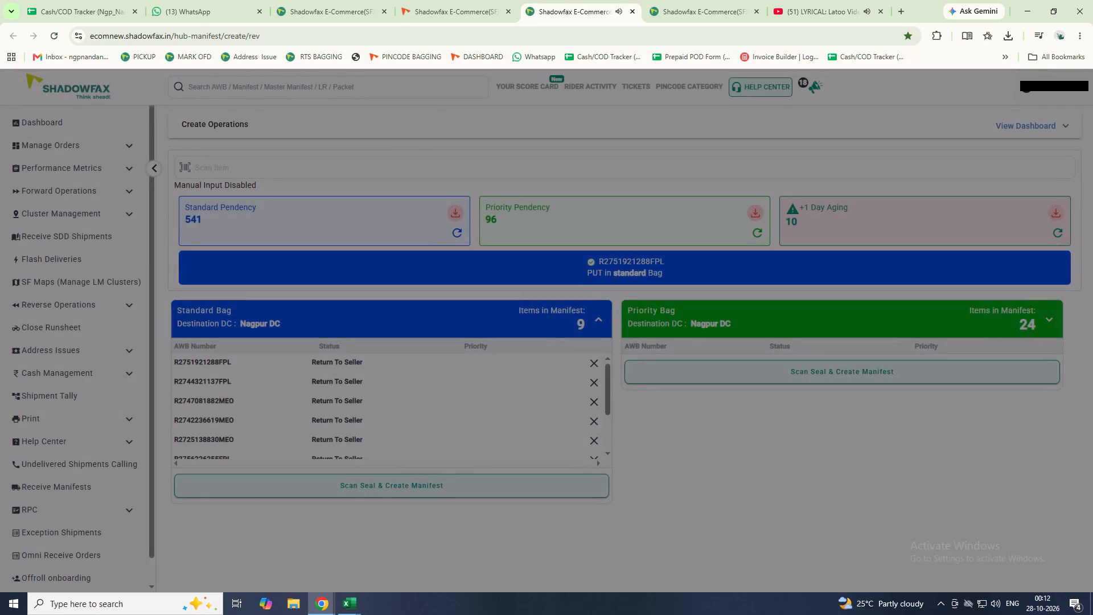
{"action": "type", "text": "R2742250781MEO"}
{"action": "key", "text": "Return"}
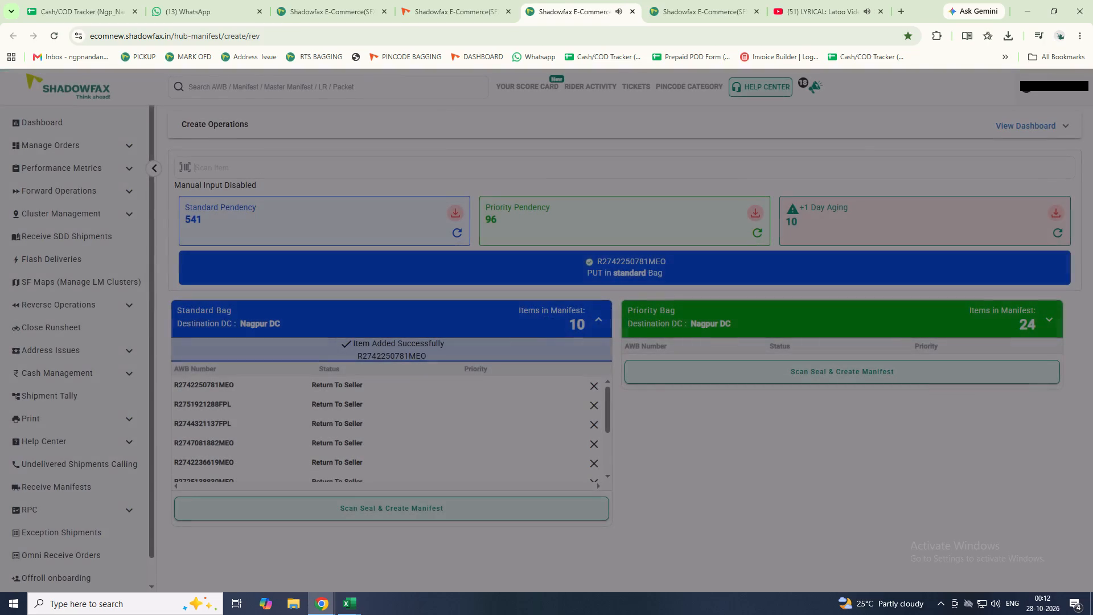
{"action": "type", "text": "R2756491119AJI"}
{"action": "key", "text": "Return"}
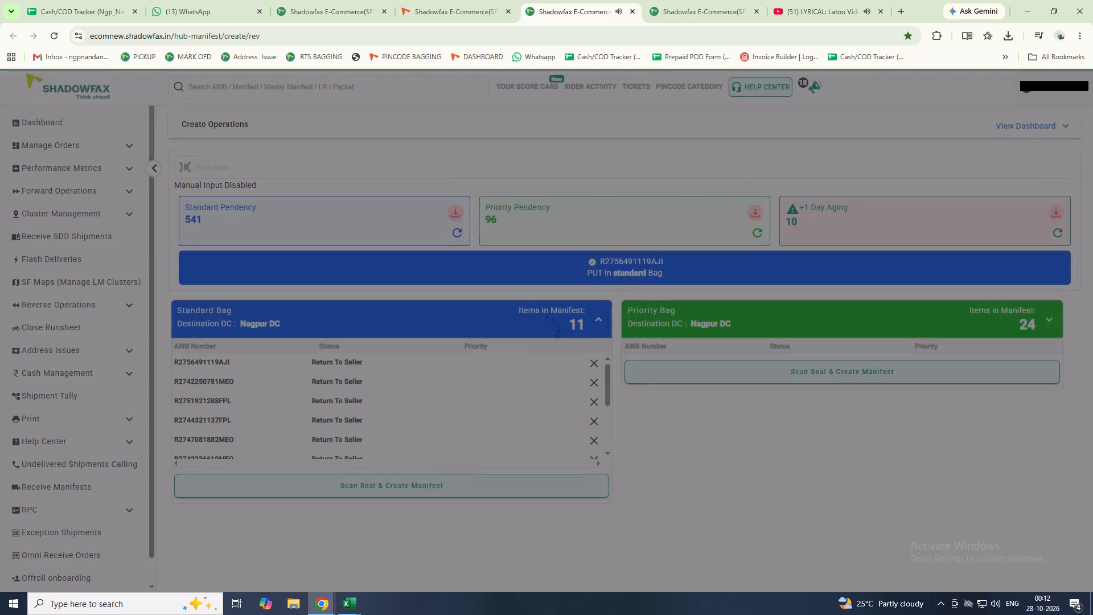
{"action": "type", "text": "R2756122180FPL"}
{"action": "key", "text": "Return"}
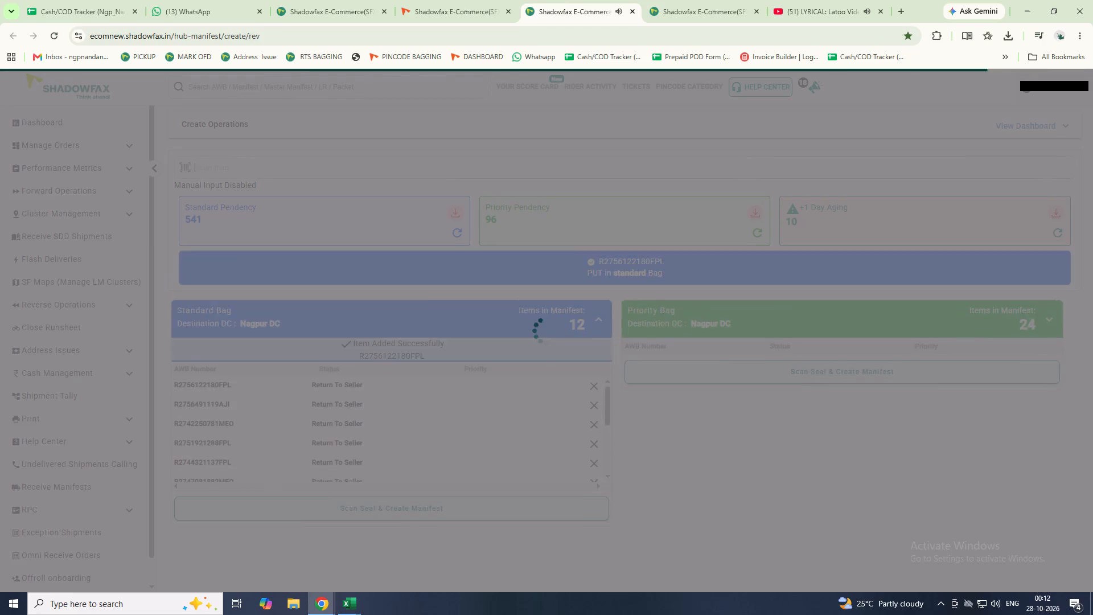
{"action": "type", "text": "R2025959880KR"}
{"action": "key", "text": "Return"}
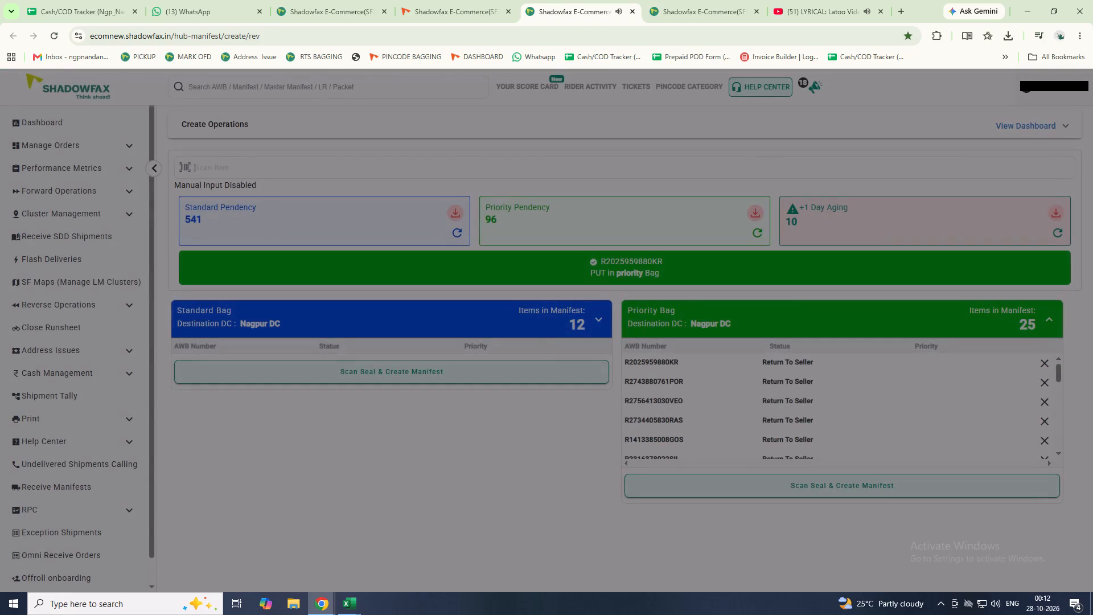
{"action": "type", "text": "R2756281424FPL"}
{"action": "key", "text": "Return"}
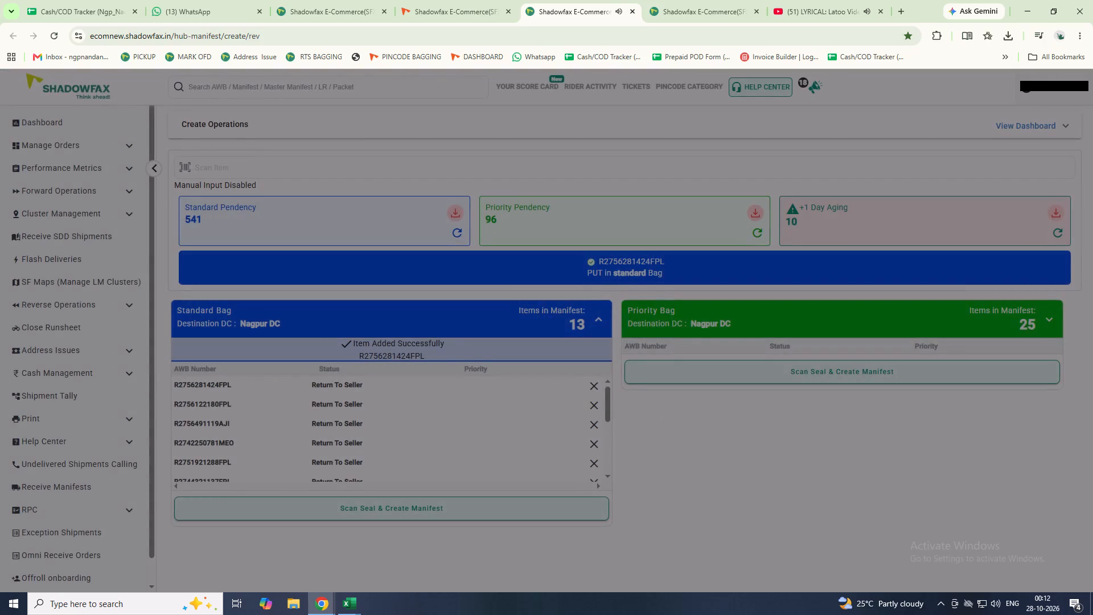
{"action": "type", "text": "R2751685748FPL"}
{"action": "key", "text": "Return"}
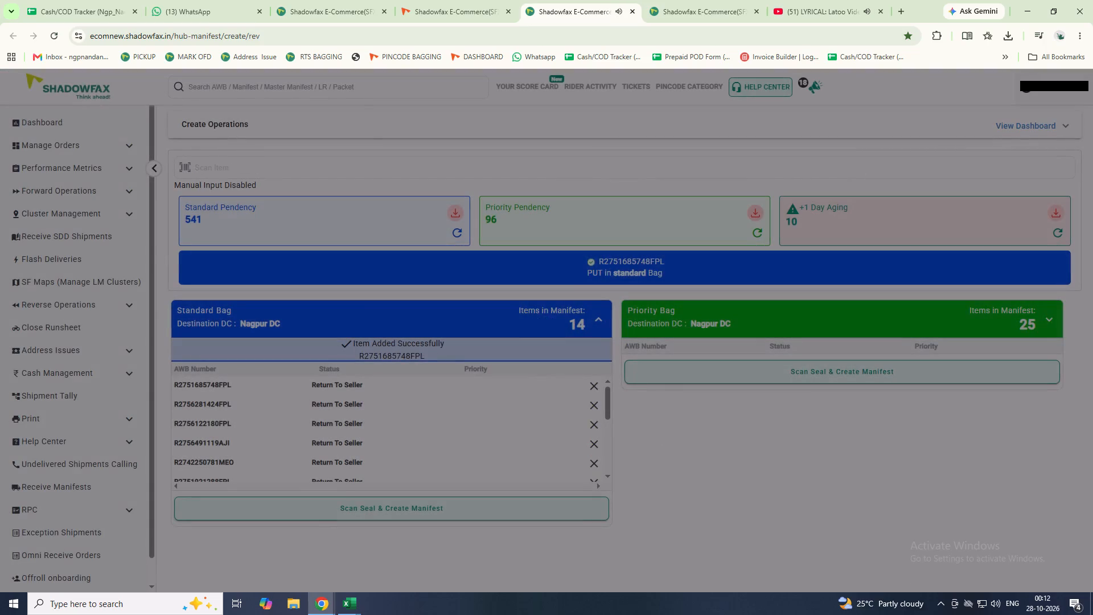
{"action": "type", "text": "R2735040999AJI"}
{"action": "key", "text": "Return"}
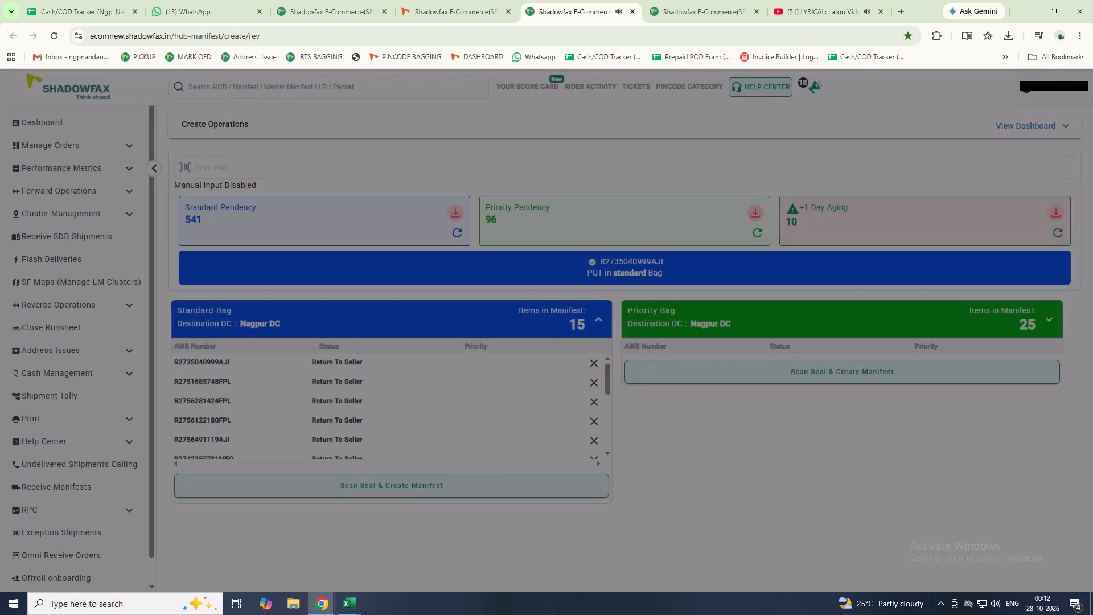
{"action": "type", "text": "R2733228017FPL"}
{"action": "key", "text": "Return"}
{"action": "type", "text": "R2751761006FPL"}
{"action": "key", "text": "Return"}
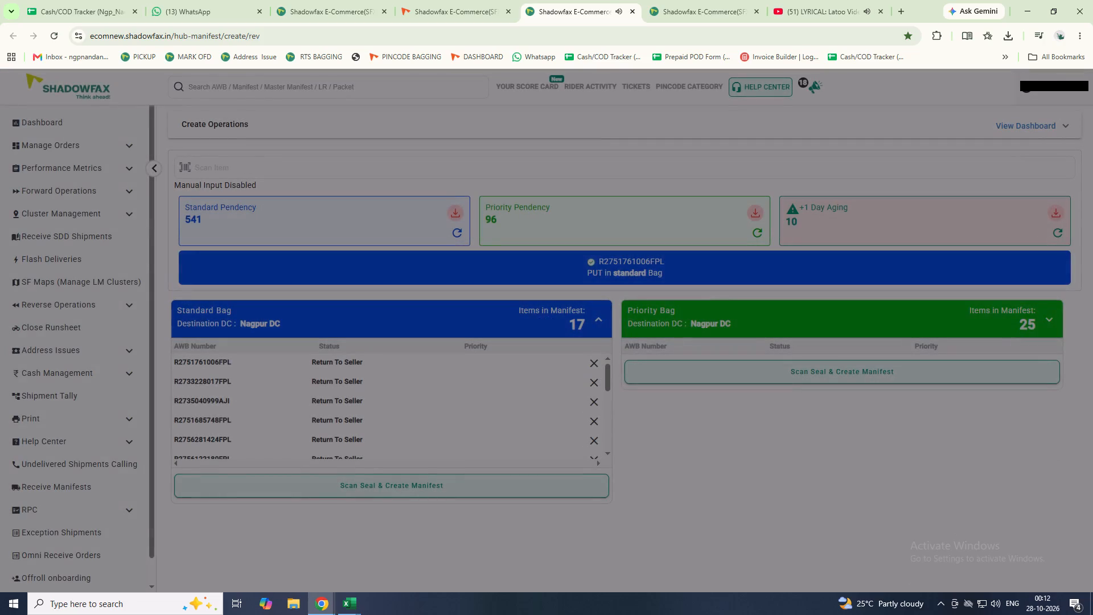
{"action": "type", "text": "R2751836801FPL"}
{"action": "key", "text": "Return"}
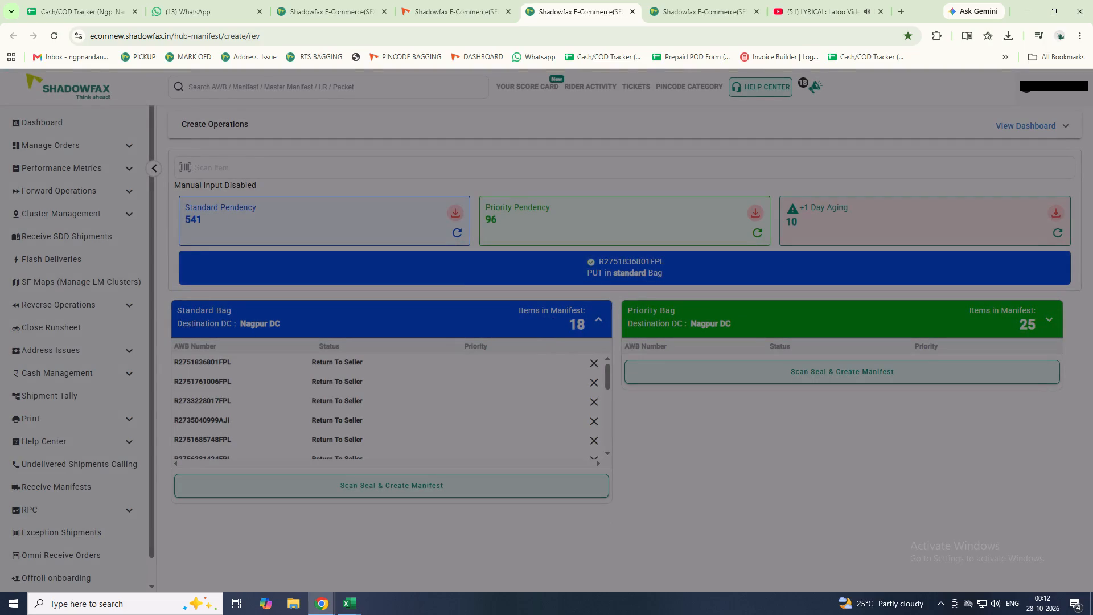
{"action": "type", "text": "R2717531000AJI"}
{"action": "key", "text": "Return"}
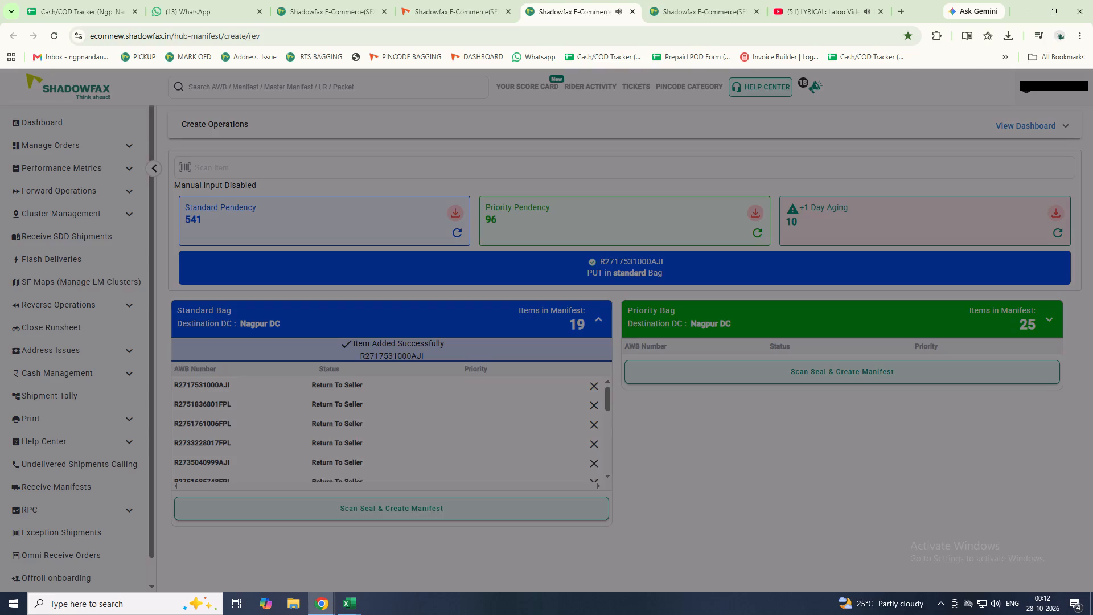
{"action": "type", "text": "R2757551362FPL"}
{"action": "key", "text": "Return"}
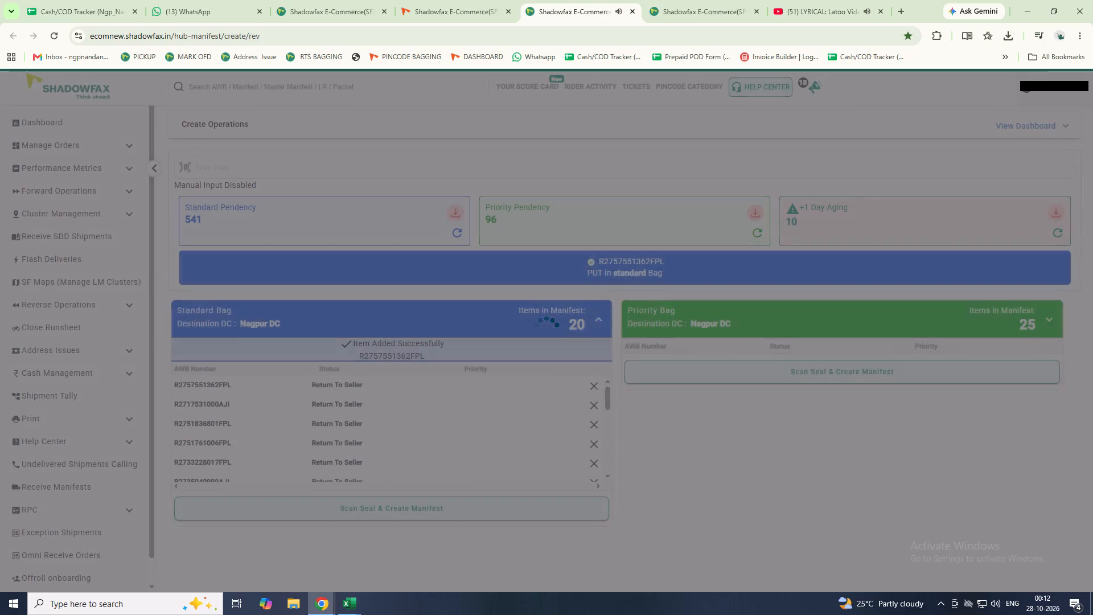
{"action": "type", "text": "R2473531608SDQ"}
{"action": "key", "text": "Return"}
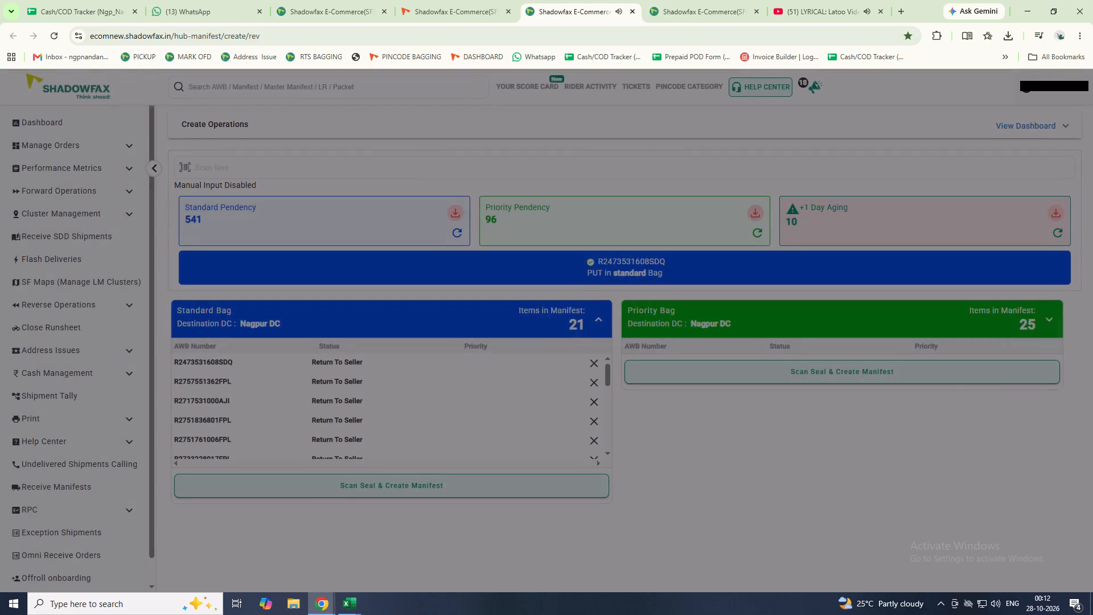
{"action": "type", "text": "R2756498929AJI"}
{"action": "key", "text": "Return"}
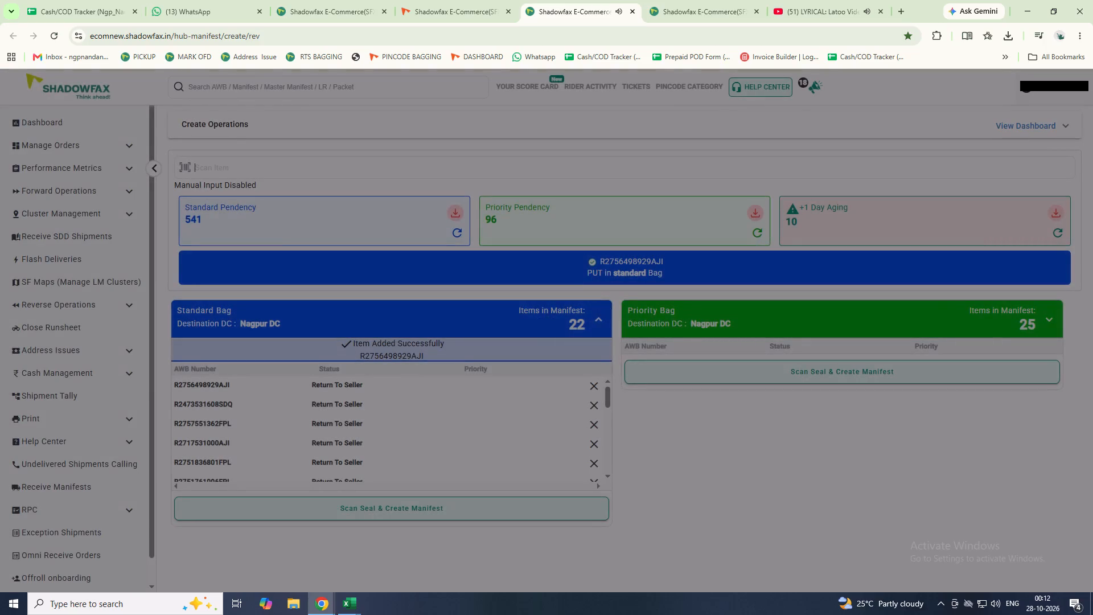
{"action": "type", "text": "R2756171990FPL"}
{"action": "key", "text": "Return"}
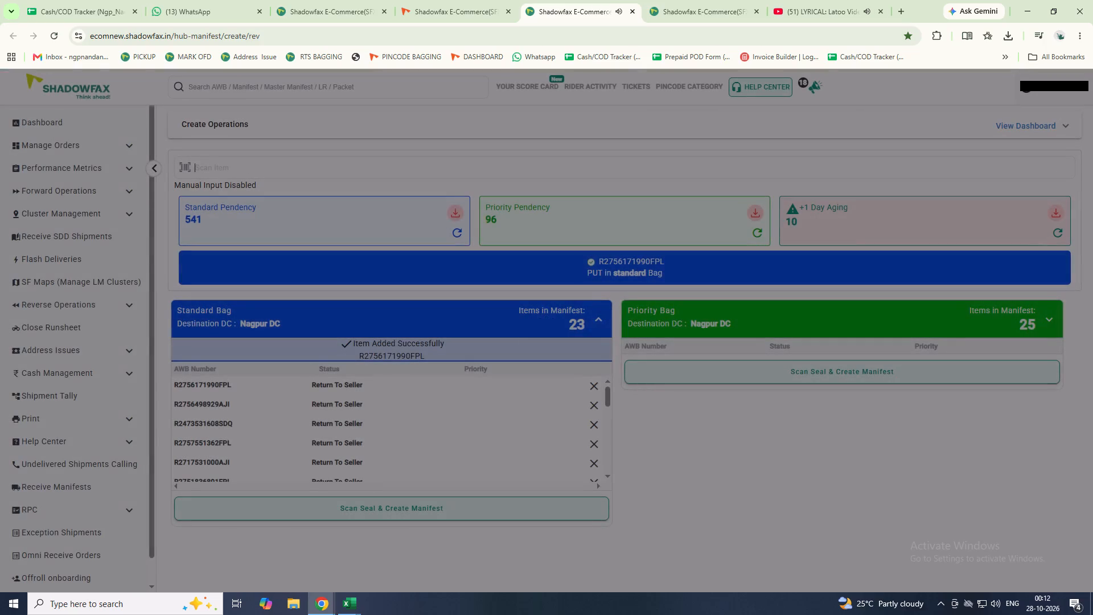
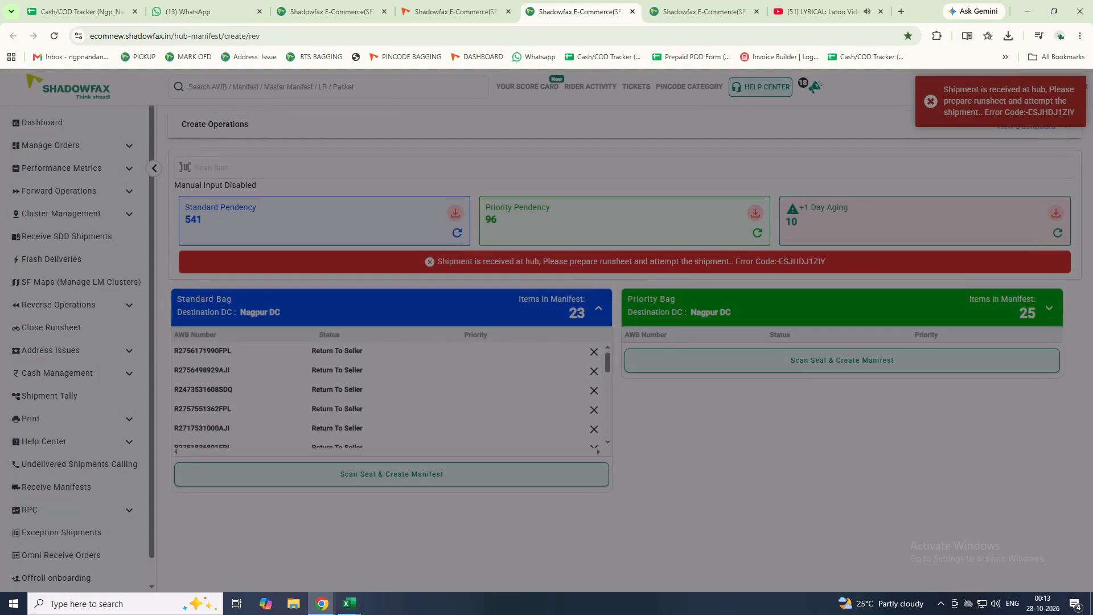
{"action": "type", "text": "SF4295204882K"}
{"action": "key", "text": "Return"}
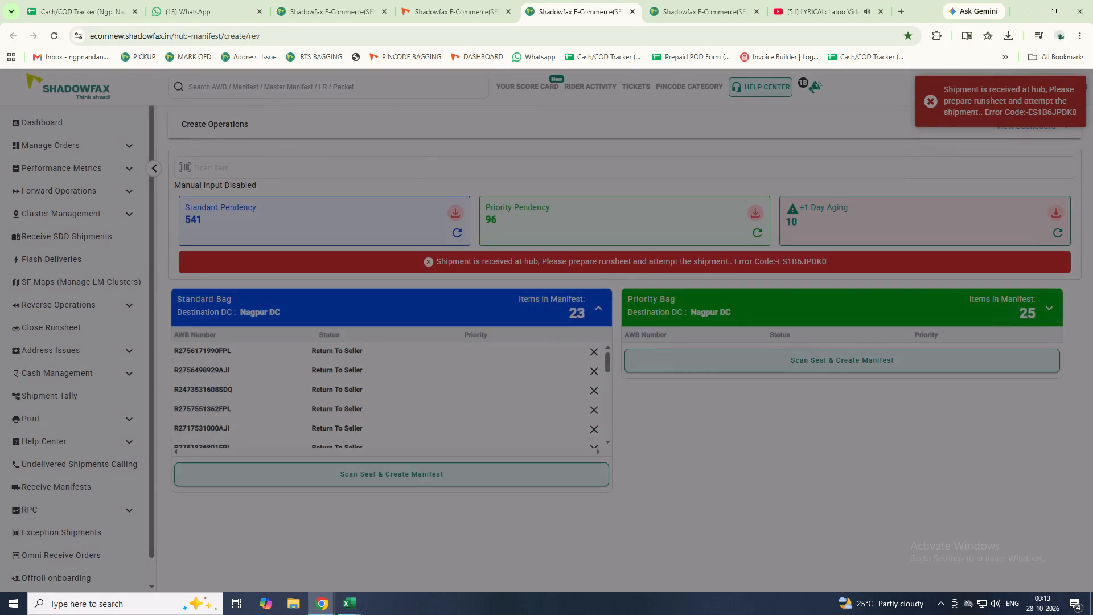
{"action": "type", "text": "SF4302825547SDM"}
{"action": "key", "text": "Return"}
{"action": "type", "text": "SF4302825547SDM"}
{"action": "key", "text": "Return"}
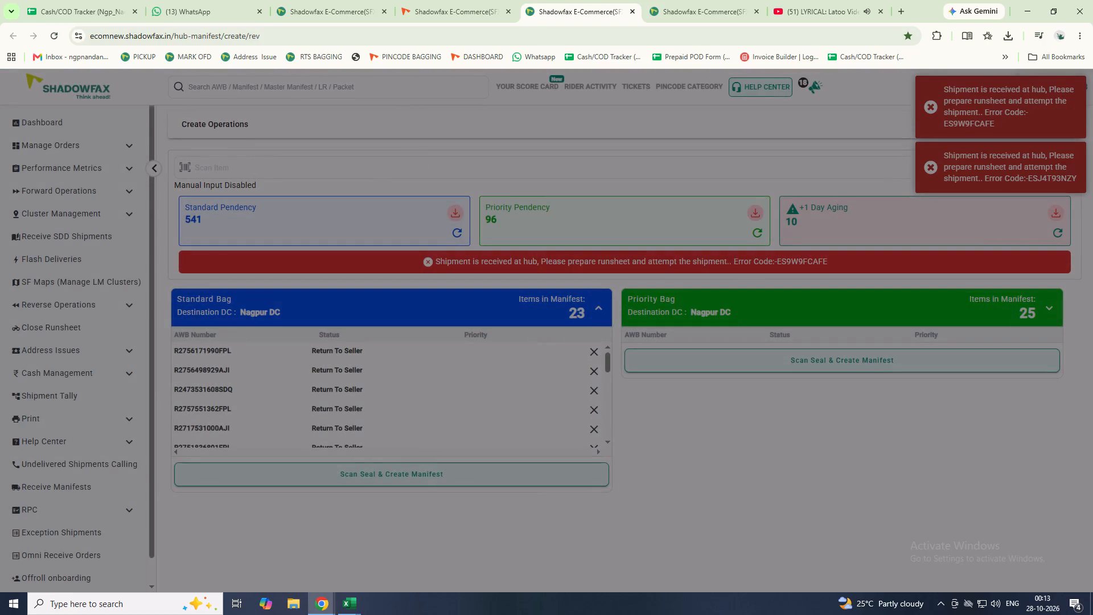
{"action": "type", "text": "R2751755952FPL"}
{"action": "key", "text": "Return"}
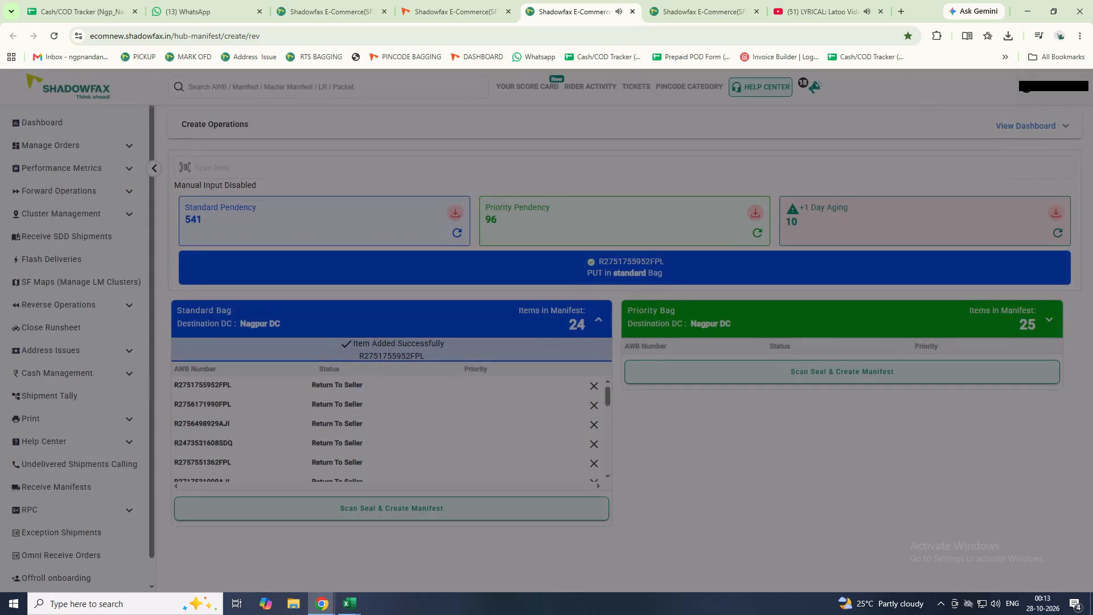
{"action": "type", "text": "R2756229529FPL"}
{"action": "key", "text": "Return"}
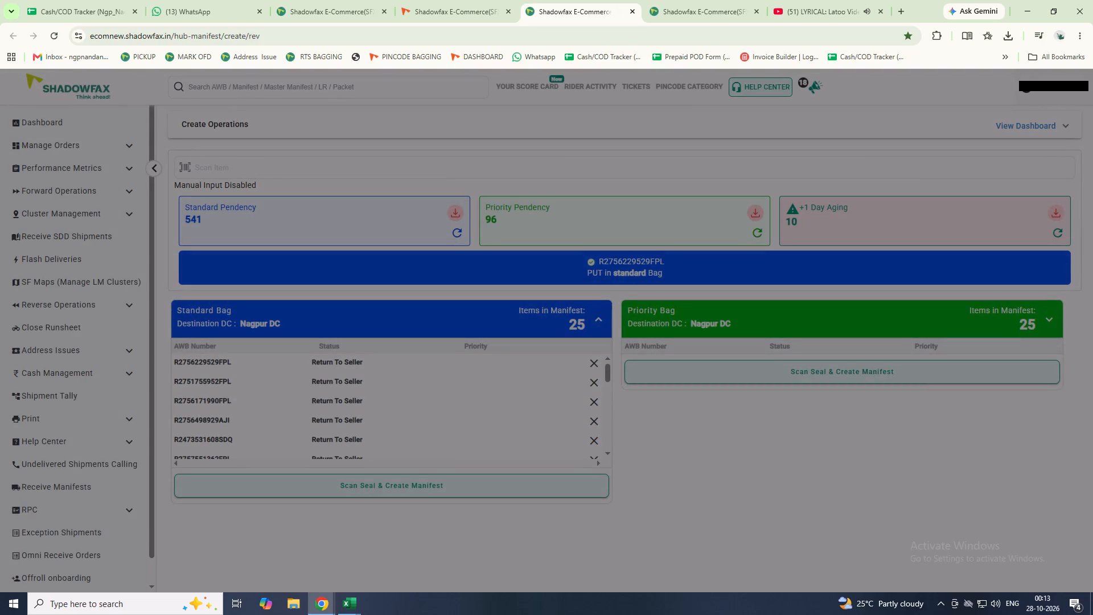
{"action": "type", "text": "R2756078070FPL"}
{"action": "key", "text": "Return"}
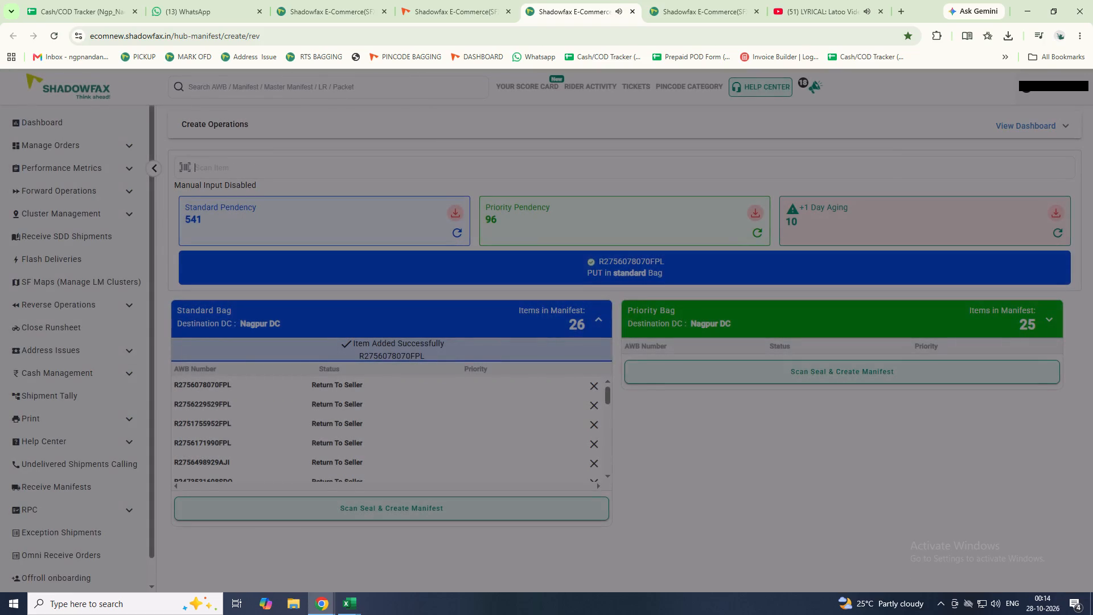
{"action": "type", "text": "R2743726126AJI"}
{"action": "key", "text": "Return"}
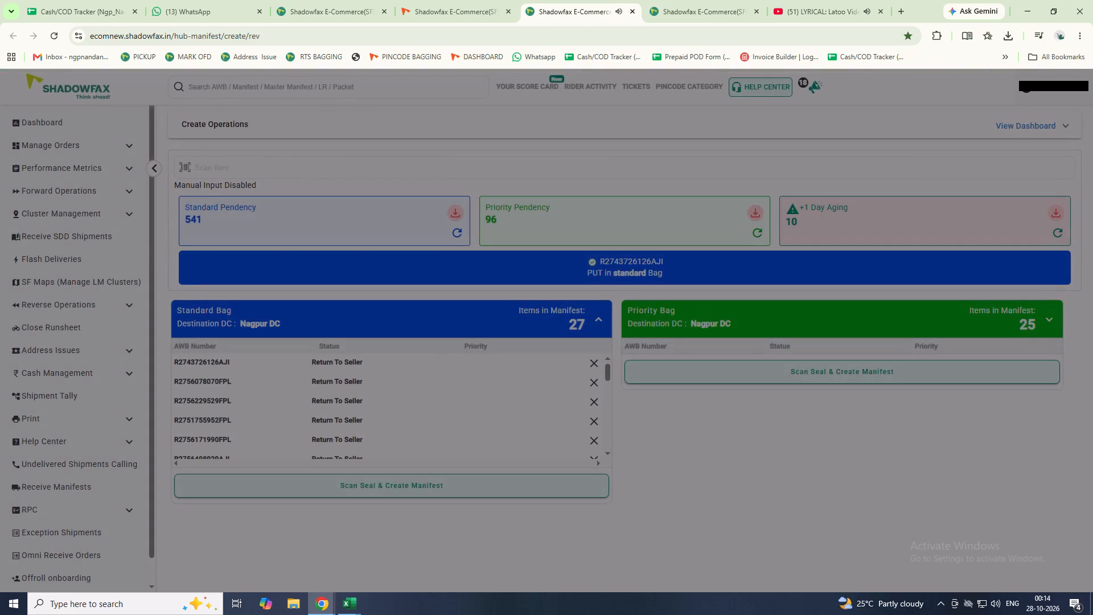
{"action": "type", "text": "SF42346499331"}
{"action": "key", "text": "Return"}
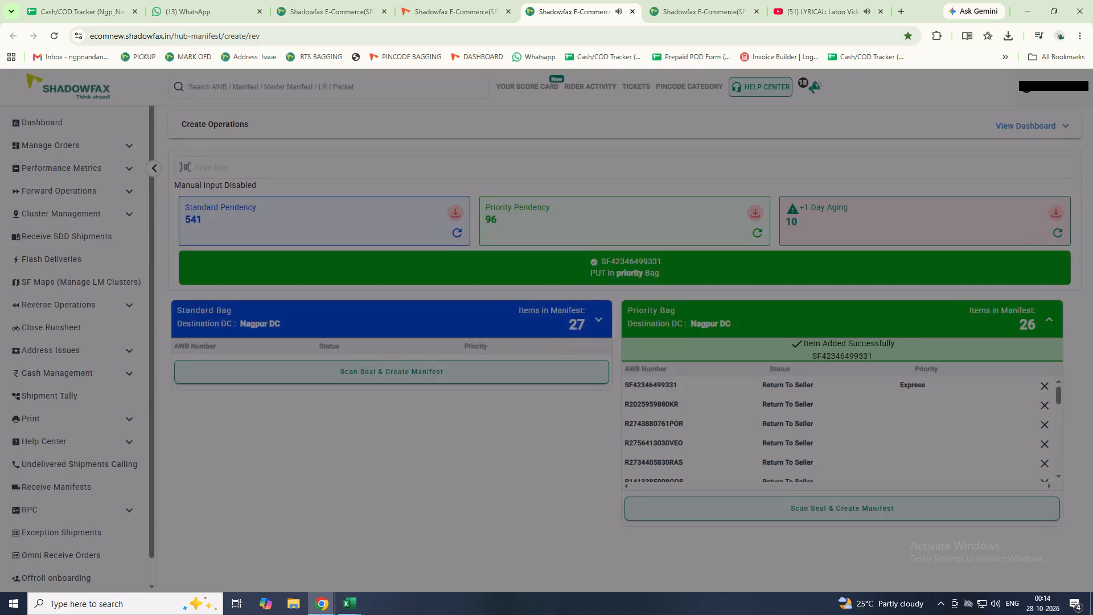
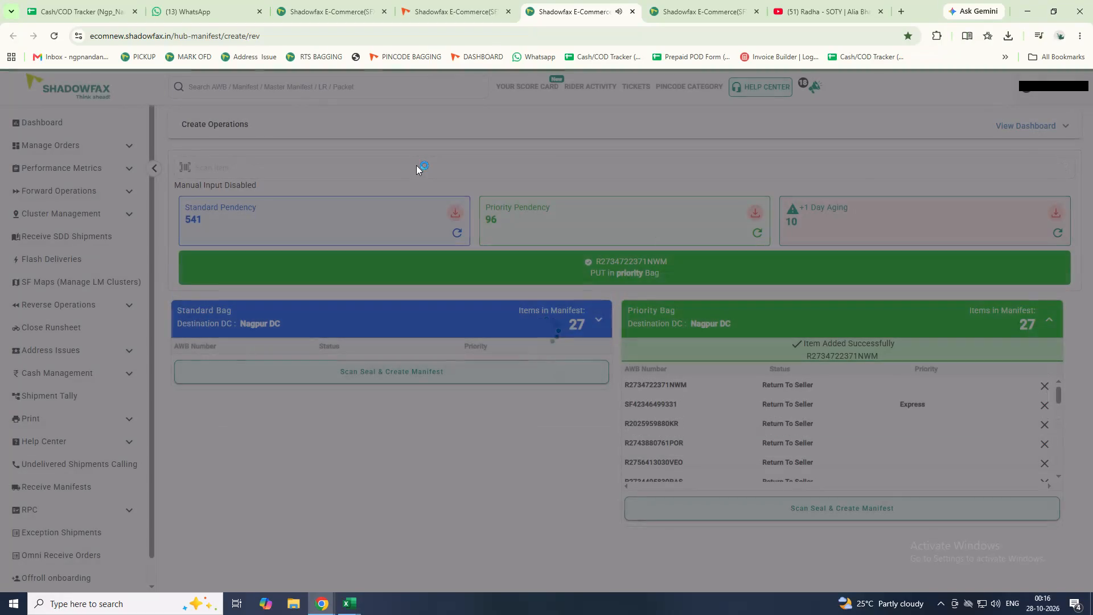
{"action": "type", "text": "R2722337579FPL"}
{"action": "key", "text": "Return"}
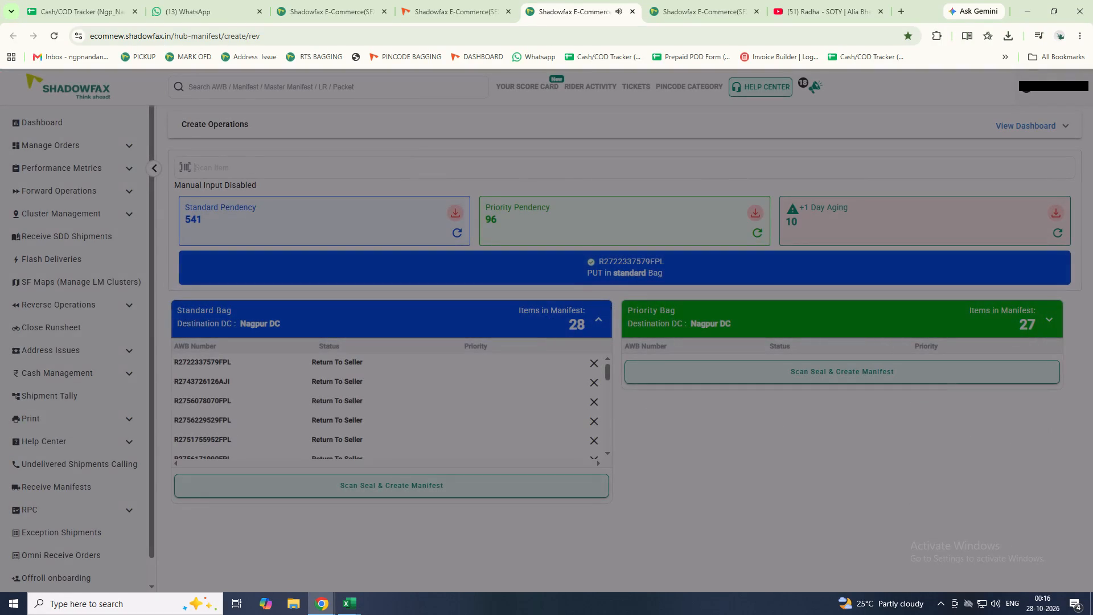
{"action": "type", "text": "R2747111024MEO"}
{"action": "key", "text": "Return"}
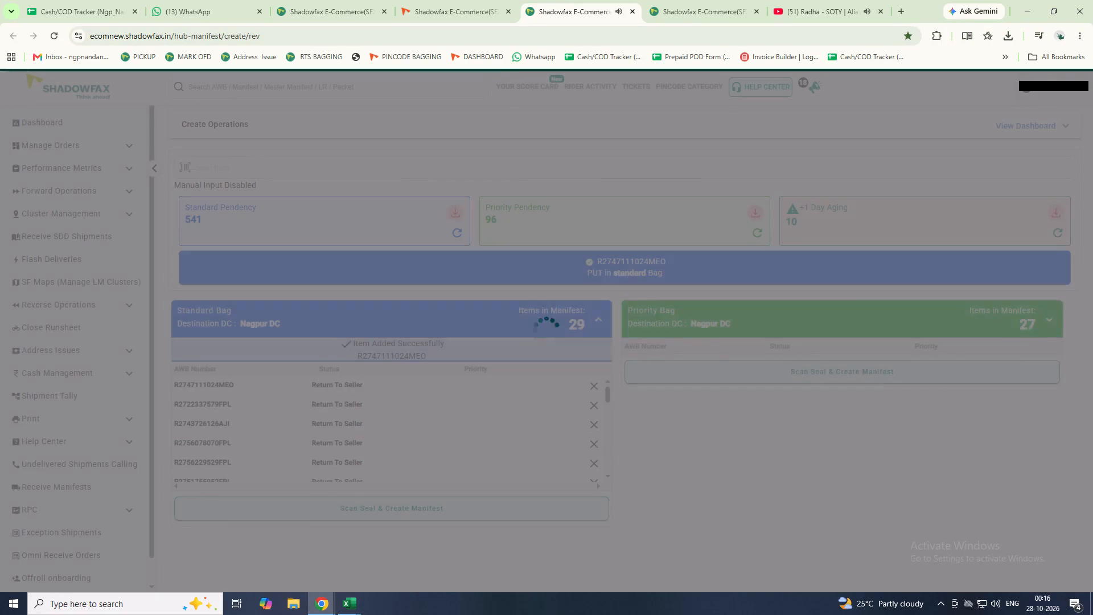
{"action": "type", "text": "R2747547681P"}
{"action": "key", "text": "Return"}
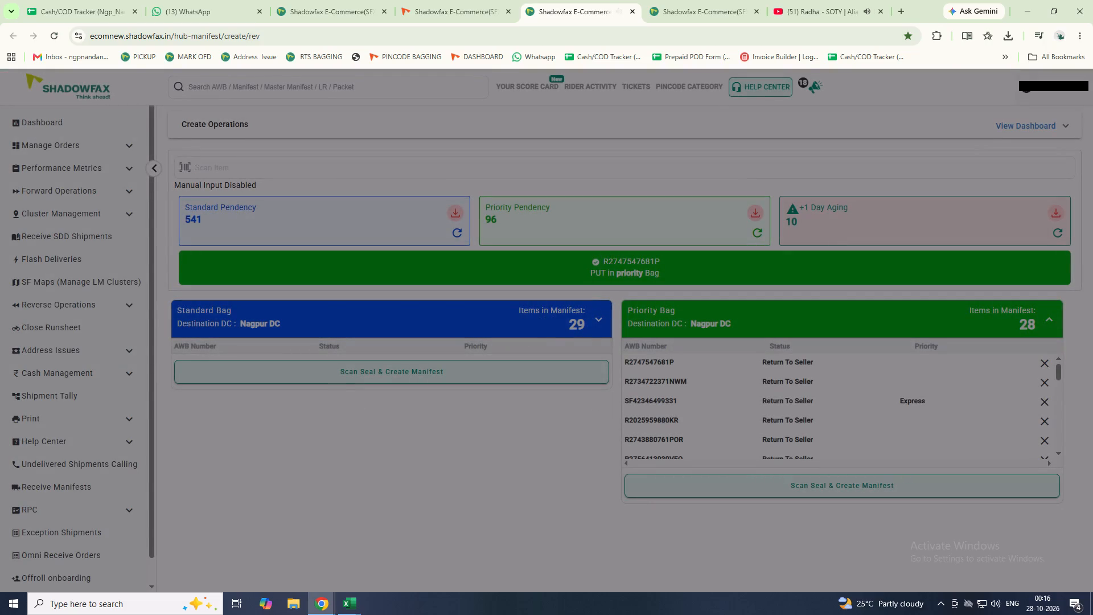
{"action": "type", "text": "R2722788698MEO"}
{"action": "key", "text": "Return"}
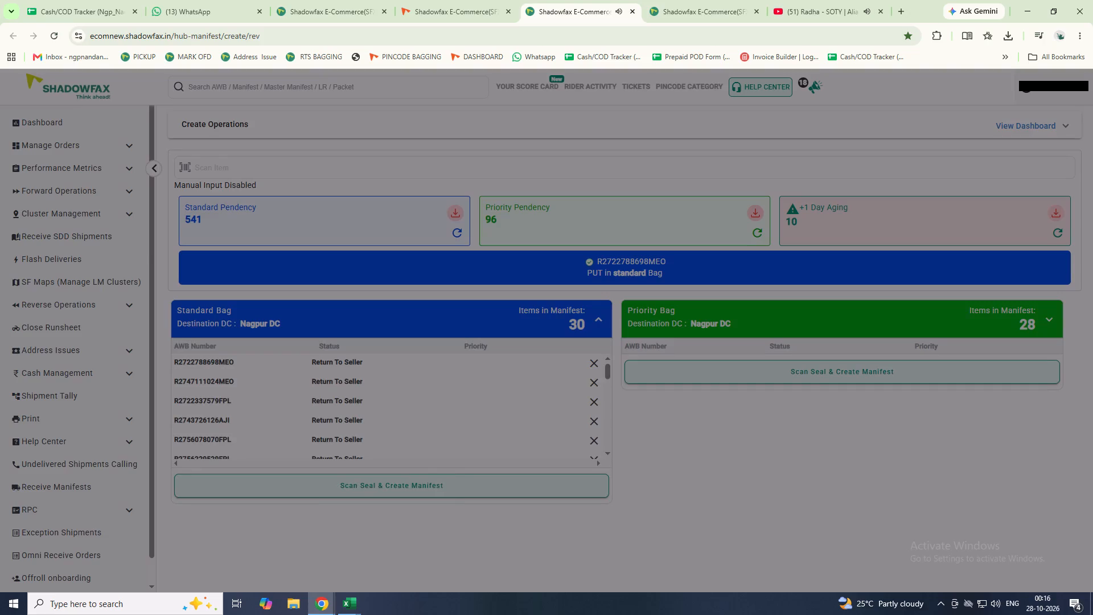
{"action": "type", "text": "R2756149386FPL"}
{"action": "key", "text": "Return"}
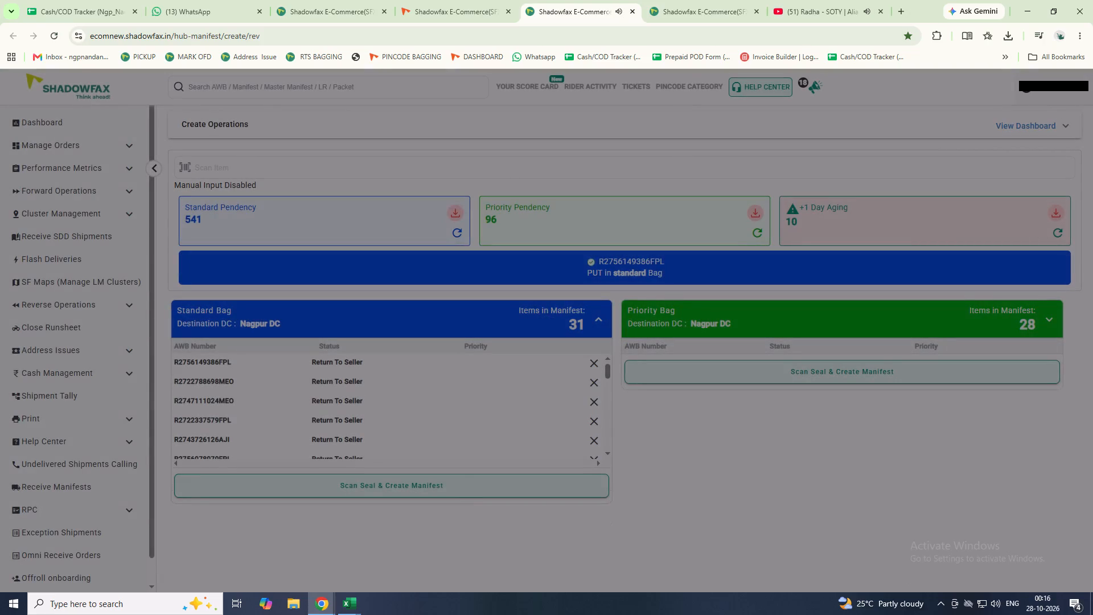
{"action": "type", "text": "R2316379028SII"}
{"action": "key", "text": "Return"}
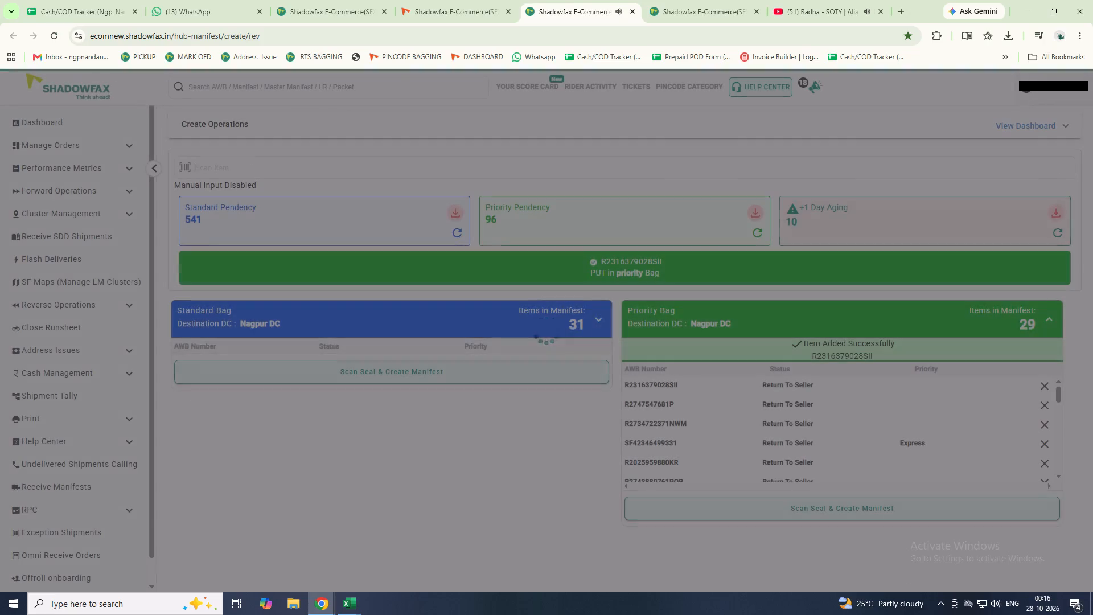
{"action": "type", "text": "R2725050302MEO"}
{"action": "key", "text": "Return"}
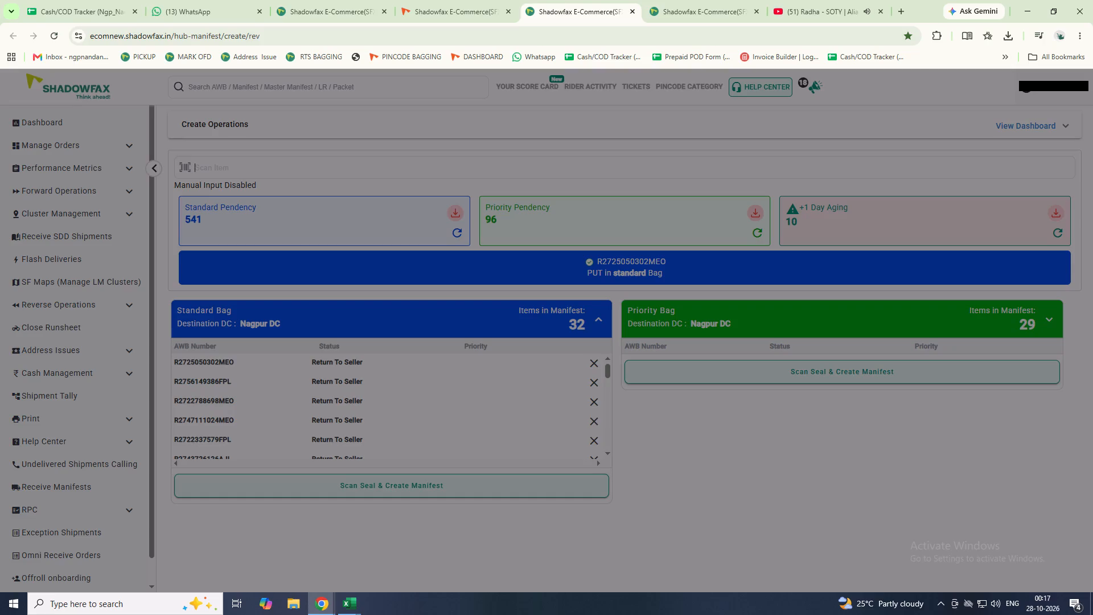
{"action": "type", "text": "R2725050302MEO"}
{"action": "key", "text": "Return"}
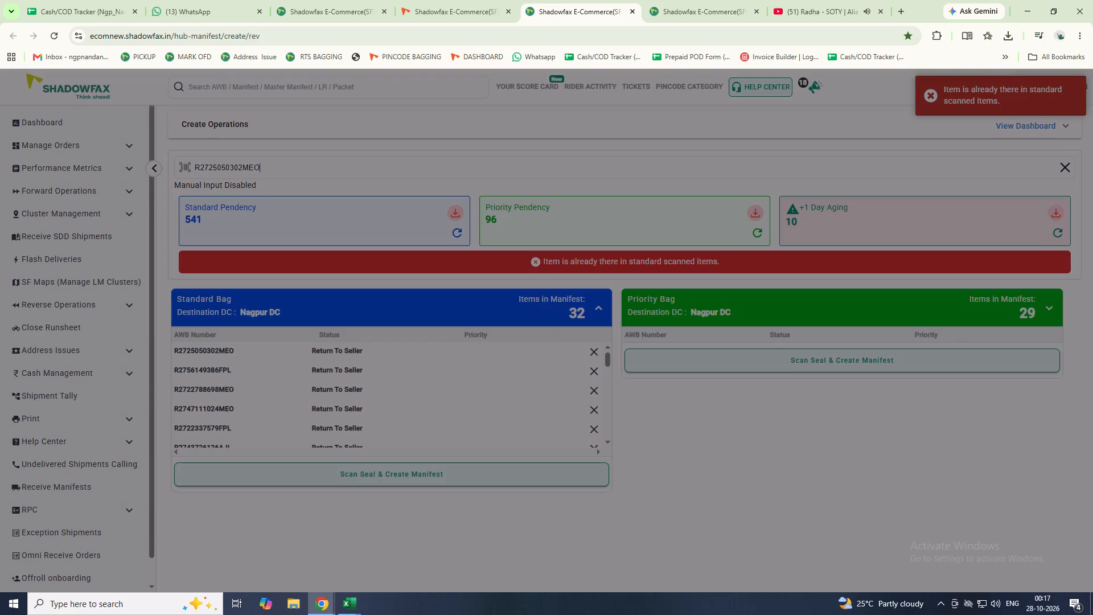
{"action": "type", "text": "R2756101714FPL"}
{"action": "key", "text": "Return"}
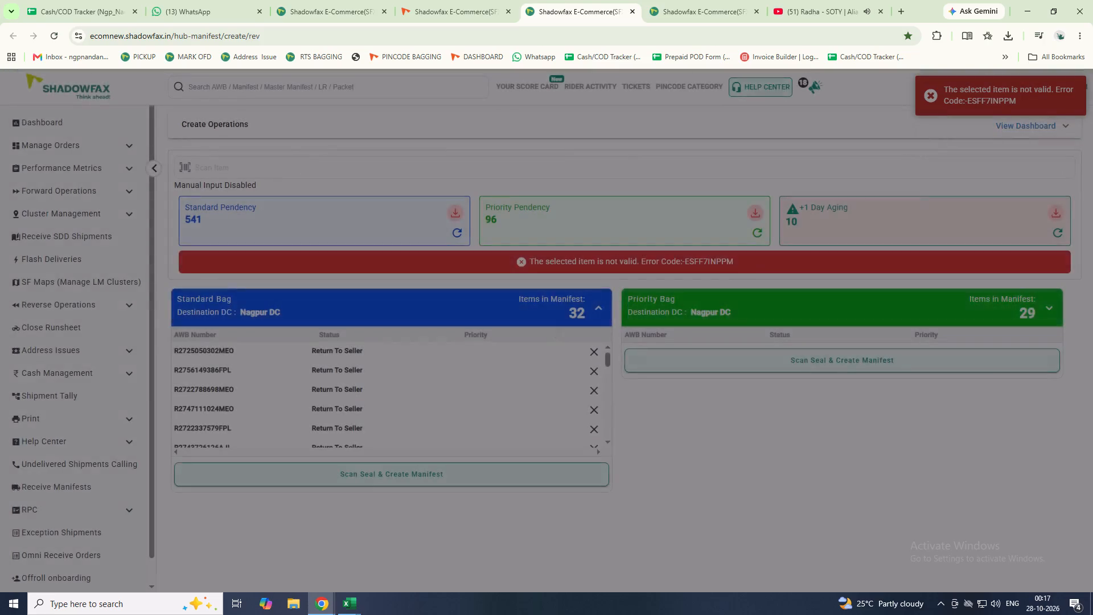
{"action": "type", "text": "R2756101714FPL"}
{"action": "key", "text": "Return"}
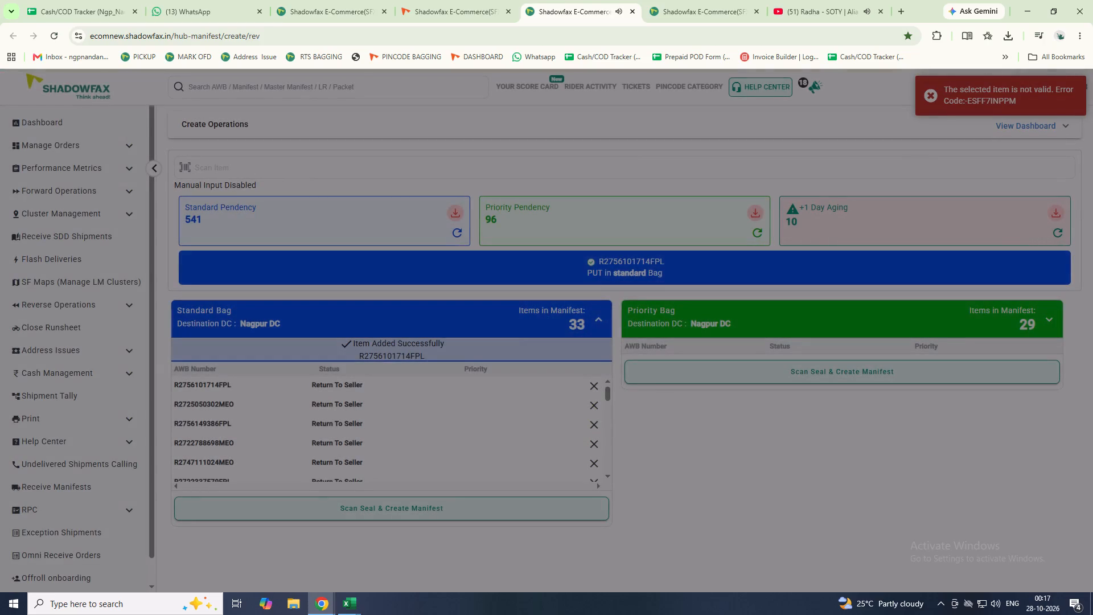
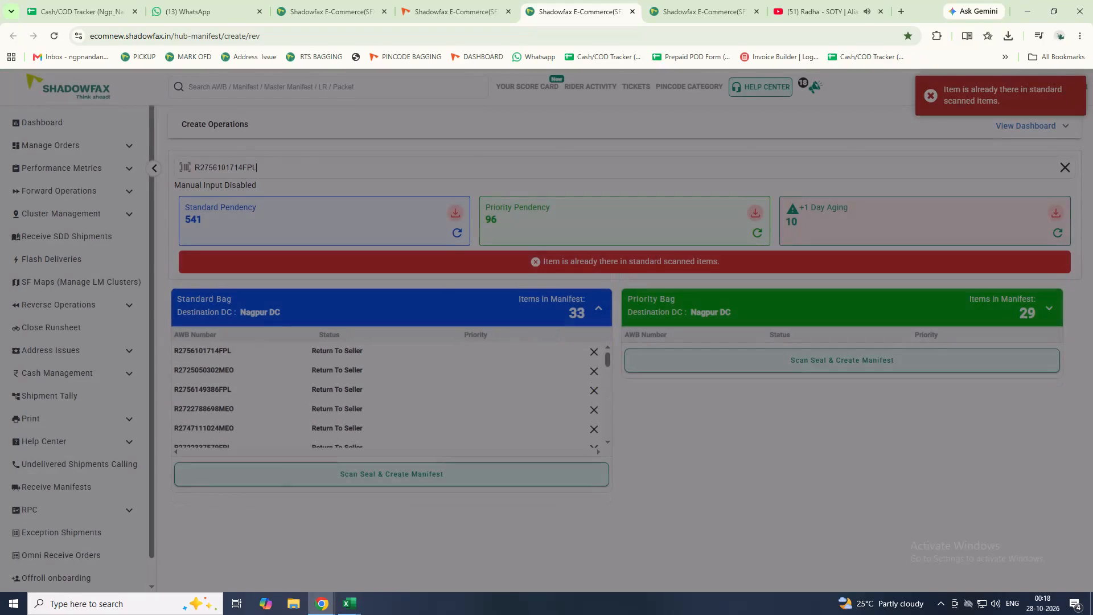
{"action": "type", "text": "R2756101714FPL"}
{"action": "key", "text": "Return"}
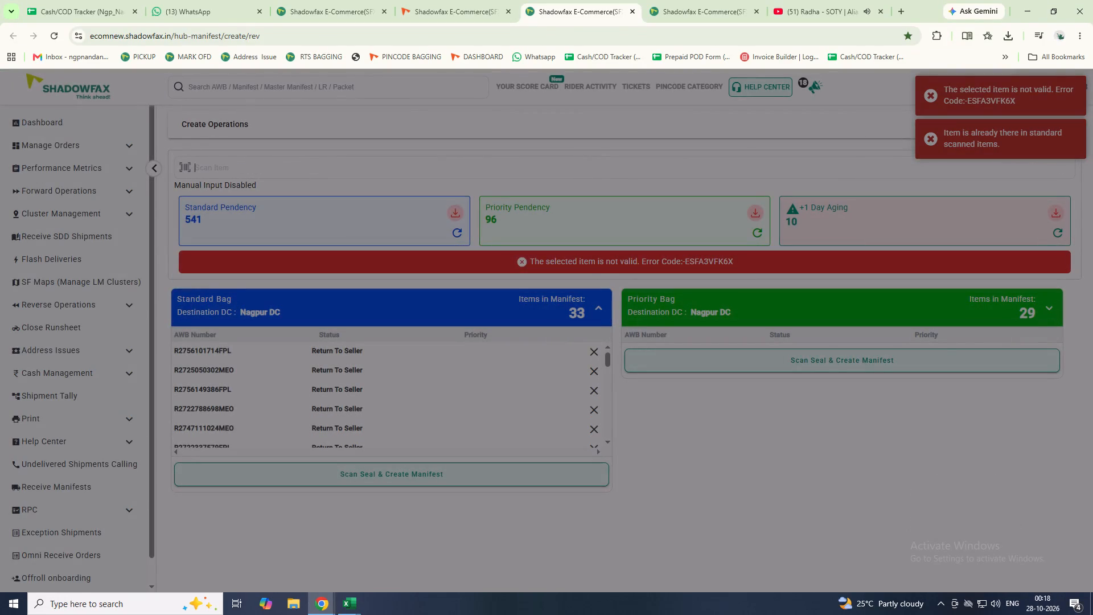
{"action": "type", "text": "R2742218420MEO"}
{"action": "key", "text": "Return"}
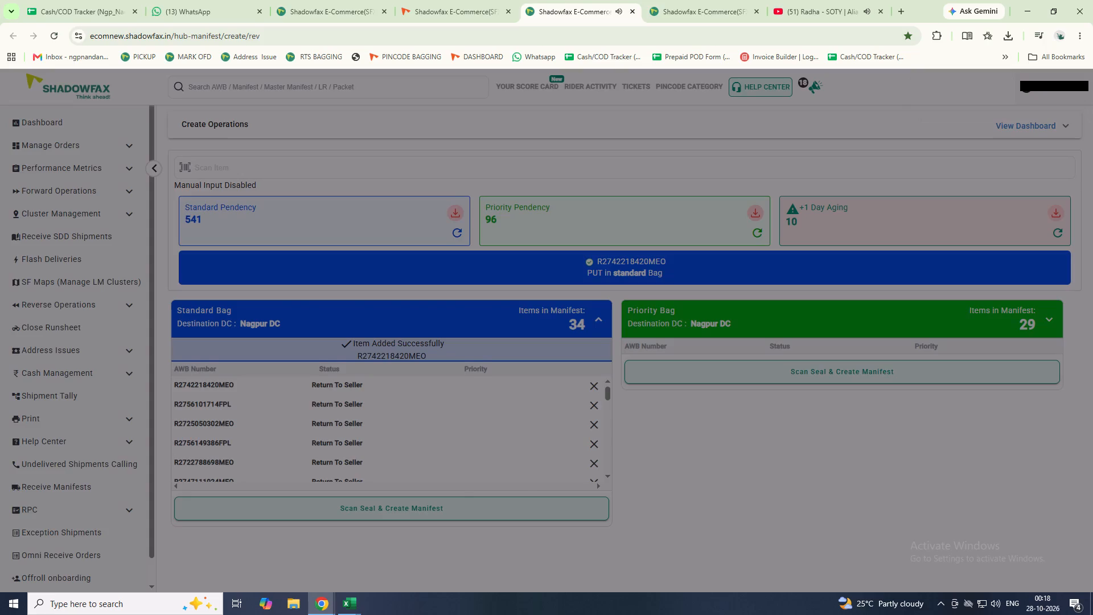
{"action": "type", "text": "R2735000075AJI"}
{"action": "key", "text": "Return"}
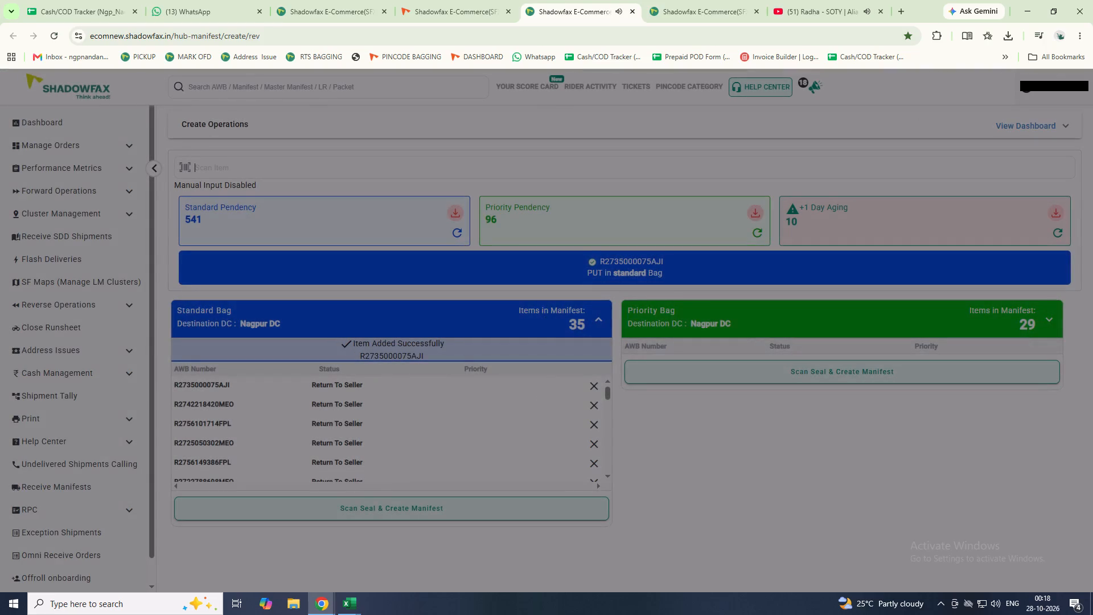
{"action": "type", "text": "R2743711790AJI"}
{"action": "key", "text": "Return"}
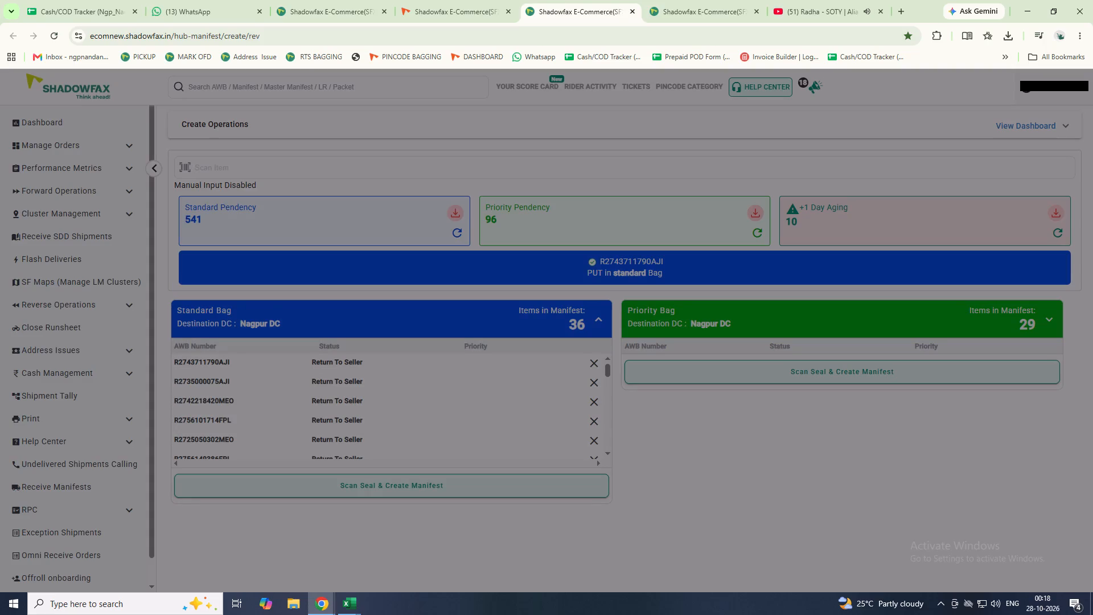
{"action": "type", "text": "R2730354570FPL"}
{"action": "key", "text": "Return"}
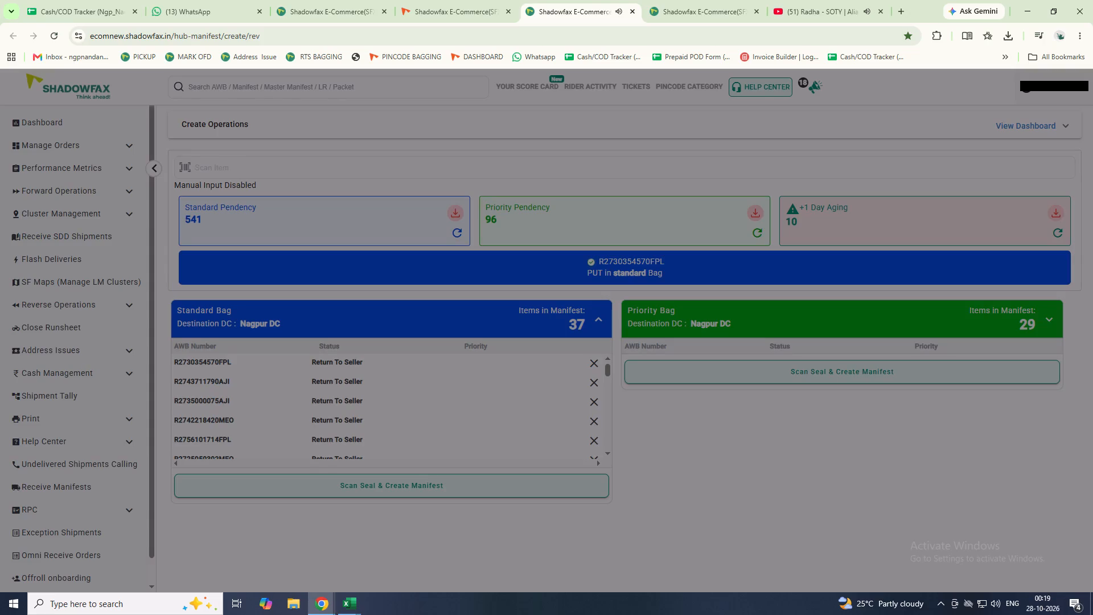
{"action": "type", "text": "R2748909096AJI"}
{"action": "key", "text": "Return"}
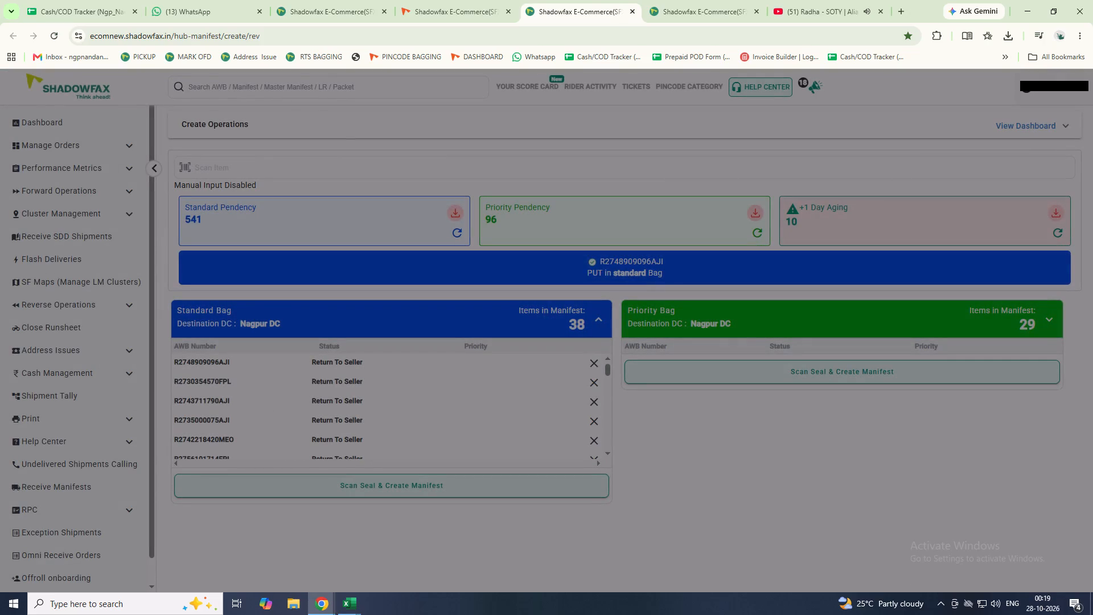
Create the manifest for the standard Nagpur DC bag with blue seal HDRY23569706.
{"action": "left_click", "coordinate": [459, 477]}
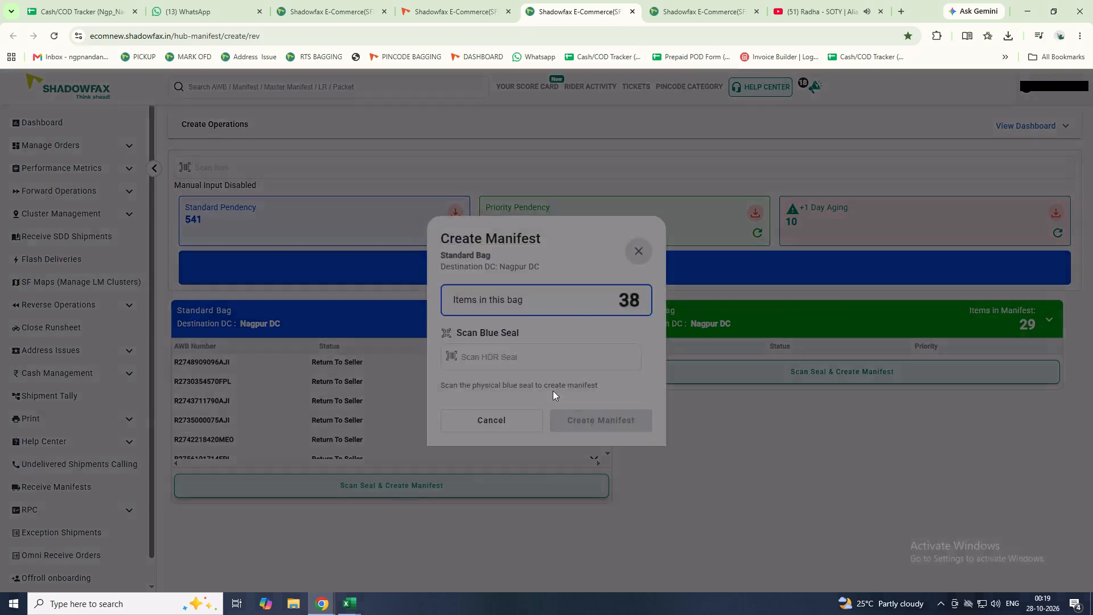
{"action": "left_click", "coordinate": [565, 350]}
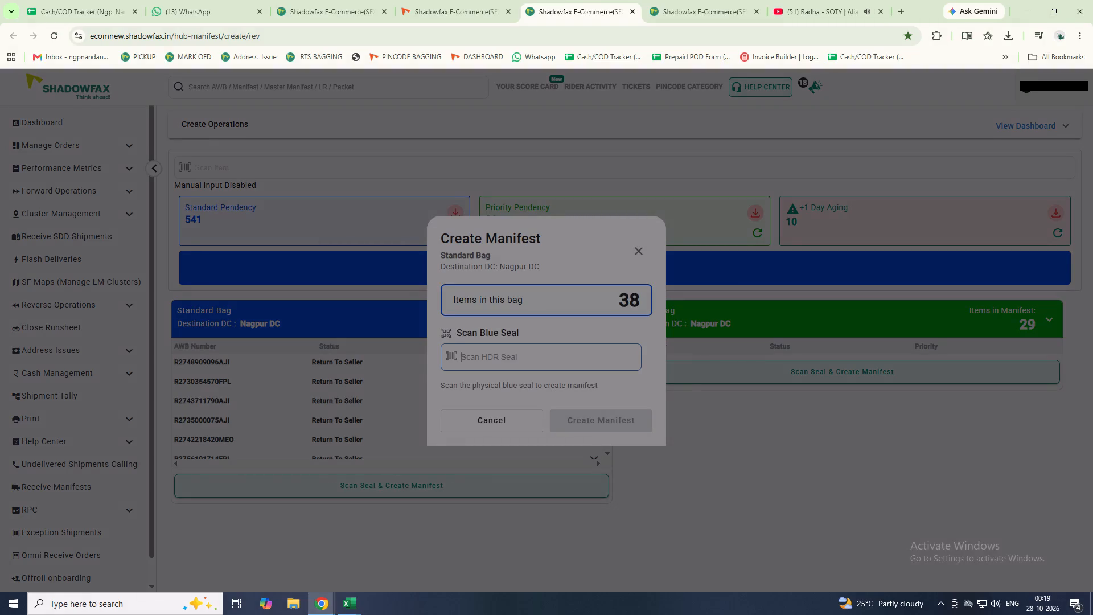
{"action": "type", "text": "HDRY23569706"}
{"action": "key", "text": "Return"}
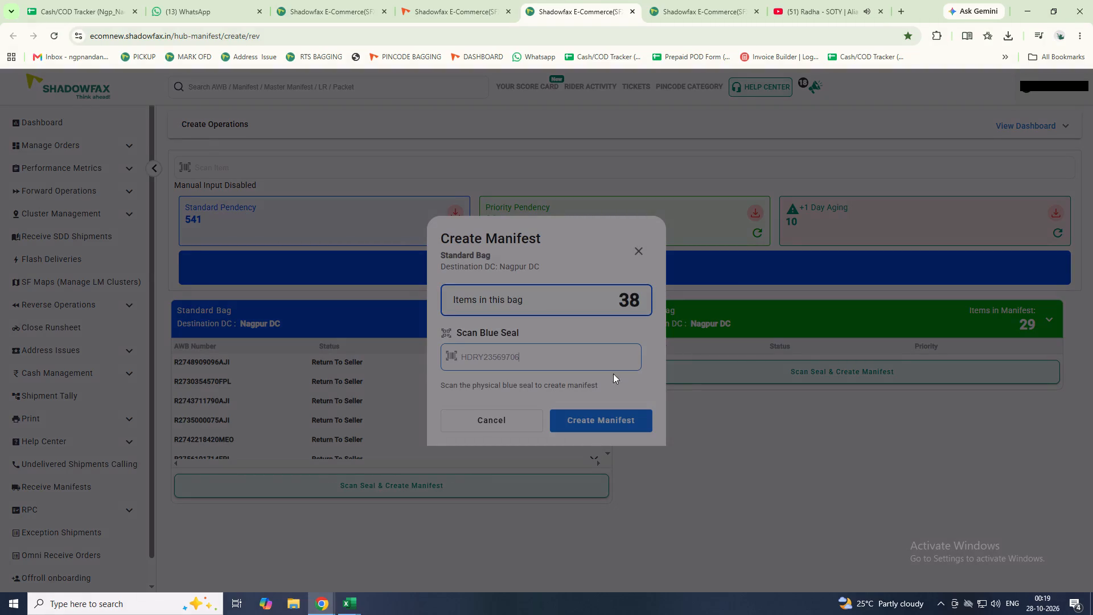
{"action": "left_click", "coordinate": [611, 421]}
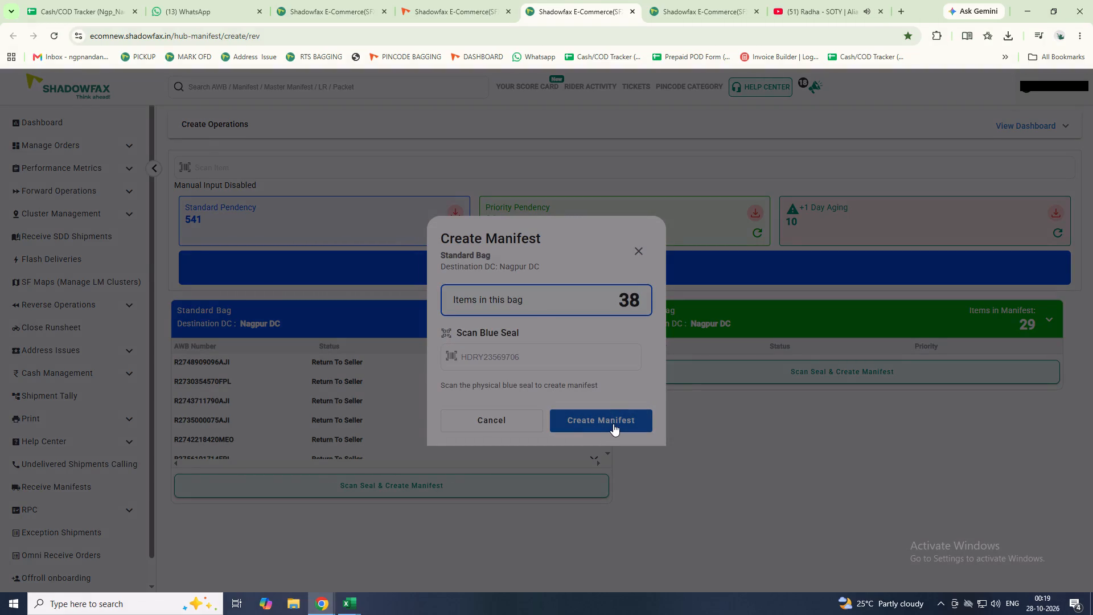
{"action": "left_click", "coordinate": [623, 428]}
{"action": "right_click", "coordinate": [624, 429]}
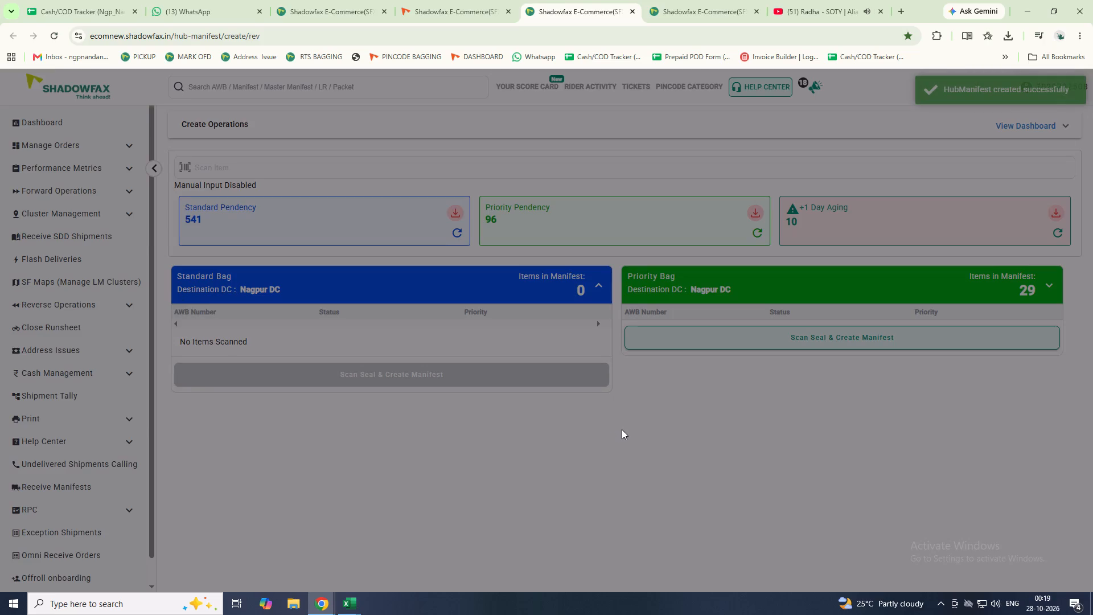
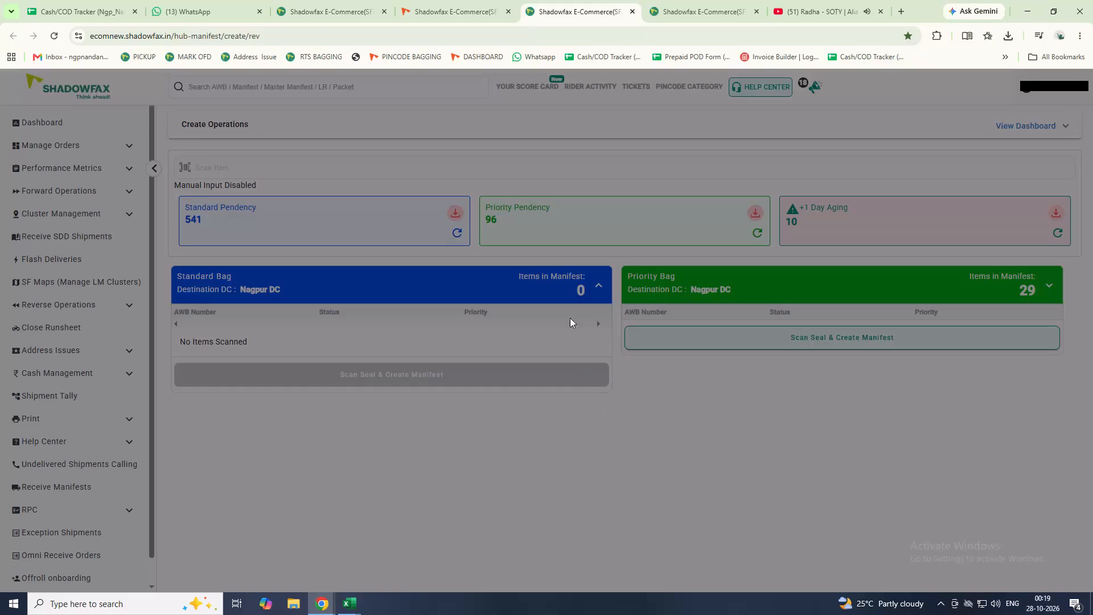
Make the scan field on the Create Operations page active for scanner input.
{"action": "left_click", "coordinate": [491, 170]}
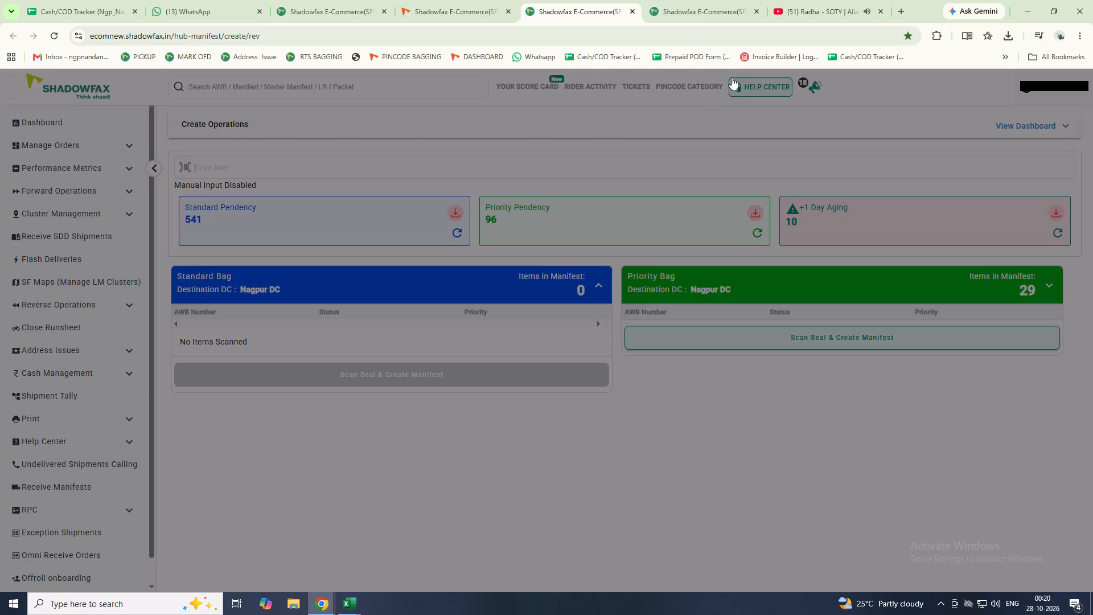
Switch to YouTube and open the "Mix - Hindi film music" playlist from the suggested videos.
{"action": "left_click", "coordinate": [792, 3]}
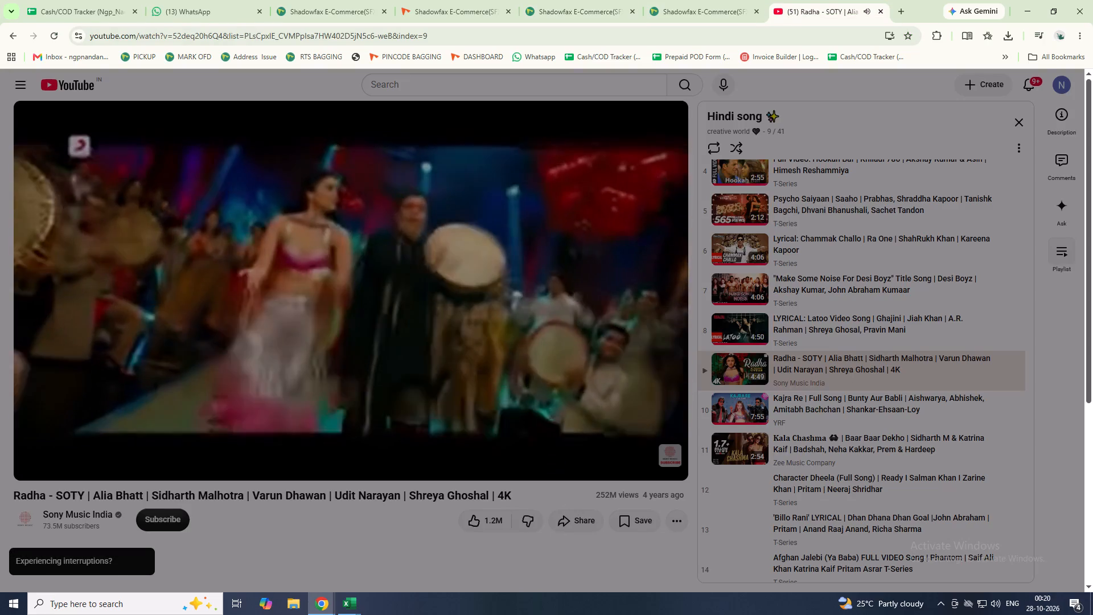
{"action": "scroll", "coordinate": [596, 408], "scroll_direction": "down", "scroll_amount": 2}
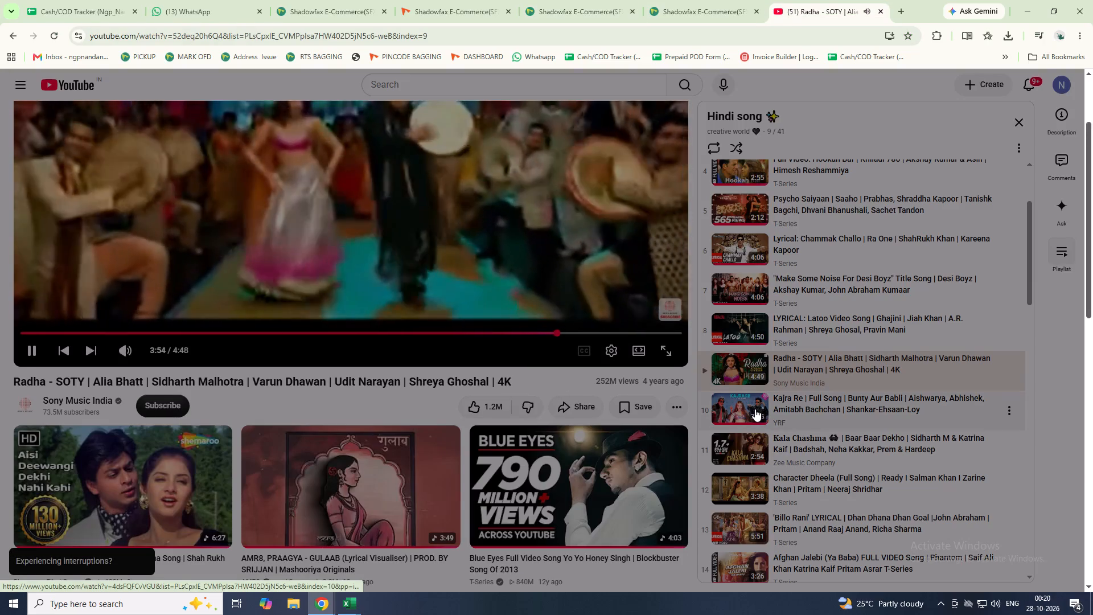
{"action": "scroll", "coordinate": [511, 466], "scroll_direction": "down", "scroll_amount": 2}
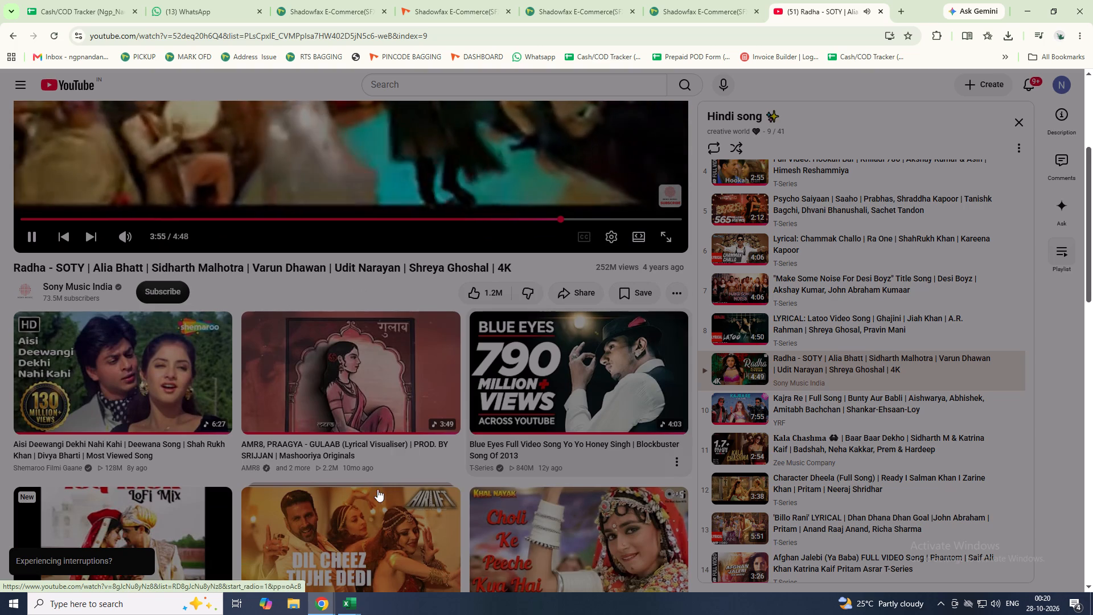
{"action": "left_click", "coordinate": [380, 408]}
{"action": "scroll", "coordinate": [543, 399], "scroll_direction": "down", "scroll_amount": 4}
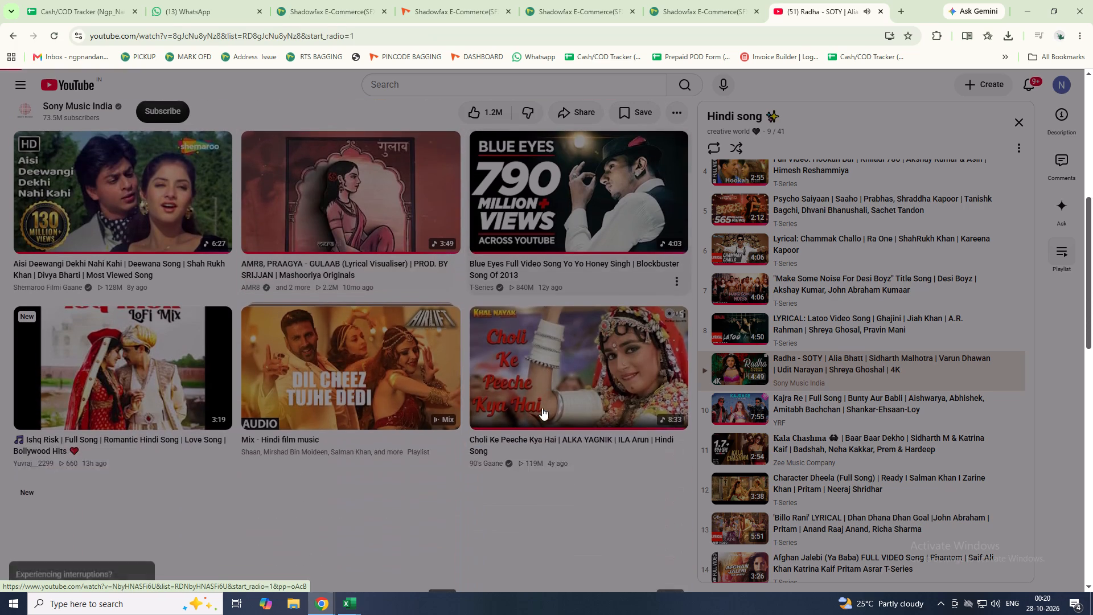
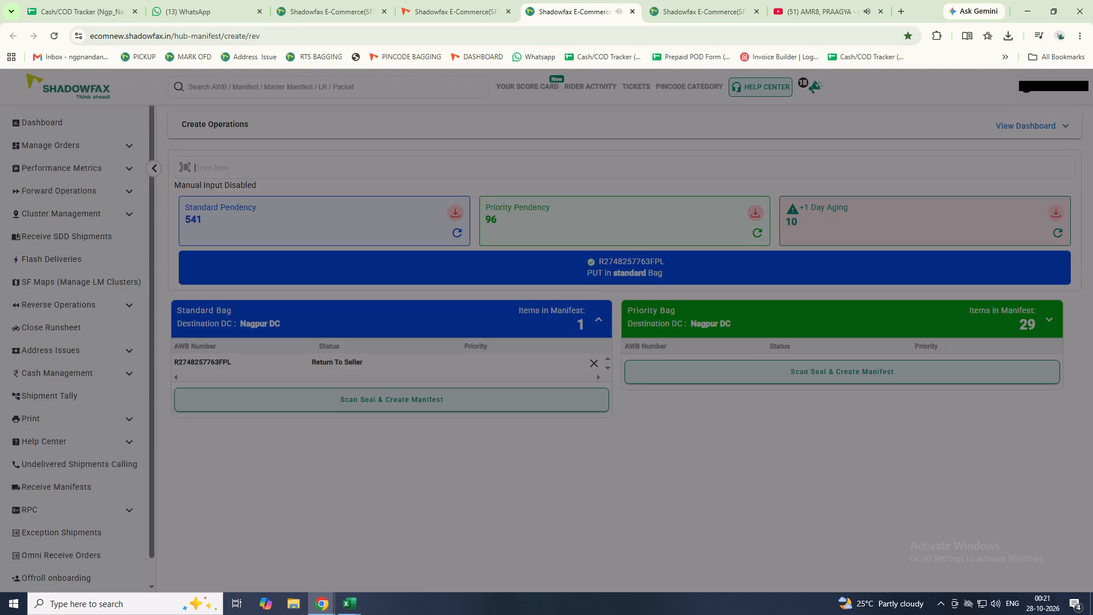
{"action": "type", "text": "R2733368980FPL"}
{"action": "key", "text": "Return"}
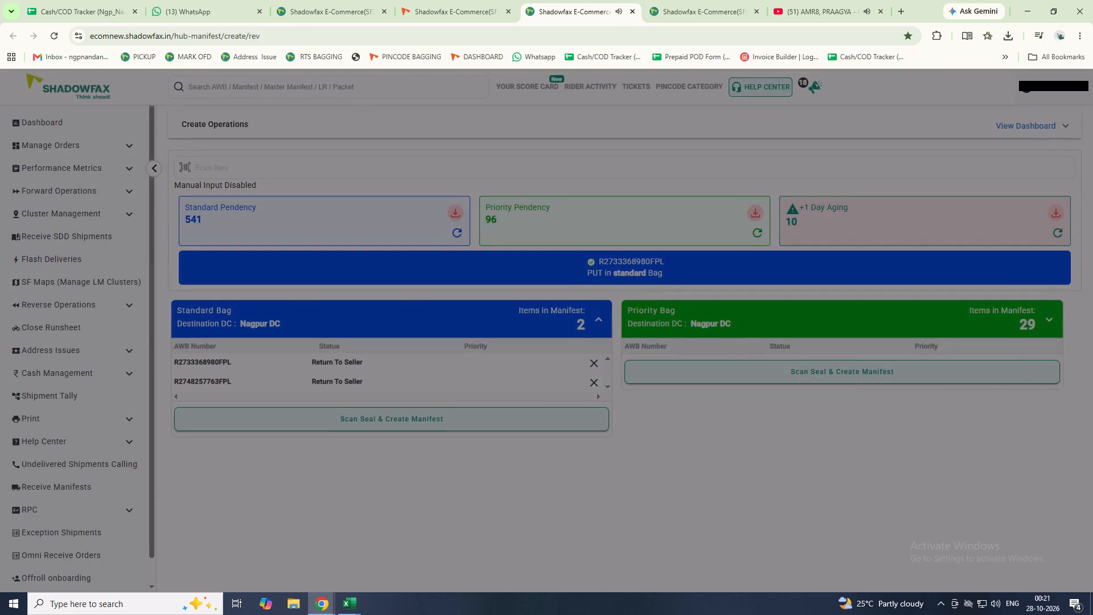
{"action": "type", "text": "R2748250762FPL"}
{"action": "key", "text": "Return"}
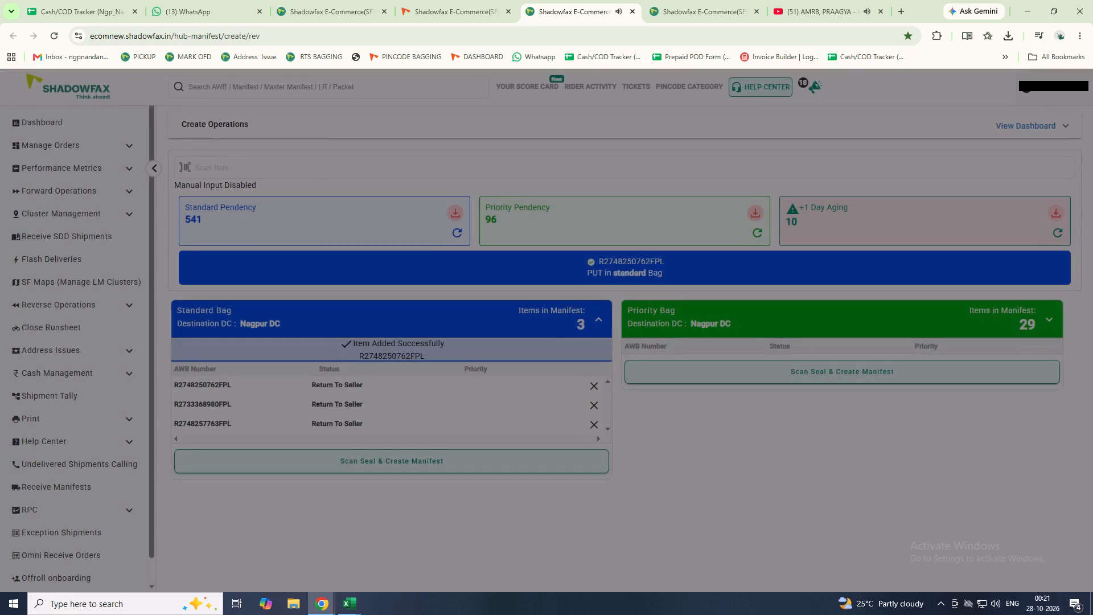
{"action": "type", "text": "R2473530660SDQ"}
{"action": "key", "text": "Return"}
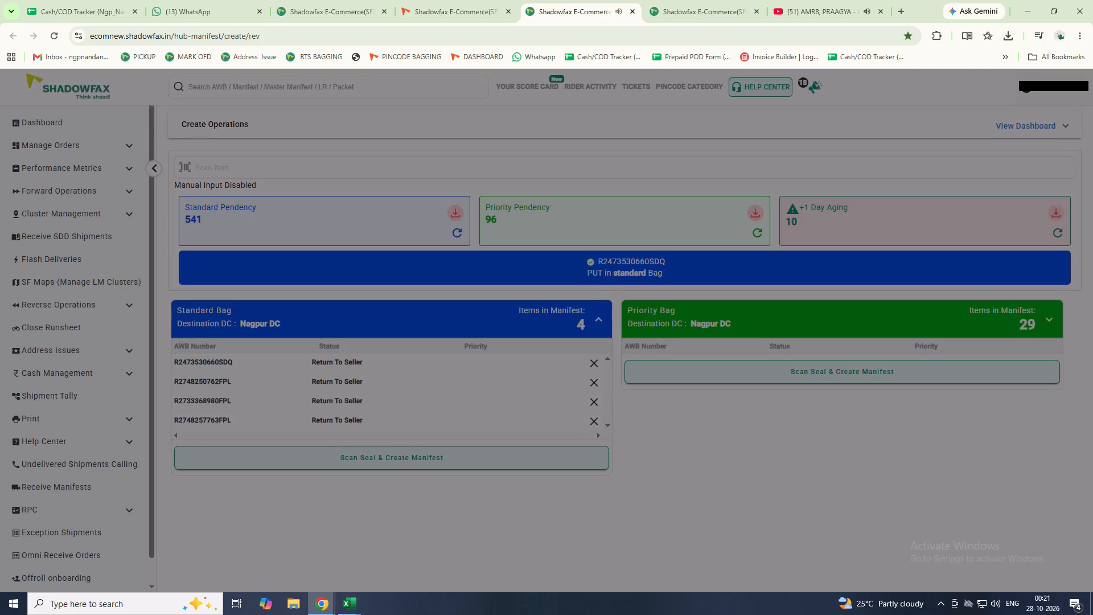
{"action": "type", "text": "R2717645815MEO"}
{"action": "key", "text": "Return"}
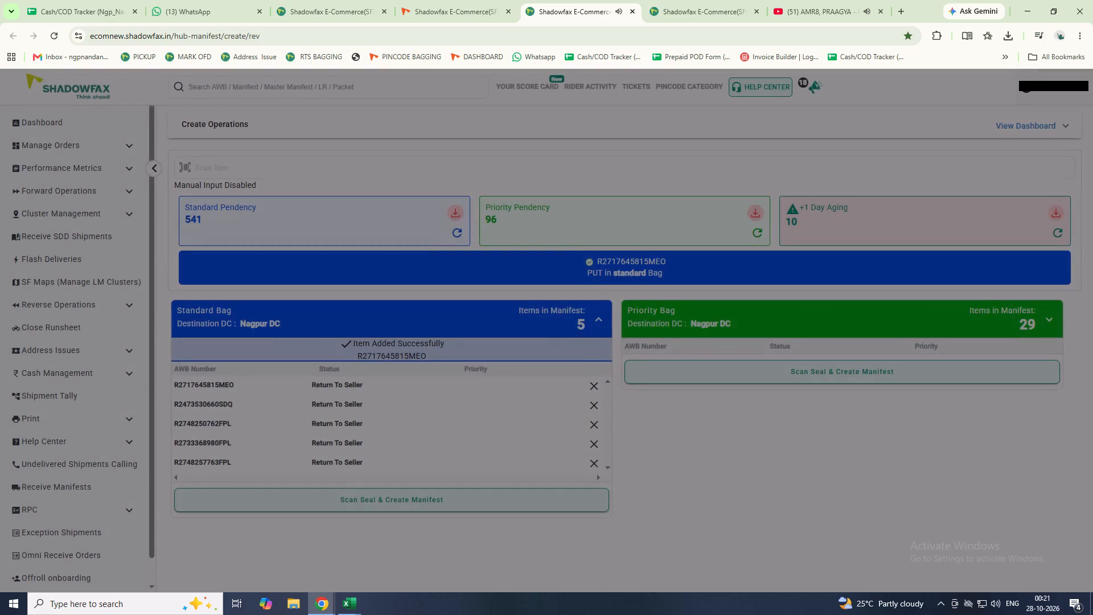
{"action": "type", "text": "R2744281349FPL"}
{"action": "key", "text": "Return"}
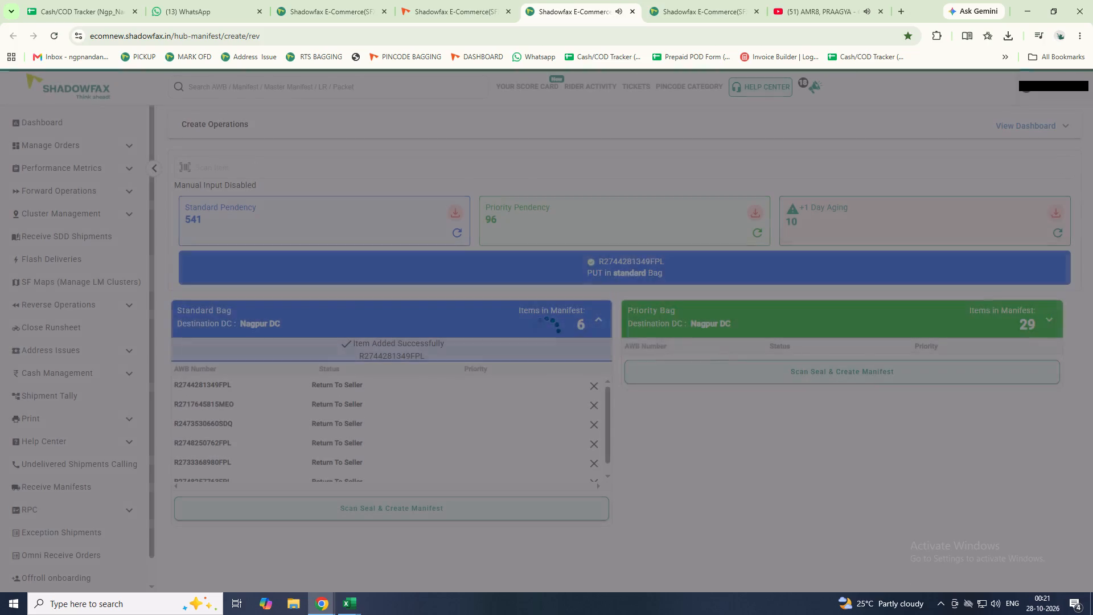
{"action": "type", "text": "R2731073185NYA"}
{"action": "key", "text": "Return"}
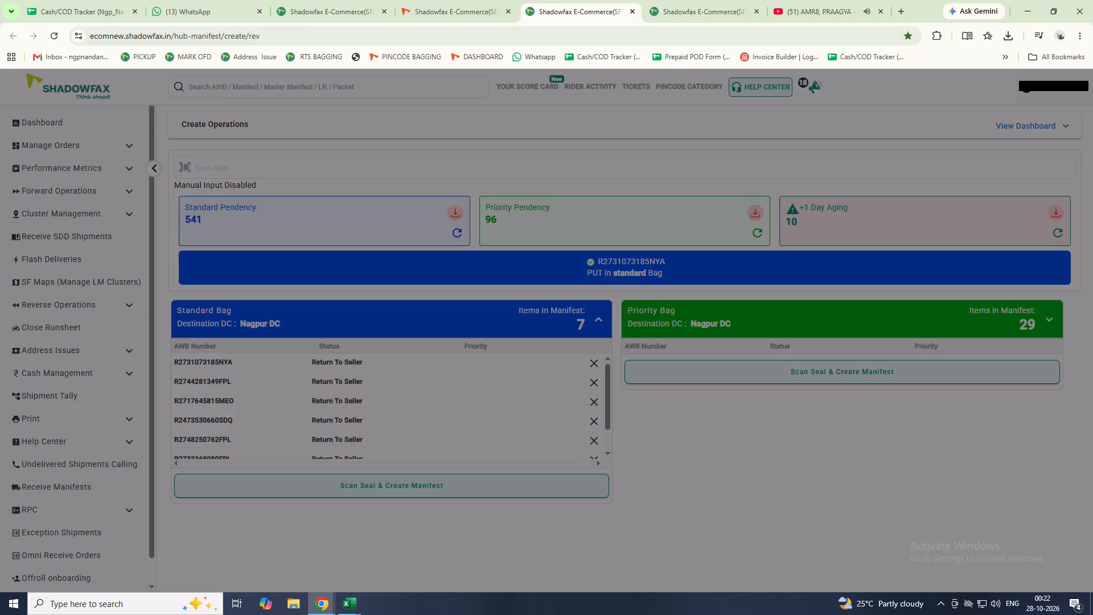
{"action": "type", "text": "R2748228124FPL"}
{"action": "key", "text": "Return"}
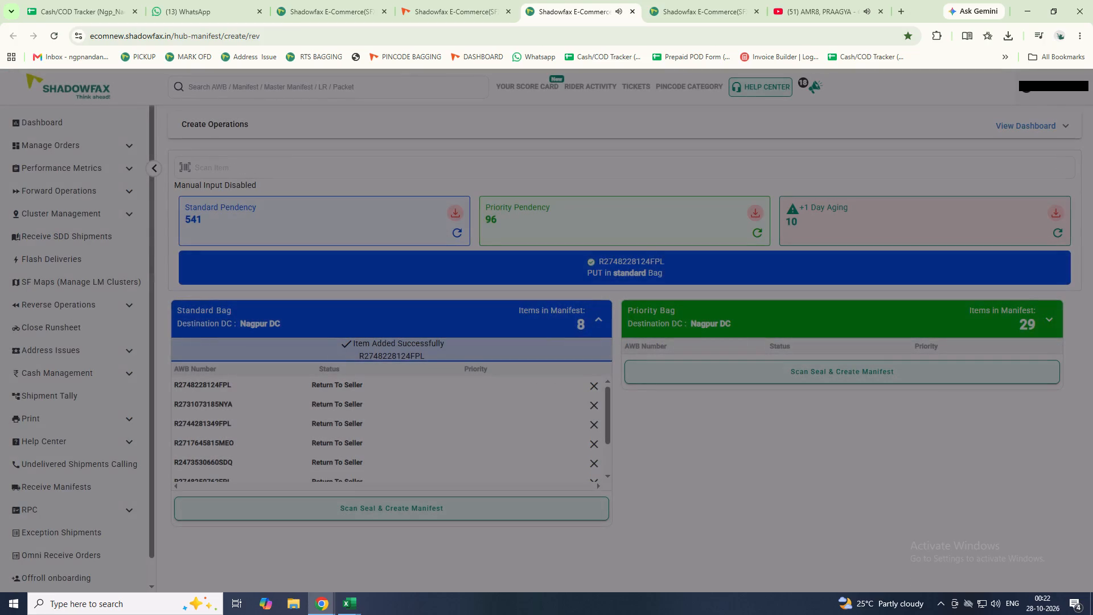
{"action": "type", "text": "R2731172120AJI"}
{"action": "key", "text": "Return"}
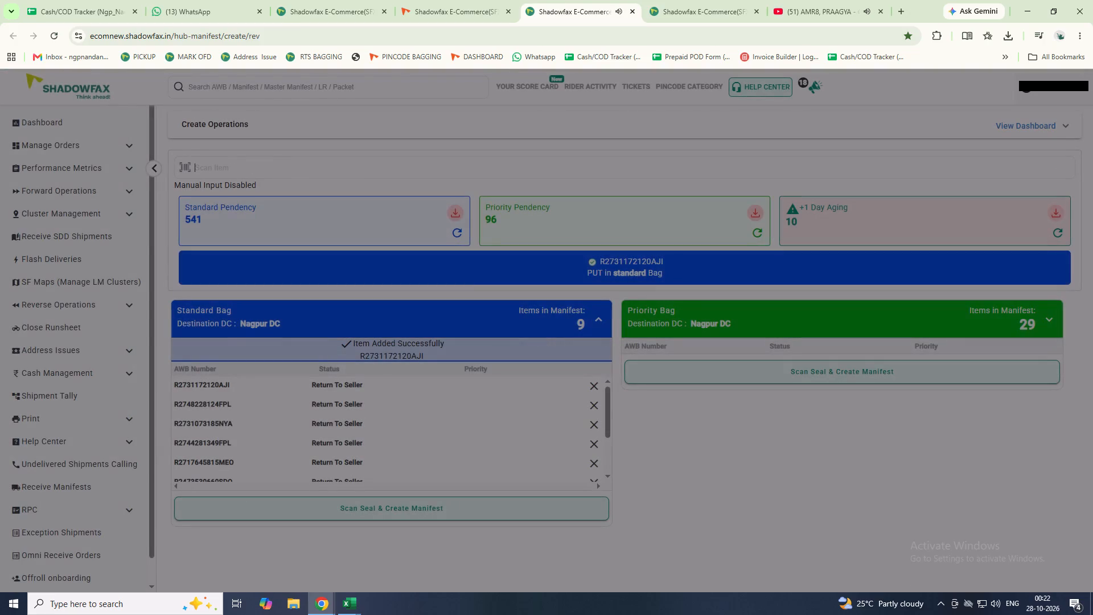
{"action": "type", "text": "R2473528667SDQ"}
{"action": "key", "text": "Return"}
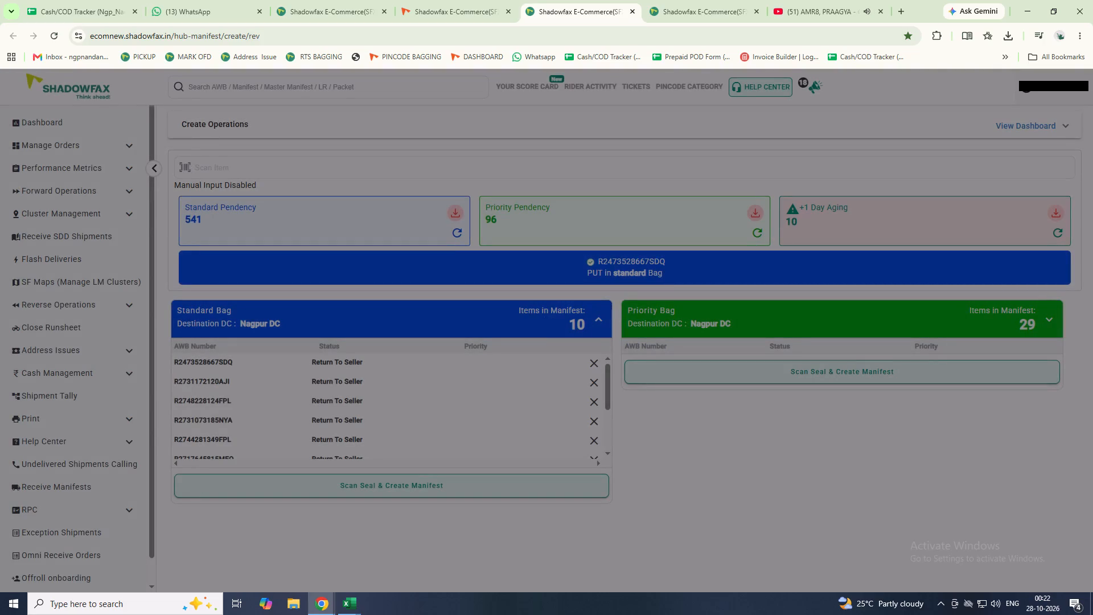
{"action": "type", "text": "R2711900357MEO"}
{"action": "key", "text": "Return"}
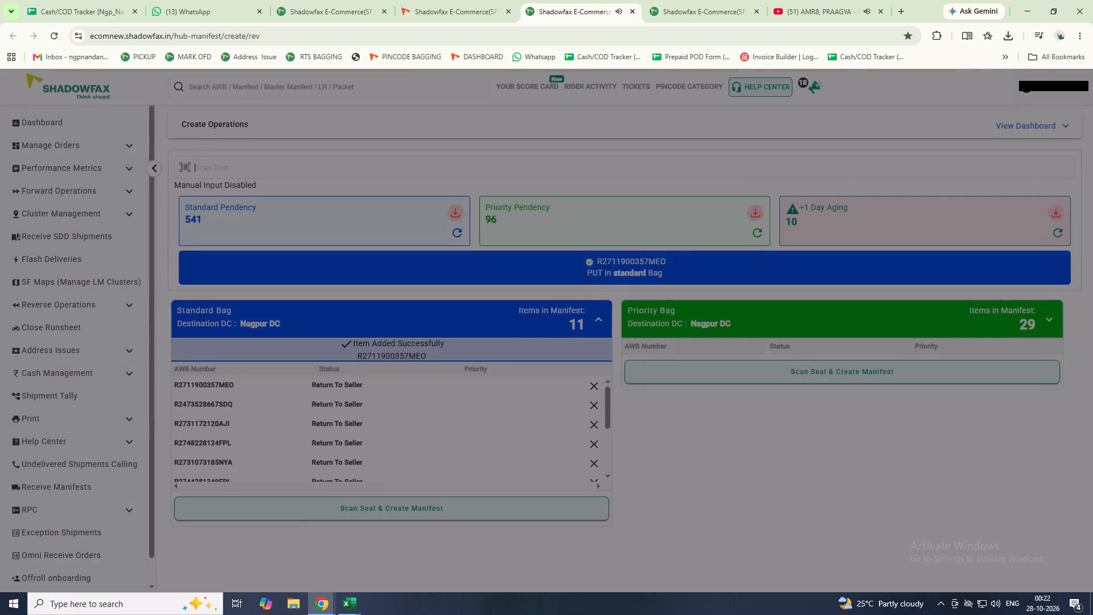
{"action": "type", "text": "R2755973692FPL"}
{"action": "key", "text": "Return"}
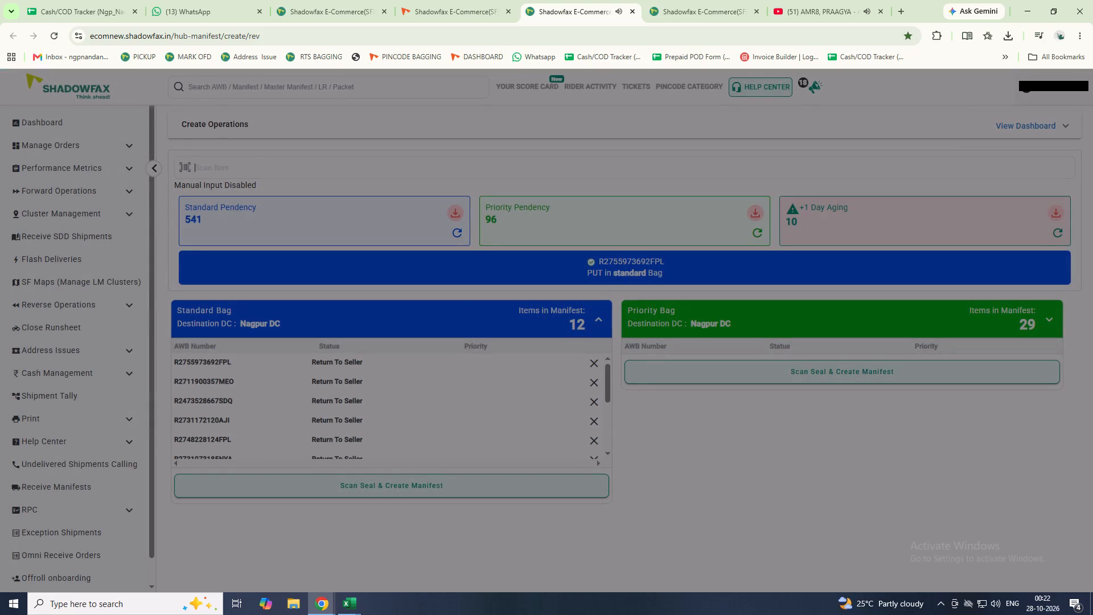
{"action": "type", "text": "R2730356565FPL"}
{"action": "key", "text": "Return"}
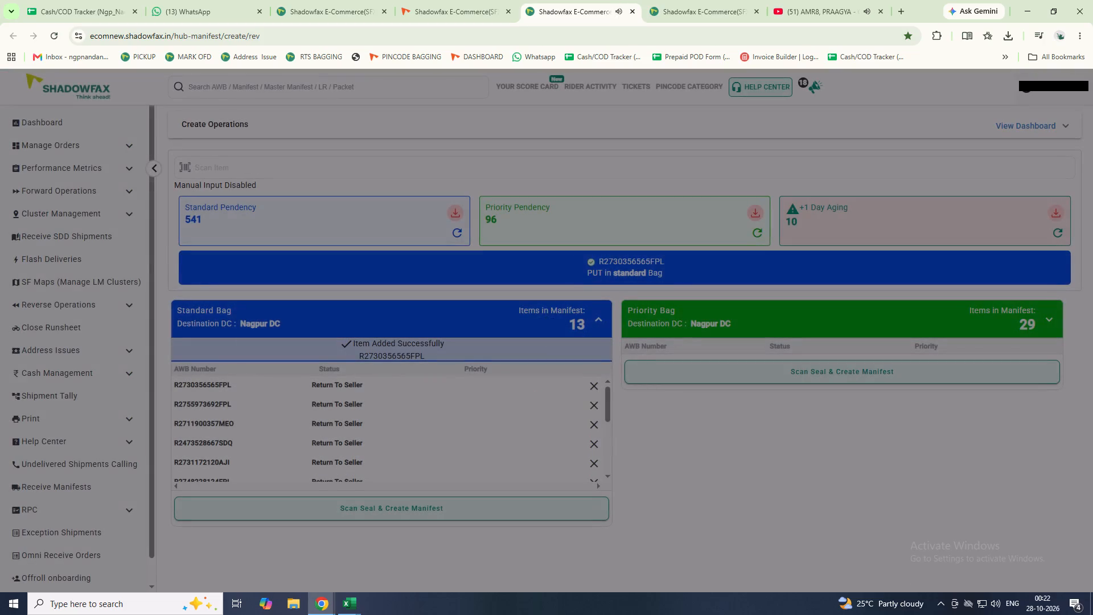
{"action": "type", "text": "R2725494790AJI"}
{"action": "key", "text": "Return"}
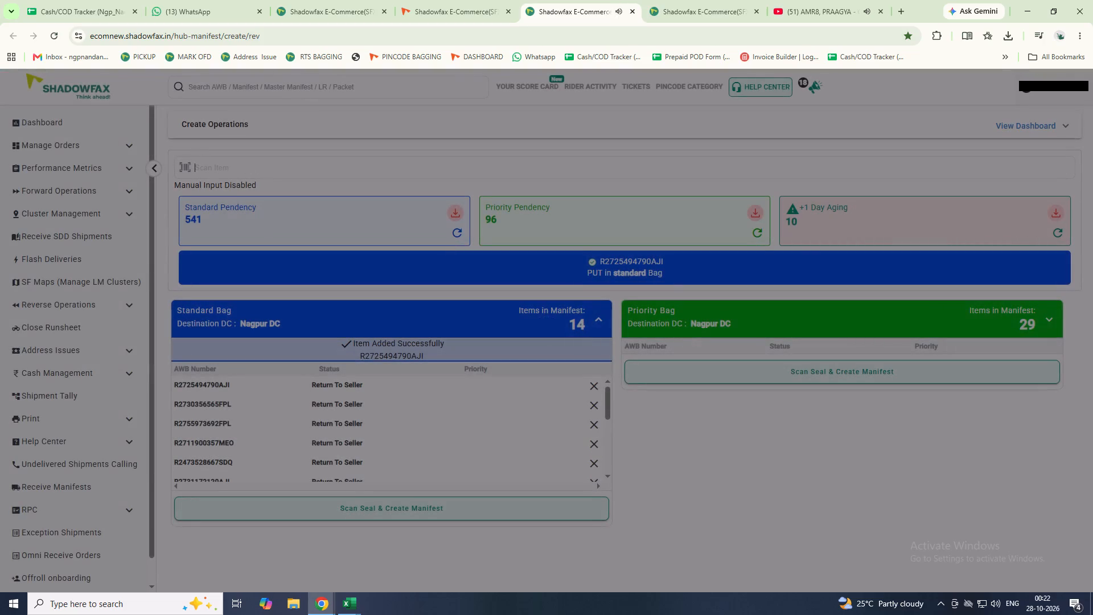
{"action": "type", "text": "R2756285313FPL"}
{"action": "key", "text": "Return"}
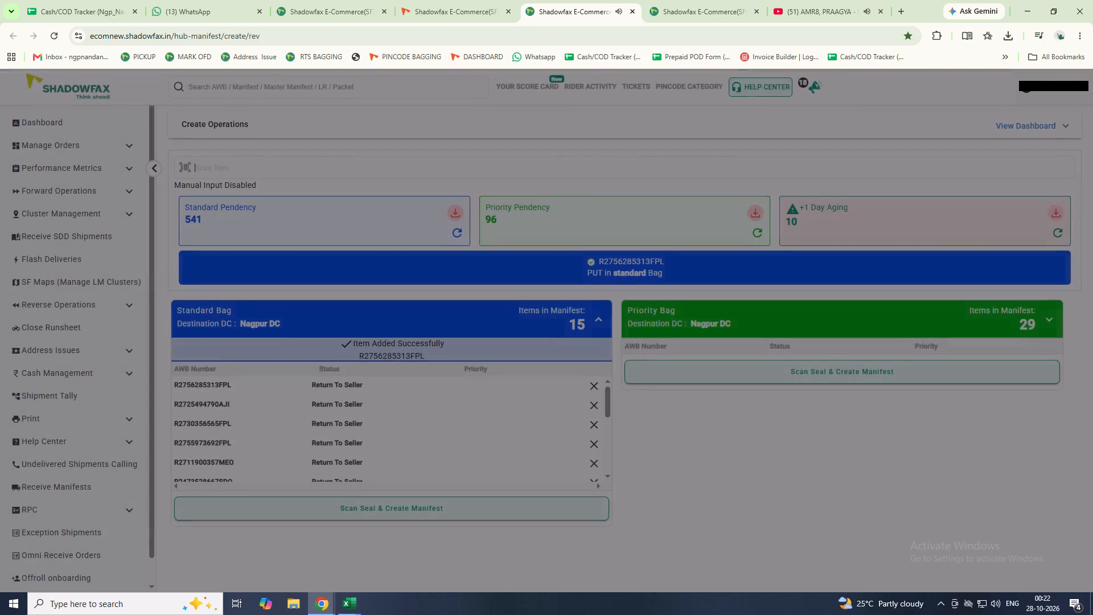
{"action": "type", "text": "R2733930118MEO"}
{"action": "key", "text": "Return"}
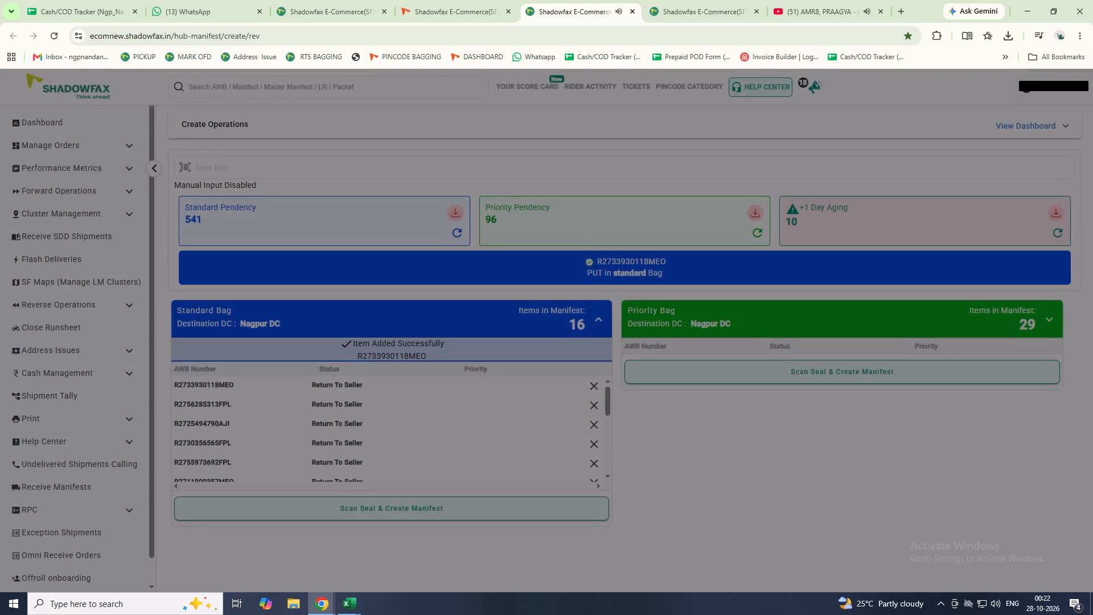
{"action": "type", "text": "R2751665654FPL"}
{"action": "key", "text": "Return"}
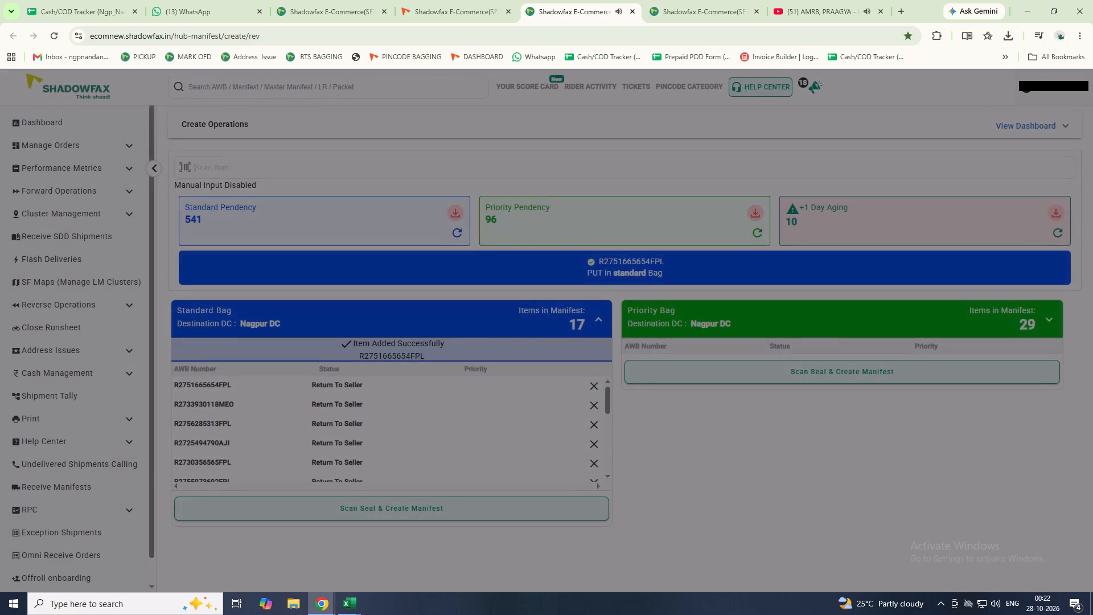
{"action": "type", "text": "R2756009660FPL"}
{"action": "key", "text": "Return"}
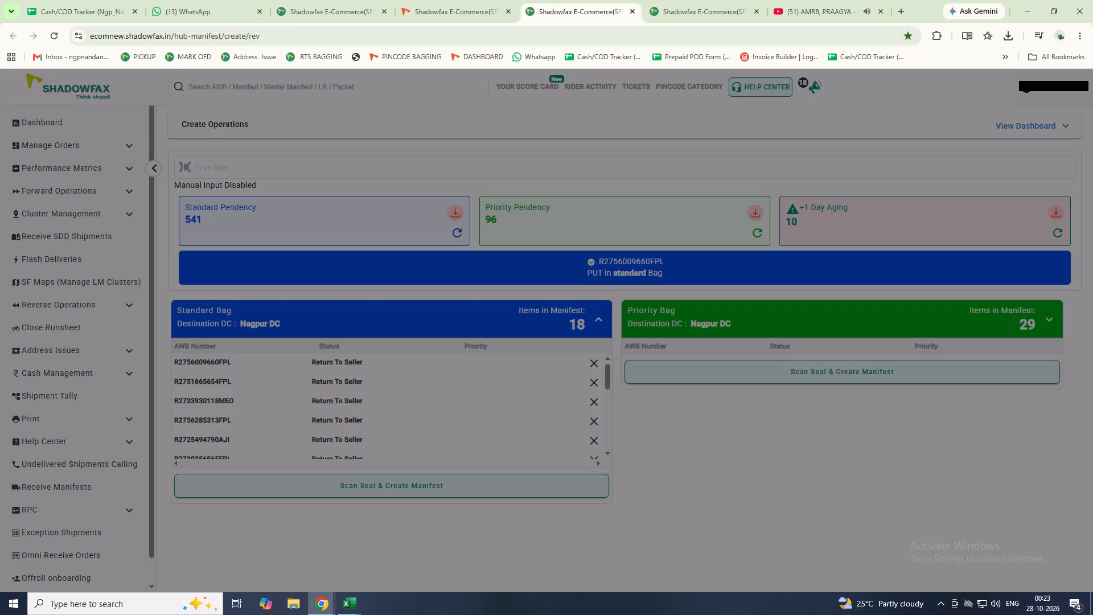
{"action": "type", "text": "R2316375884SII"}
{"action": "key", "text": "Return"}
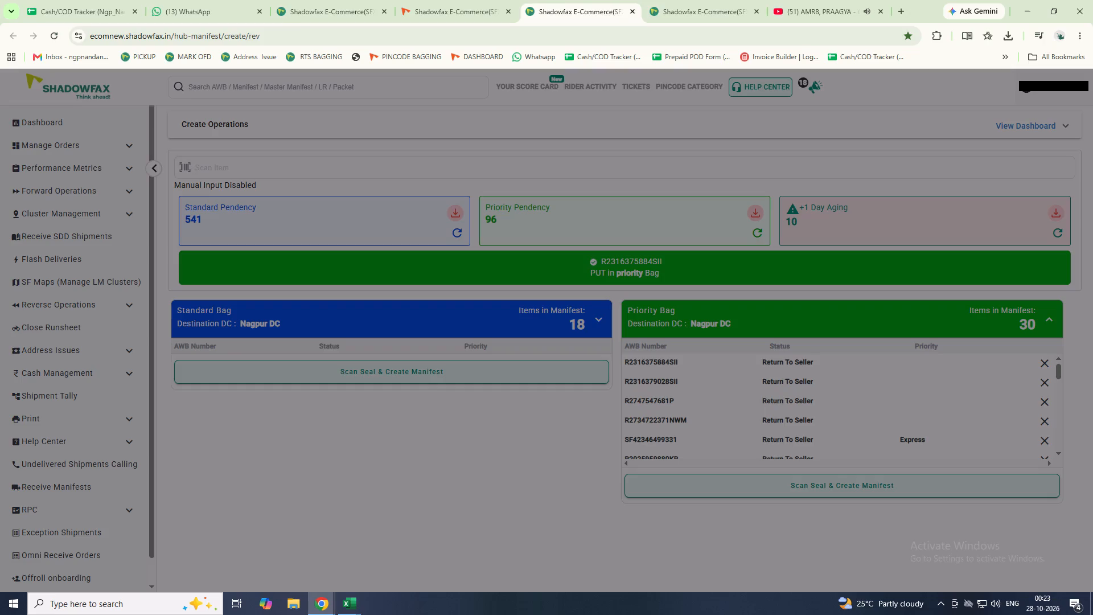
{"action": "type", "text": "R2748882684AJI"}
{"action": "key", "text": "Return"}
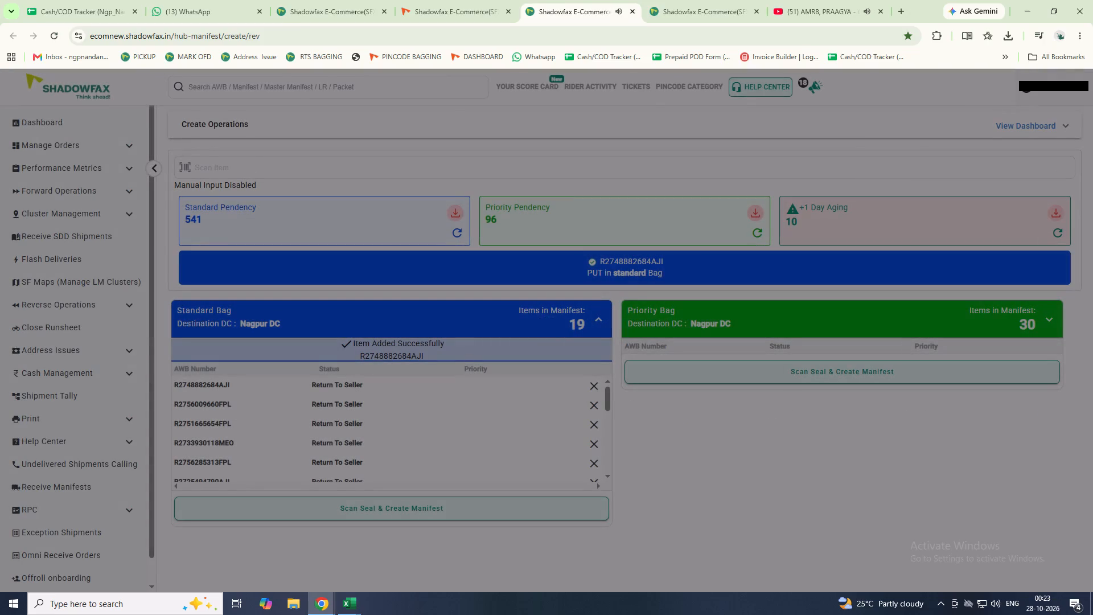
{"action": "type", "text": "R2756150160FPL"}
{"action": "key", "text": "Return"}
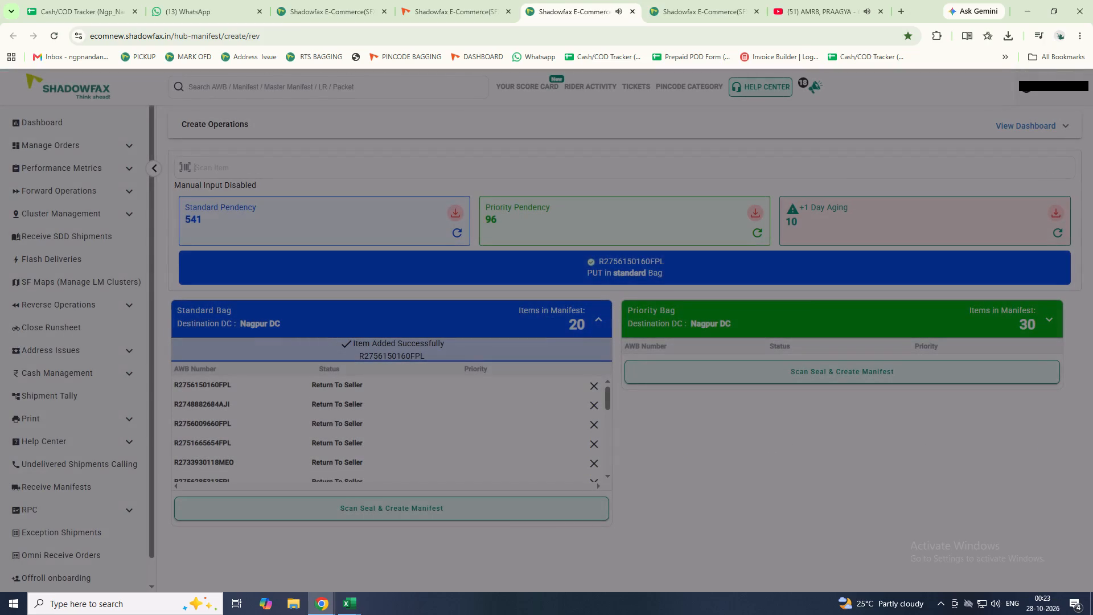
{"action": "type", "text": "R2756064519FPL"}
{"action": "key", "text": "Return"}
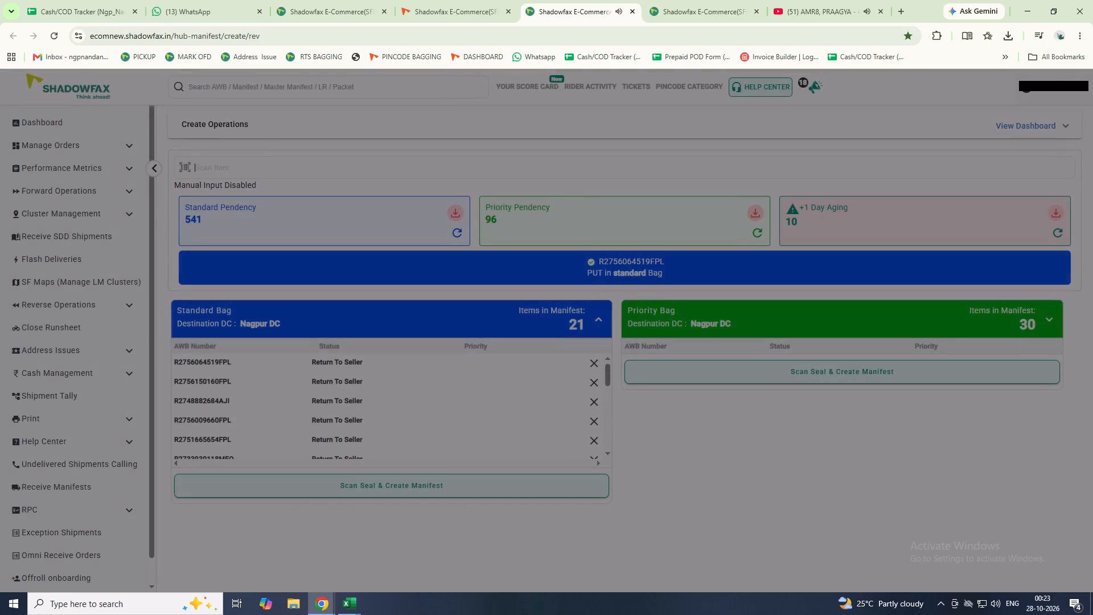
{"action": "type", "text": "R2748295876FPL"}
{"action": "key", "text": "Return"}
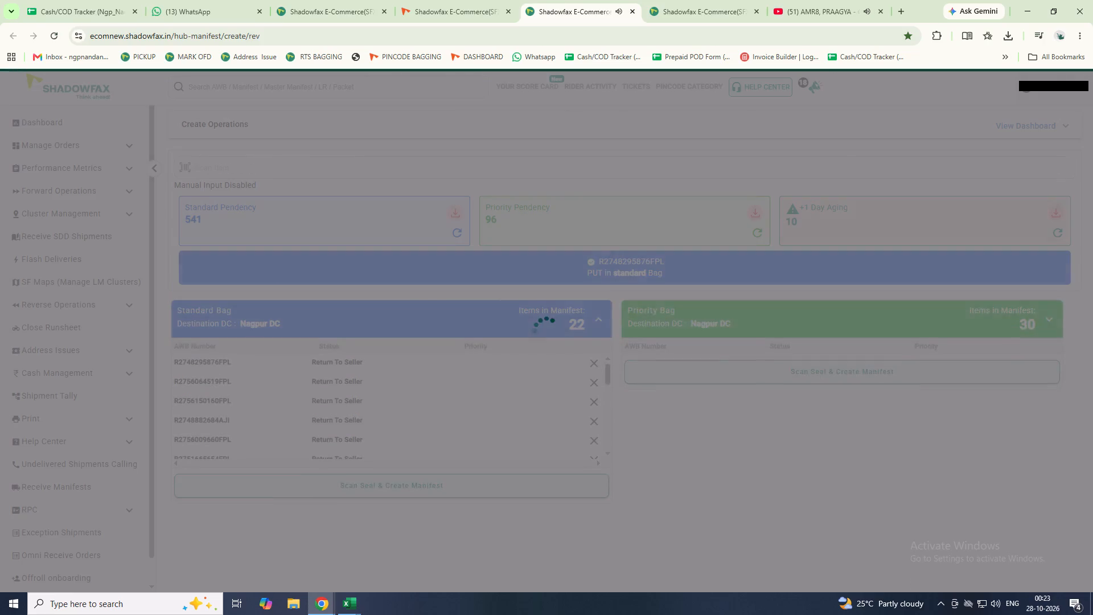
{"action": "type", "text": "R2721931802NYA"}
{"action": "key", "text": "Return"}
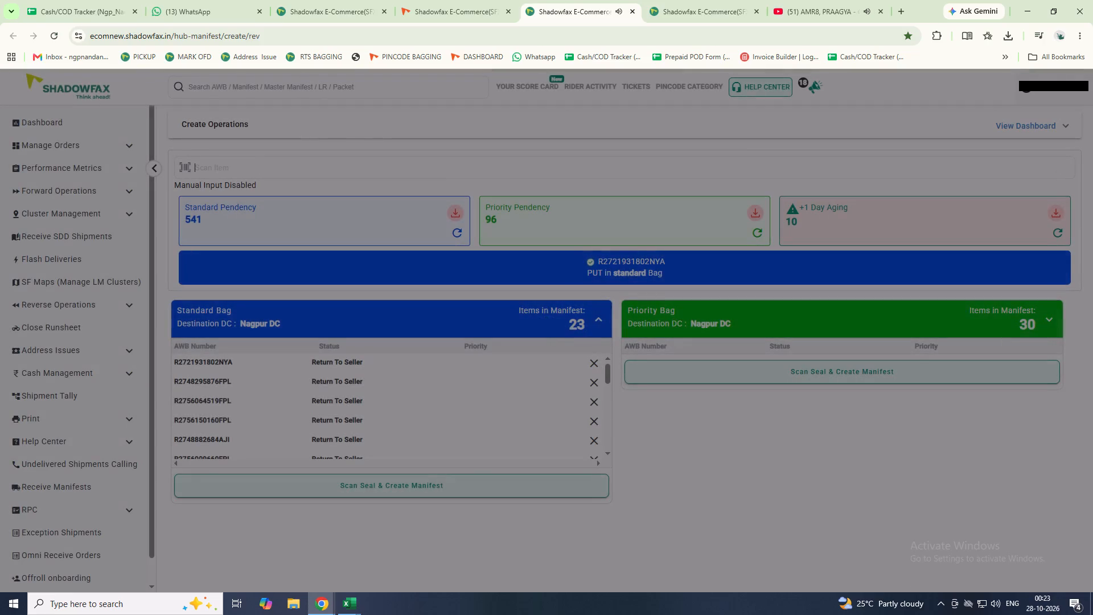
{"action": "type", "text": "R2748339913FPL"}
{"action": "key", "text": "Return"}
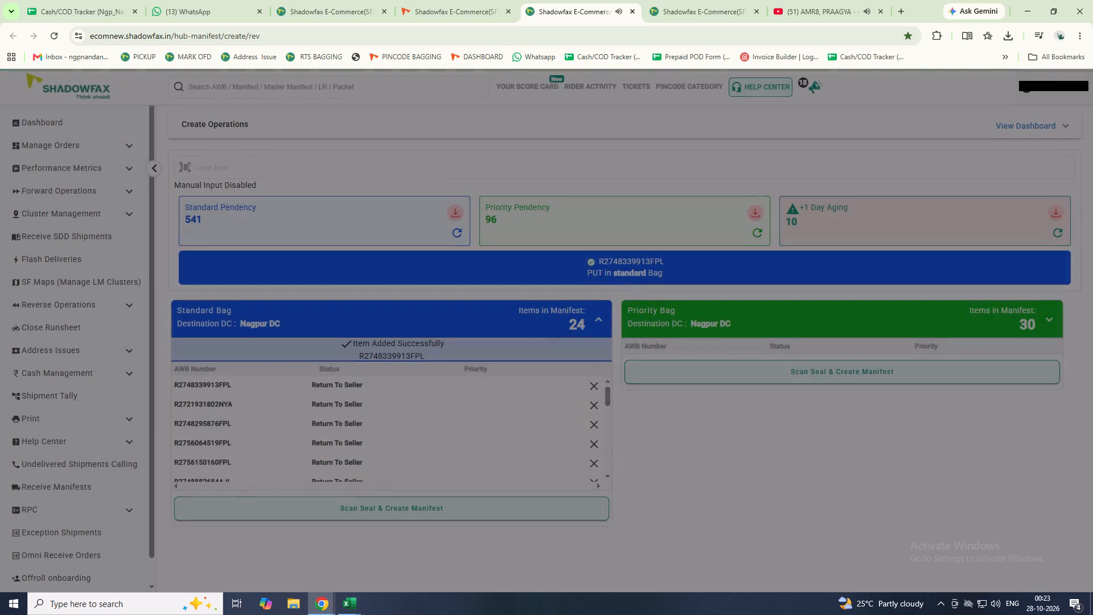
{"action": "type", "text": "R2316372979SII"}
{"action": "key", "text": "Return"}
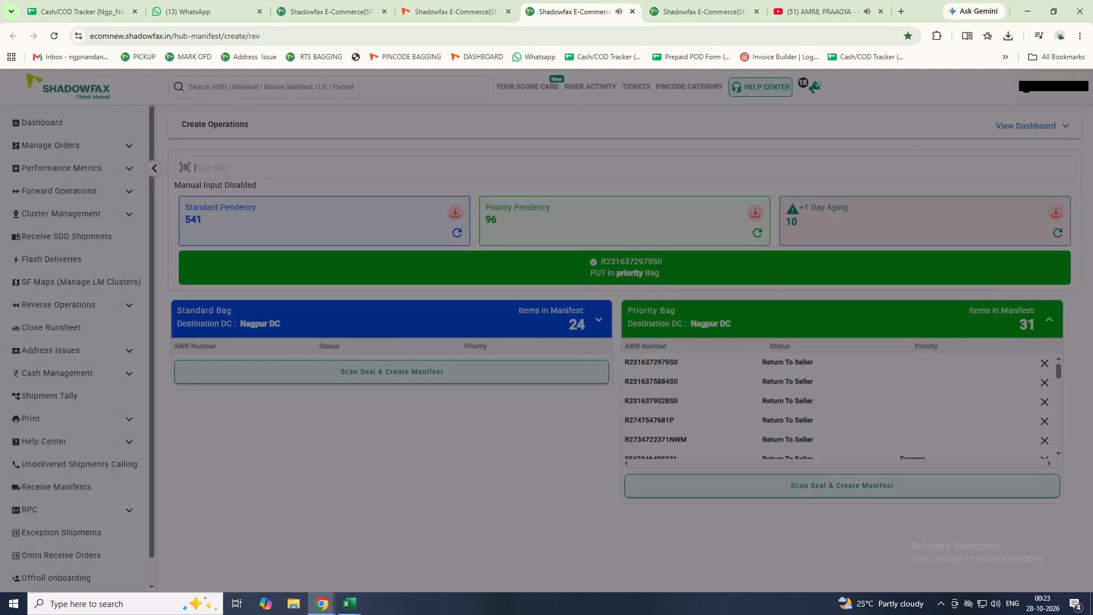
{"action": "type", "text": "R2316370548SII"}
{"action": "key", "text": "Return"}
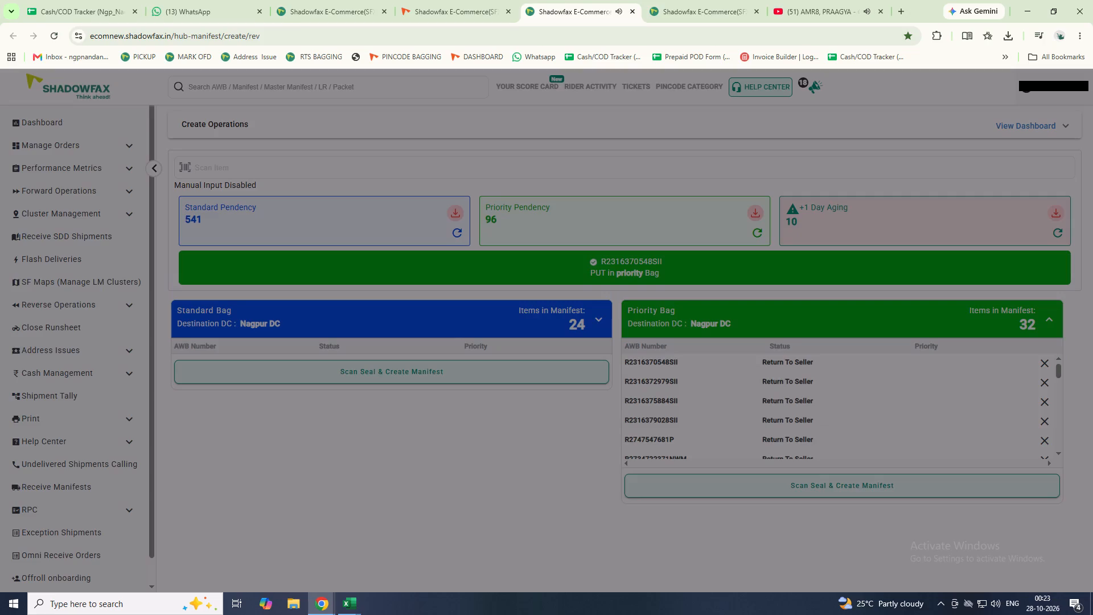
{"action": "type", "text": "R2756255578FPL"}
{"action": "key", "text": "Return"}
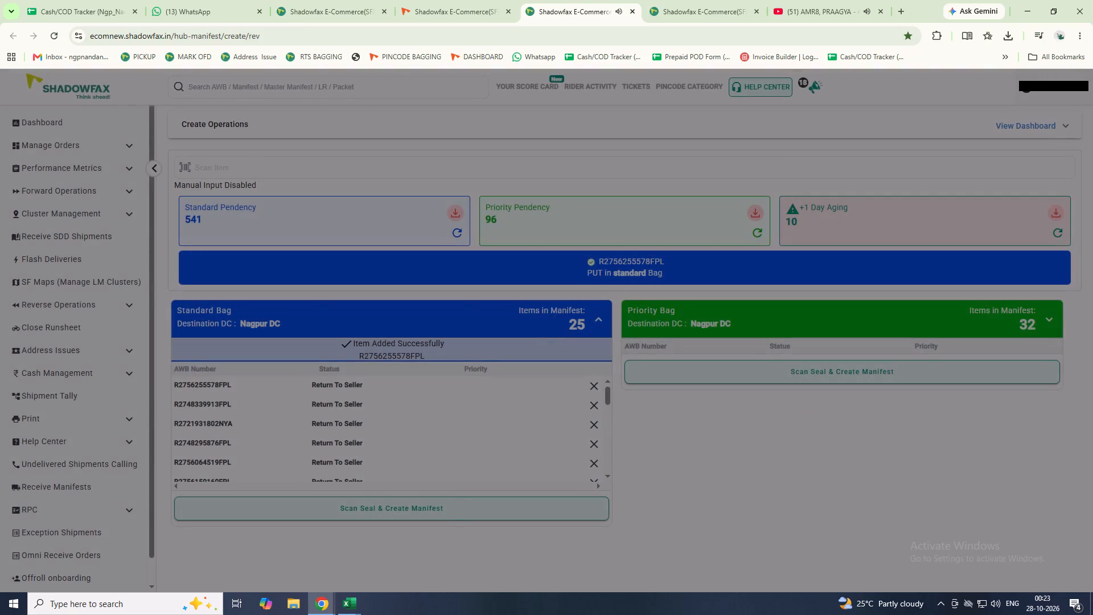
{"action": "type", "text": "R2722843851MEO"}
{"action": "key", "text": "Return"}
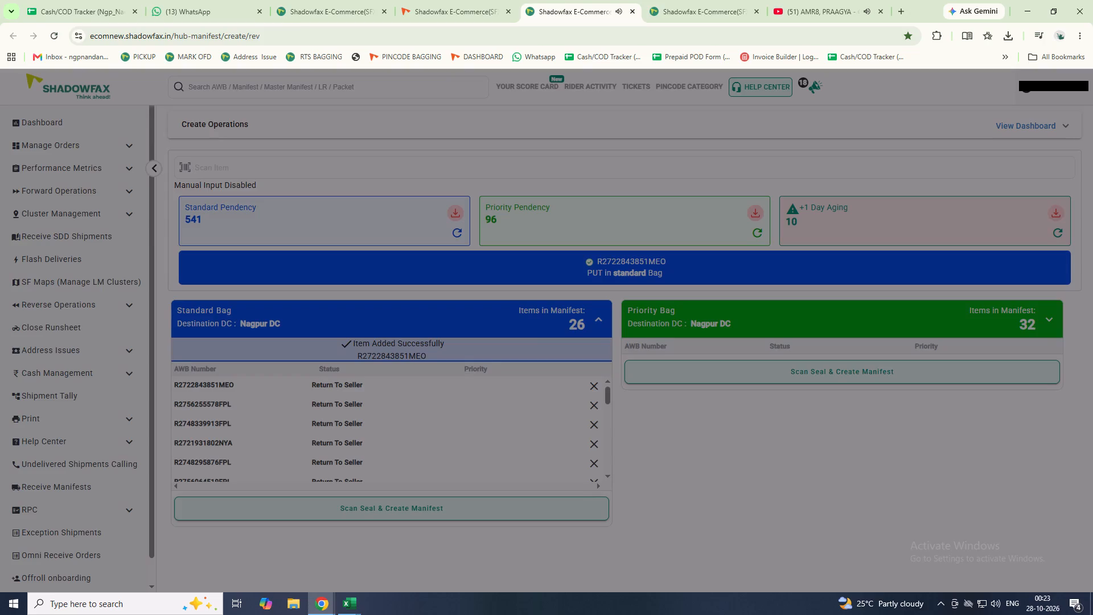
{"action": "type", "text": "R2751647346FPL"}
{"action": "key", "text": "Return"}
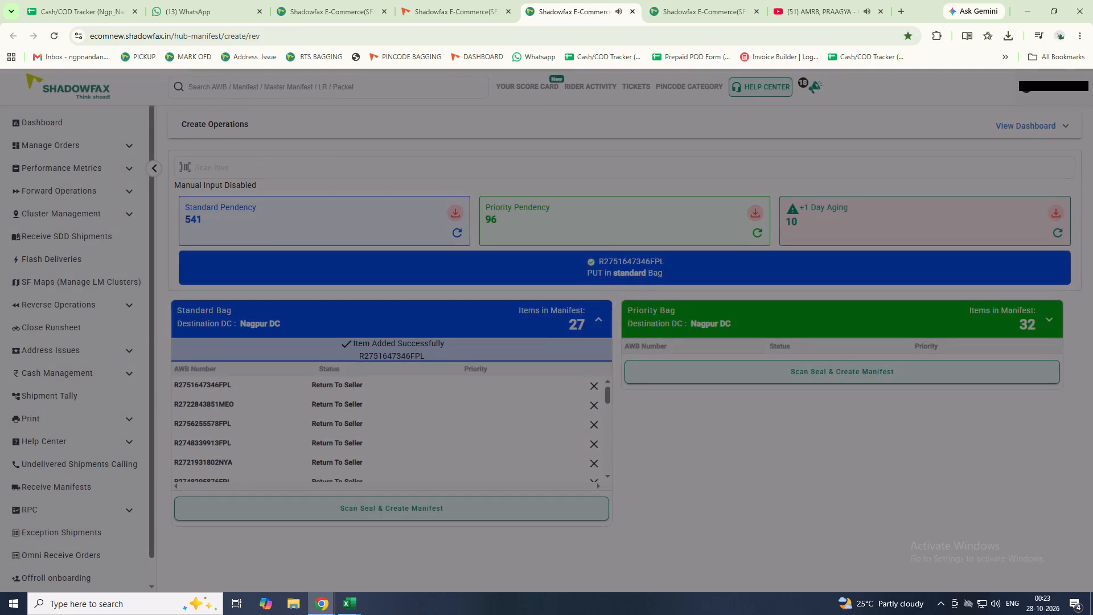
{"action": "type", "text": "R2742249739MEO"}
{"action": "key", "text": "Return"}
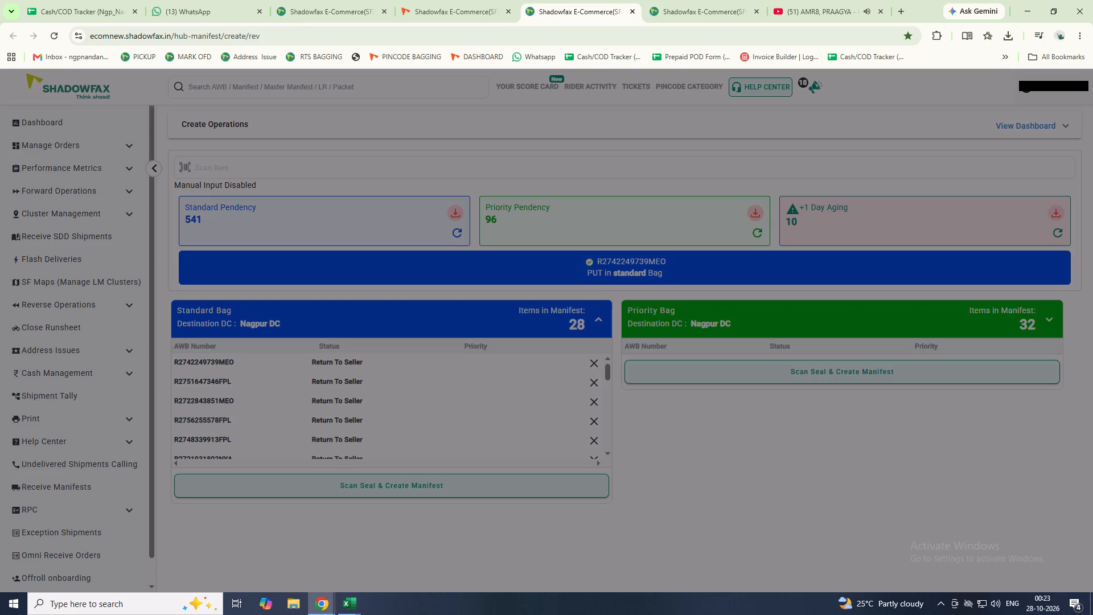
Create the manifest for the standard Nagpur DC bag with blue seal HDRY23569957.
{"action": "left_click", "coordinate": [422, 485]}
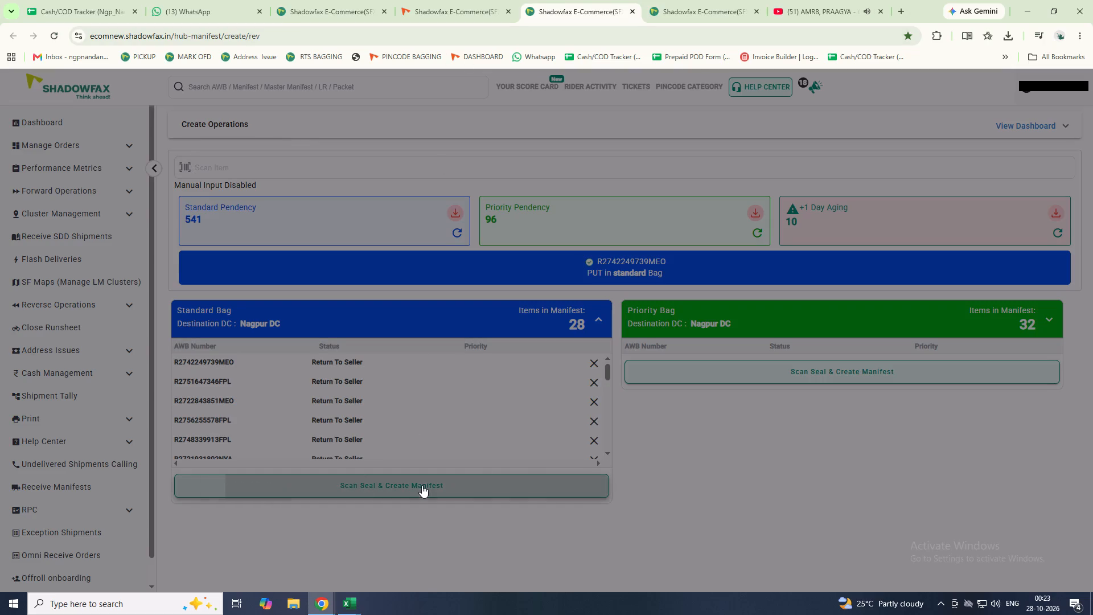
{"action": "left_click", "coordinate": [476, 359]}
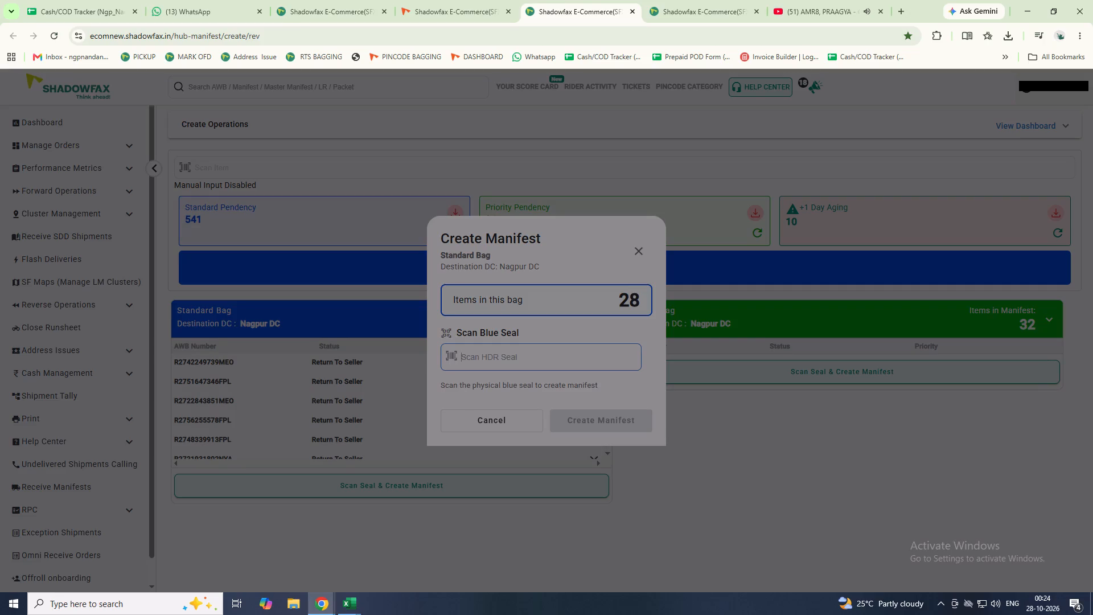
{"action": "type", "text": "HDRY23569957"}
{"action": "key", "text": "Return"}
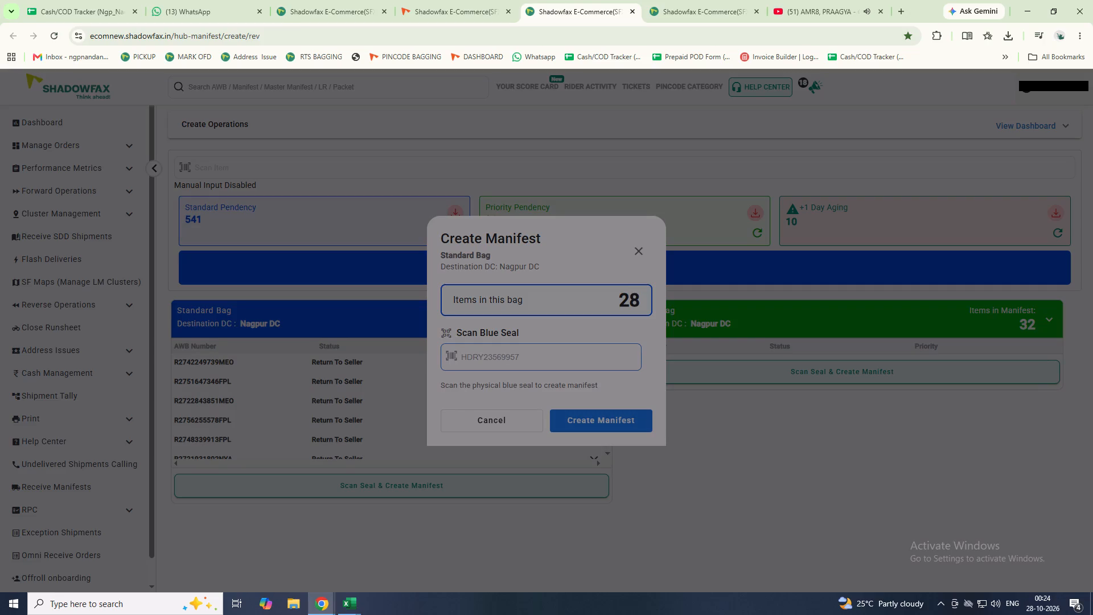
{"action": "left_click", "coordinate": [598, 427]}
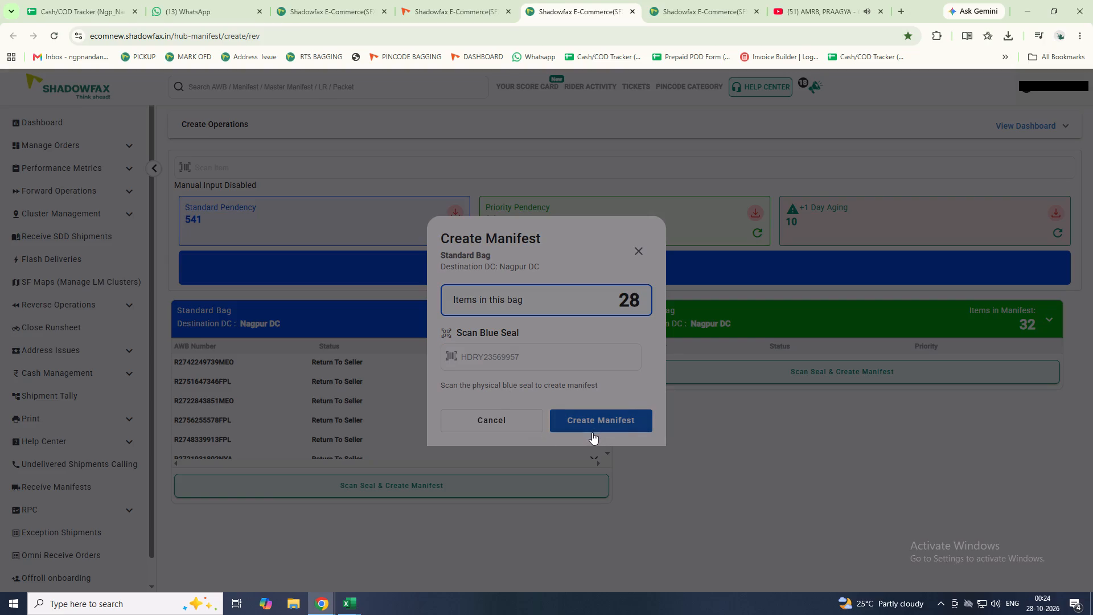
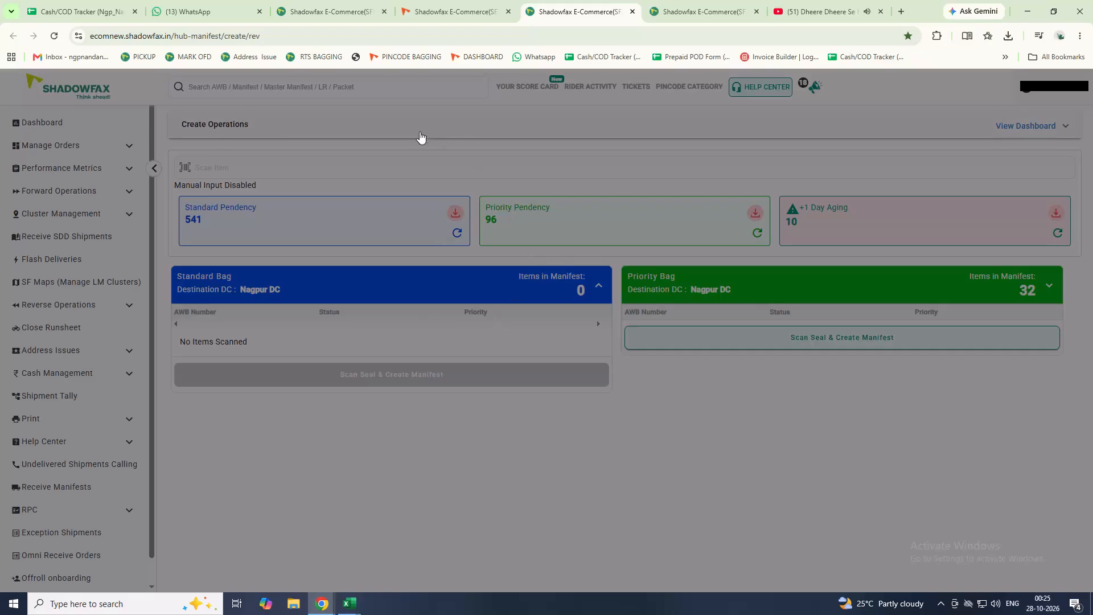
{"action": "left_click", "coordinate": [426, 183]}
{"action": "left_click_drag", "start_coordinate": [444, 171], "coordinate": [449, 156]}
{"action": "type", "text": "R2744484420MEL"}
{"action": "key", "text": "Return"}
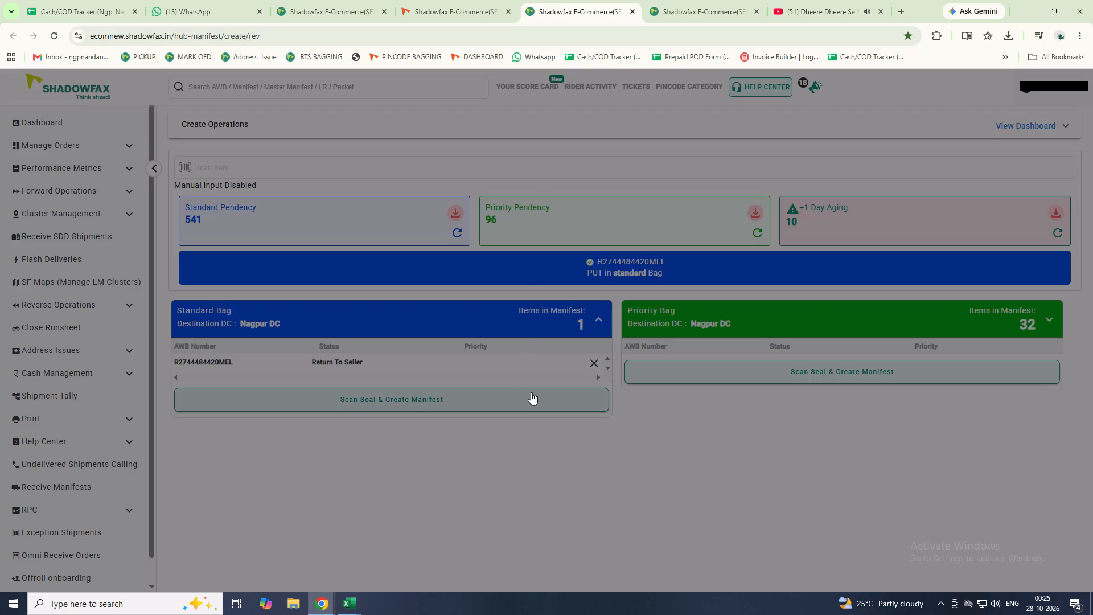
Create the manifest for the standard Nagpur DC bag with blue seal HDRY23569958.
{"action": "left_click", "coordinate": [524, 409]}
{"action": "left_click_drag", "start_coordinate": [508, 352], "coordinate": [507, 345]}
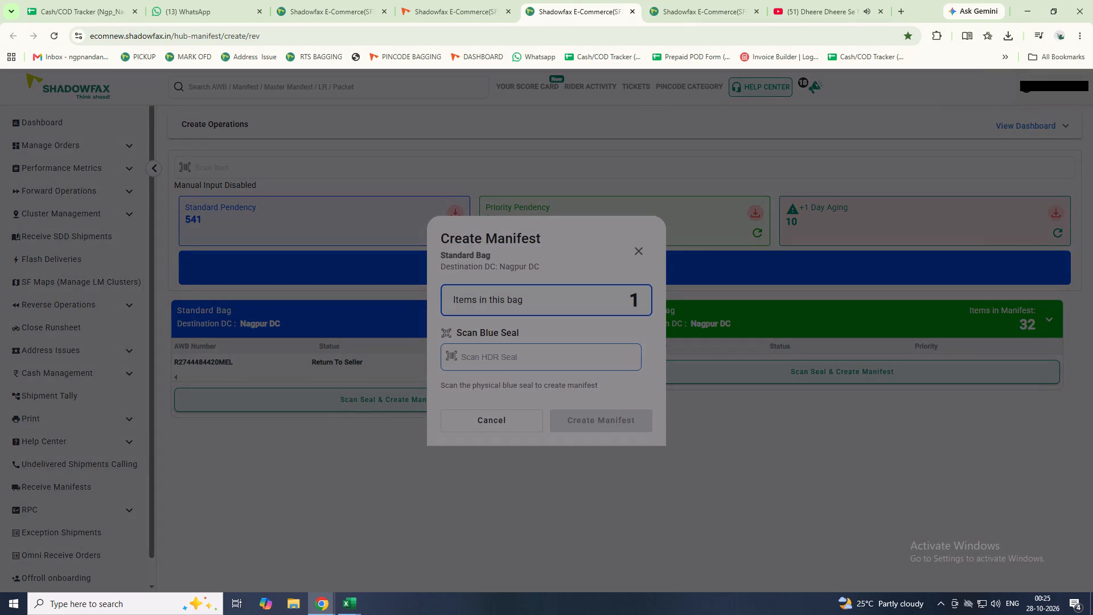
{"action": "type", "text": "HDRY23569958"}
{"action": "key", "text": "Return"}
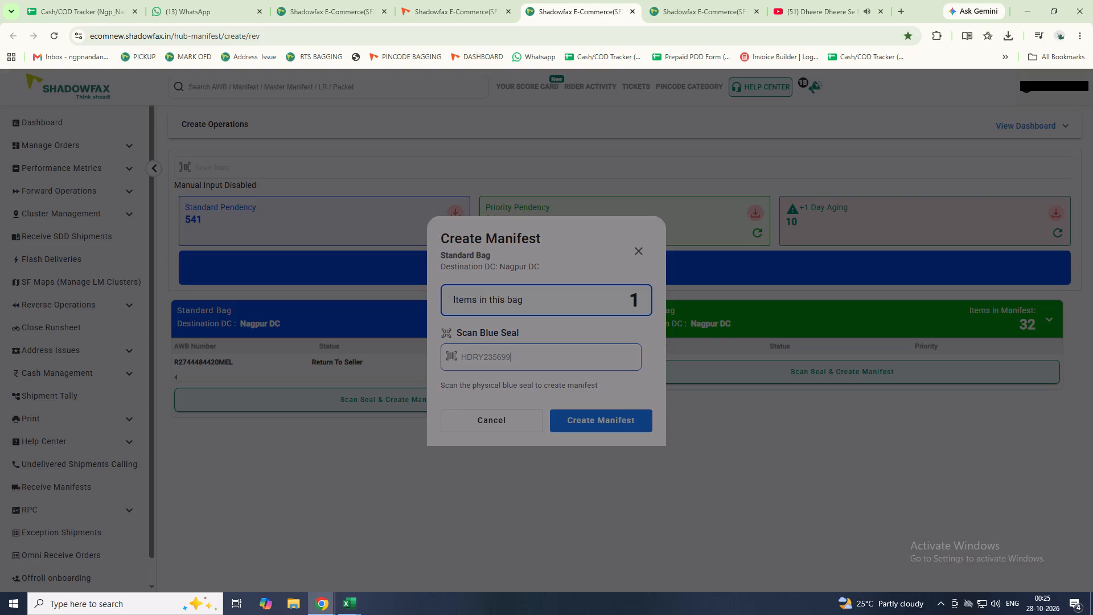
{"action": "left_click", "coordinate": [557, 420]}
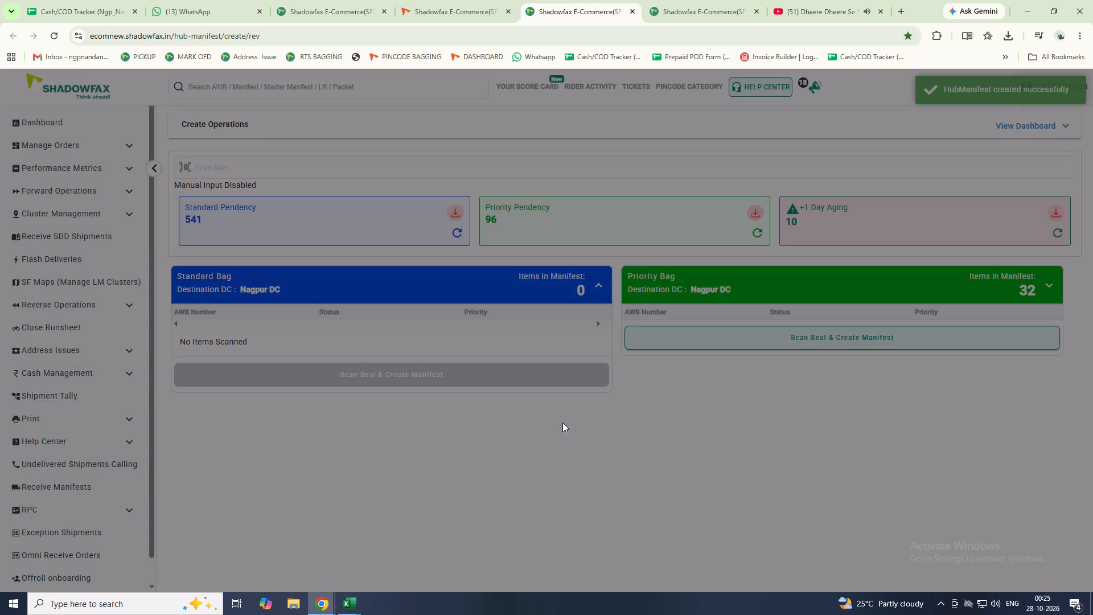
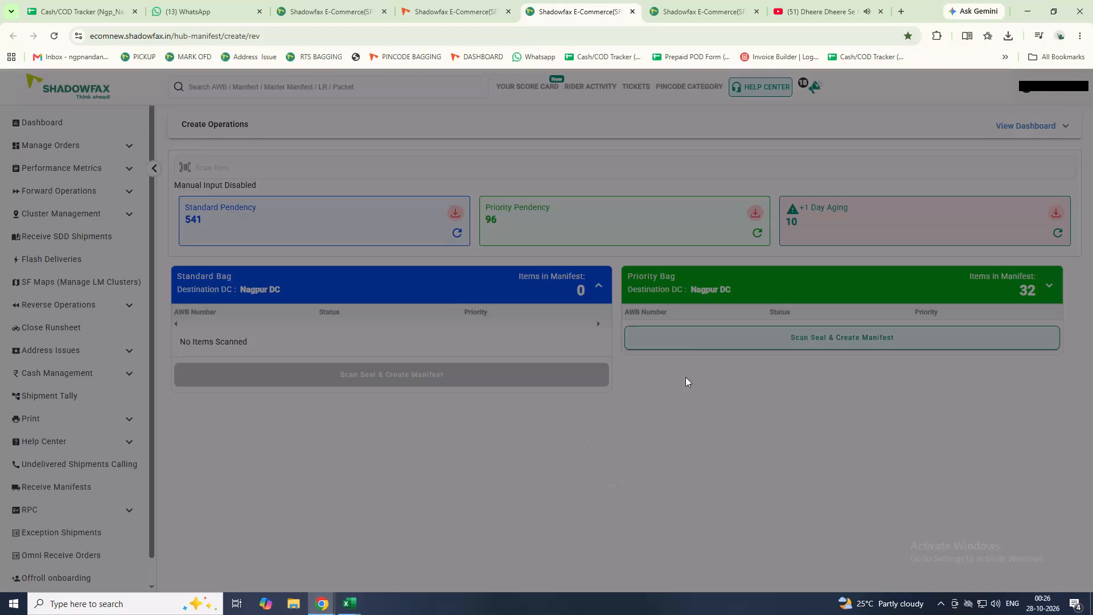
Create the manifest for the priority Nagpur DC bag with green seal HDCI100194929.
{"action": "left_click", "coordinate": [695, 333]}
{"action": "left_click", "coordinate": [527, 353]}
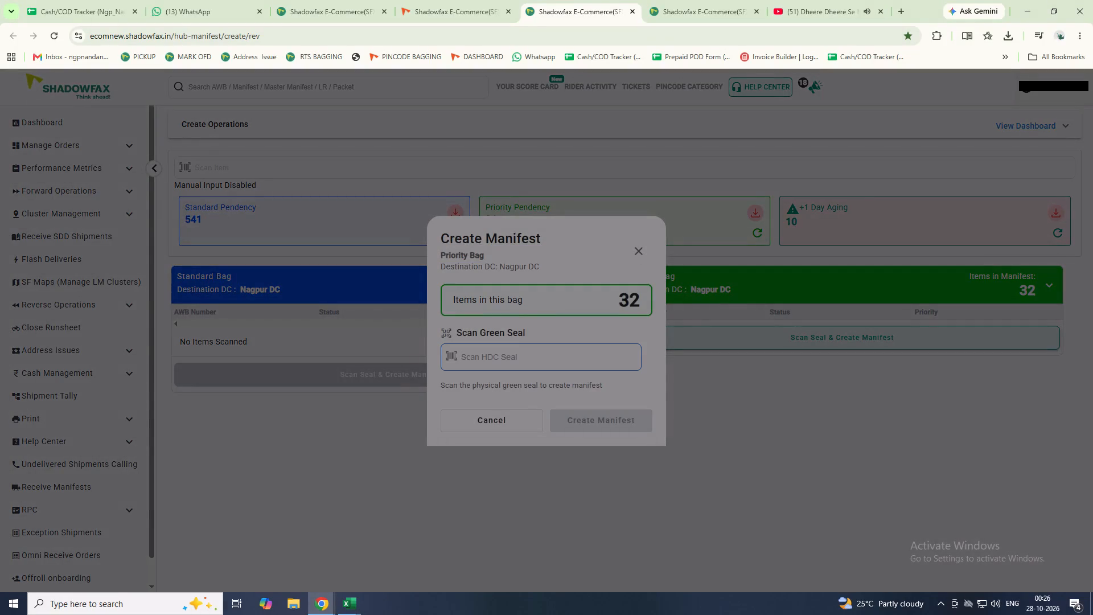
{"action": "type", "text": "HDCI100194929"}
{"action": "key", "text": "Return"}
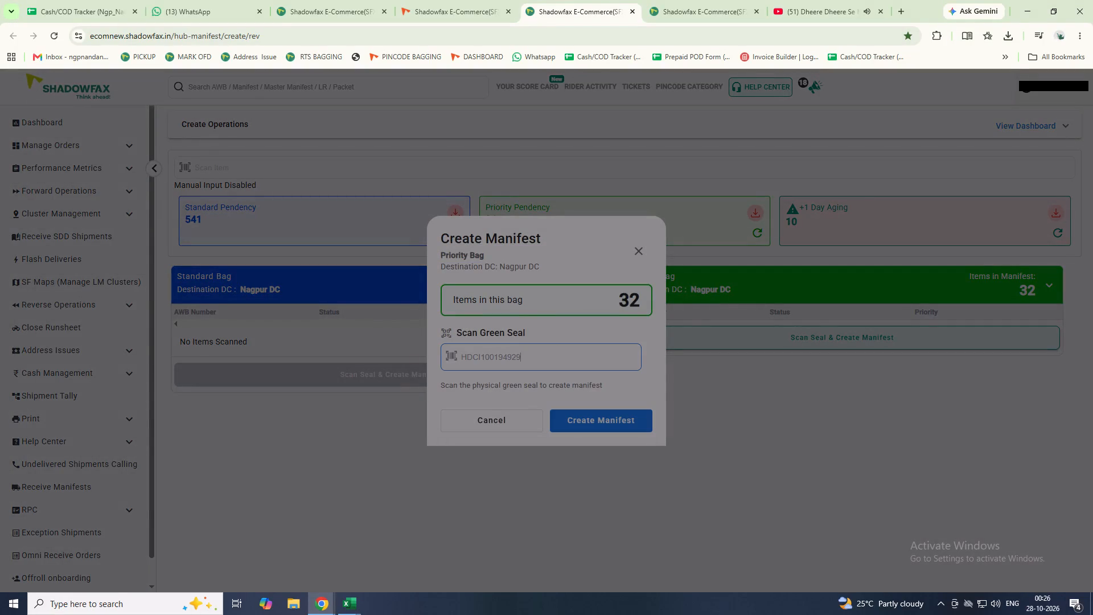
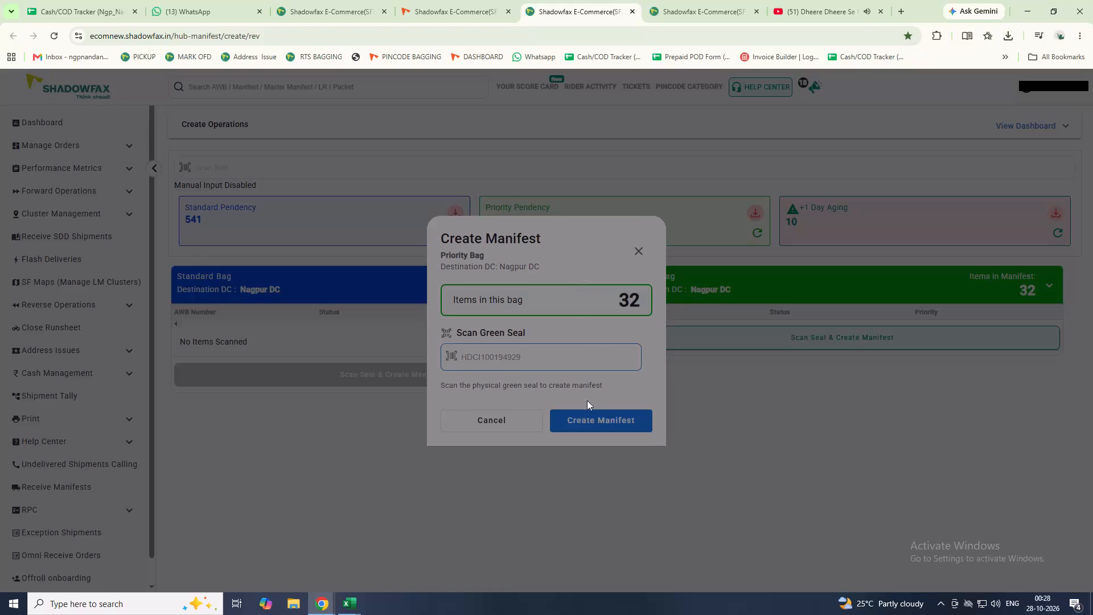
Submit the priority bag manifest for Nagpur DC with green seal HDCI100194929.
{"action": "left_click", "coordinate": [587, 423]}
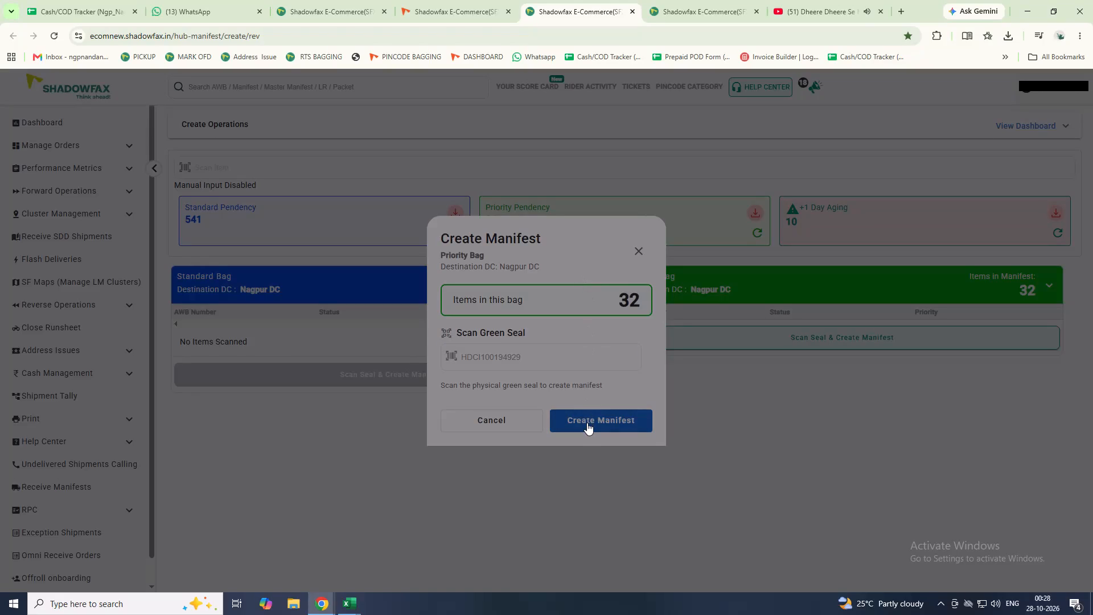
{"action": "left_click", "coordinate": [586, 422]}
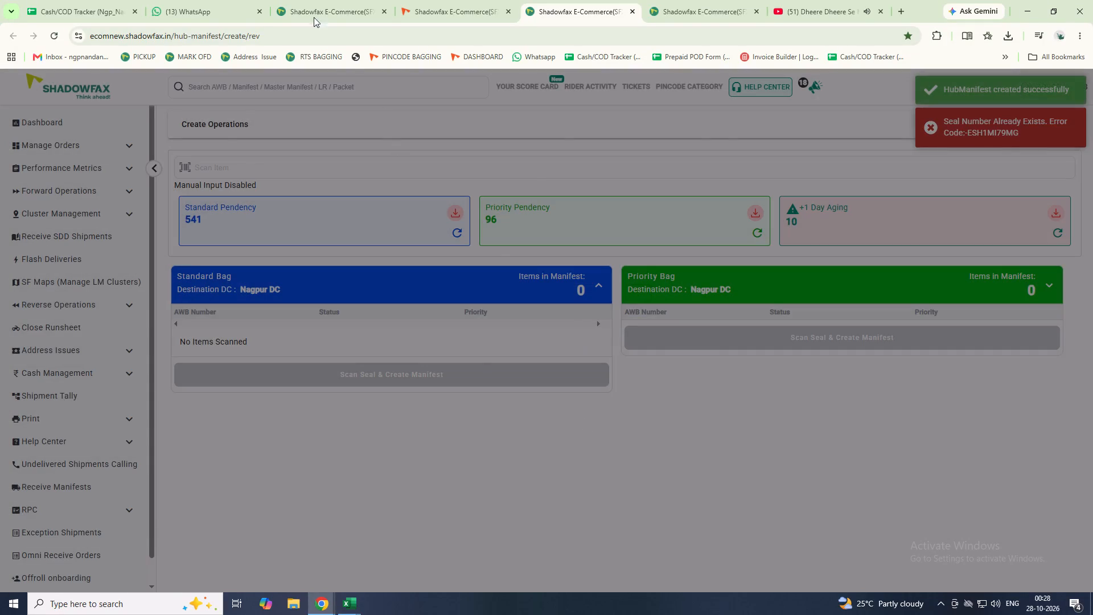
{"action": "left_click", "coordinate": [306, 0]}
{"action": "left_click", "coordinate": [258, 290]}
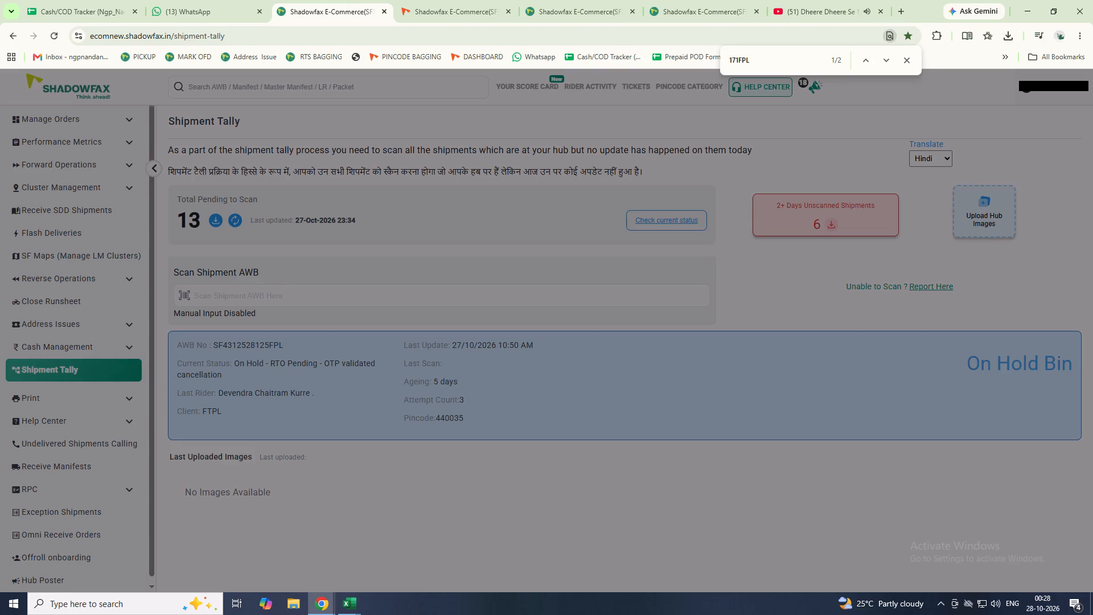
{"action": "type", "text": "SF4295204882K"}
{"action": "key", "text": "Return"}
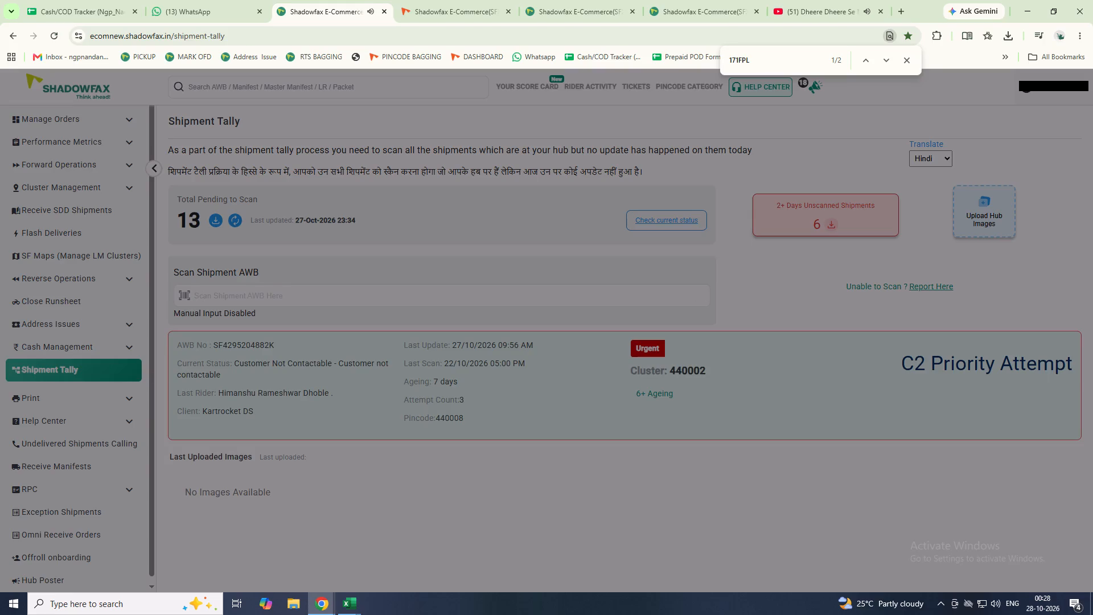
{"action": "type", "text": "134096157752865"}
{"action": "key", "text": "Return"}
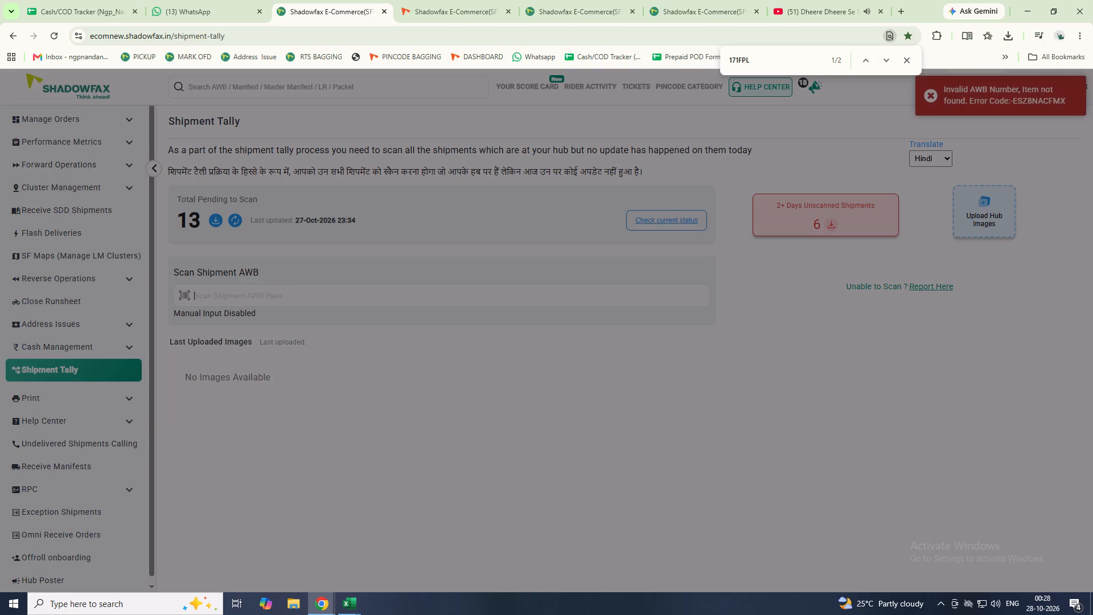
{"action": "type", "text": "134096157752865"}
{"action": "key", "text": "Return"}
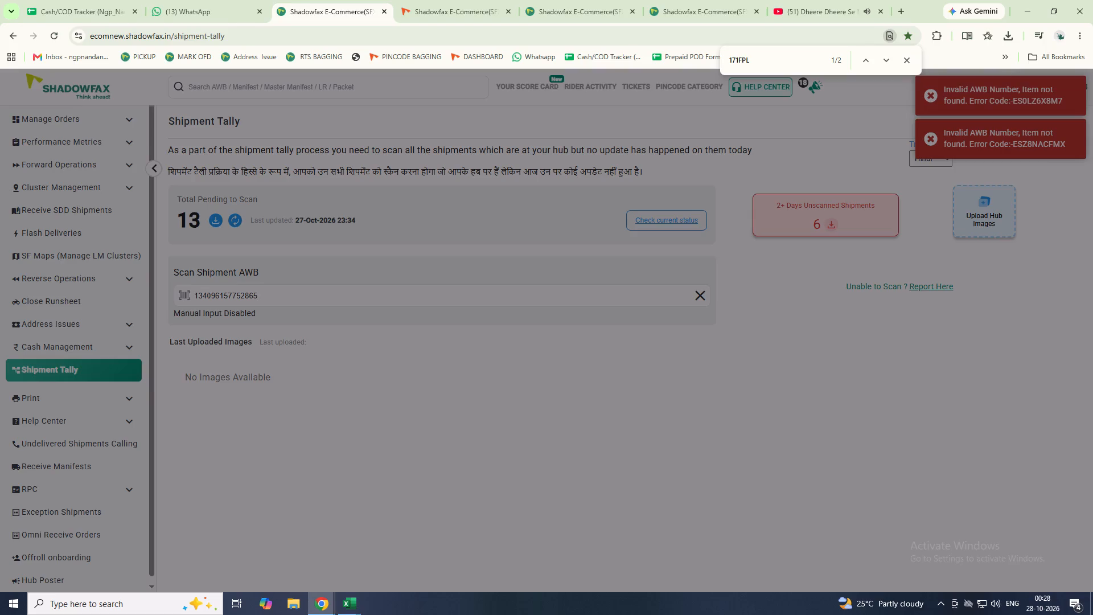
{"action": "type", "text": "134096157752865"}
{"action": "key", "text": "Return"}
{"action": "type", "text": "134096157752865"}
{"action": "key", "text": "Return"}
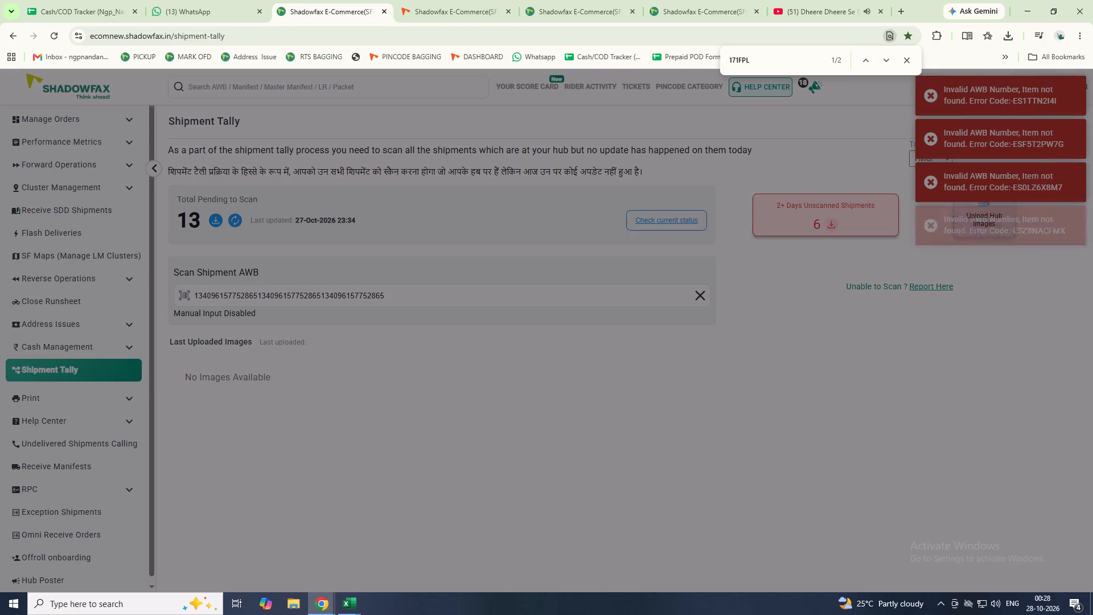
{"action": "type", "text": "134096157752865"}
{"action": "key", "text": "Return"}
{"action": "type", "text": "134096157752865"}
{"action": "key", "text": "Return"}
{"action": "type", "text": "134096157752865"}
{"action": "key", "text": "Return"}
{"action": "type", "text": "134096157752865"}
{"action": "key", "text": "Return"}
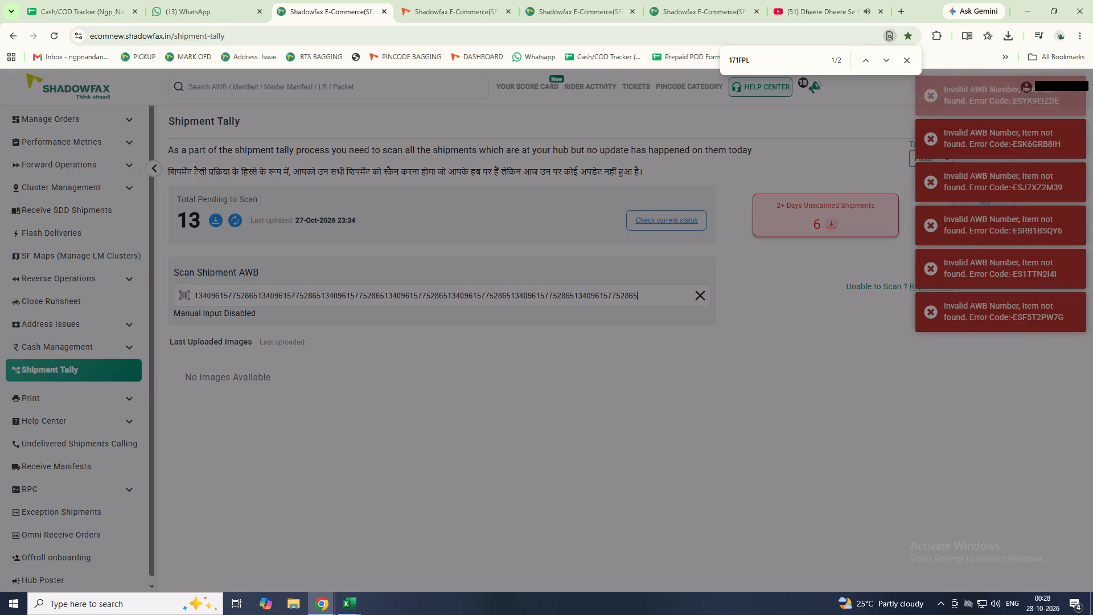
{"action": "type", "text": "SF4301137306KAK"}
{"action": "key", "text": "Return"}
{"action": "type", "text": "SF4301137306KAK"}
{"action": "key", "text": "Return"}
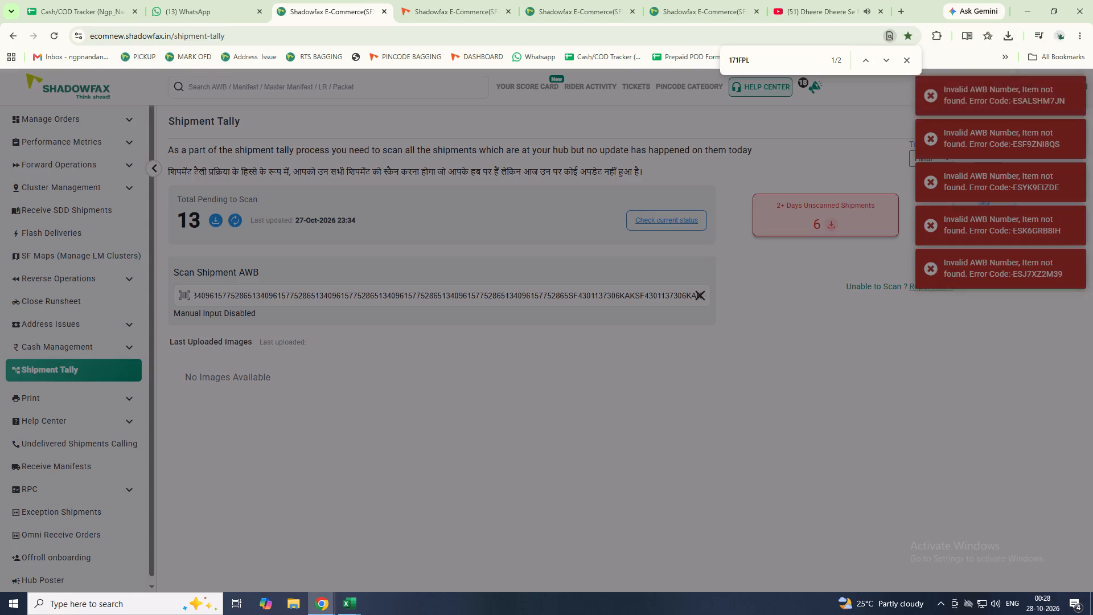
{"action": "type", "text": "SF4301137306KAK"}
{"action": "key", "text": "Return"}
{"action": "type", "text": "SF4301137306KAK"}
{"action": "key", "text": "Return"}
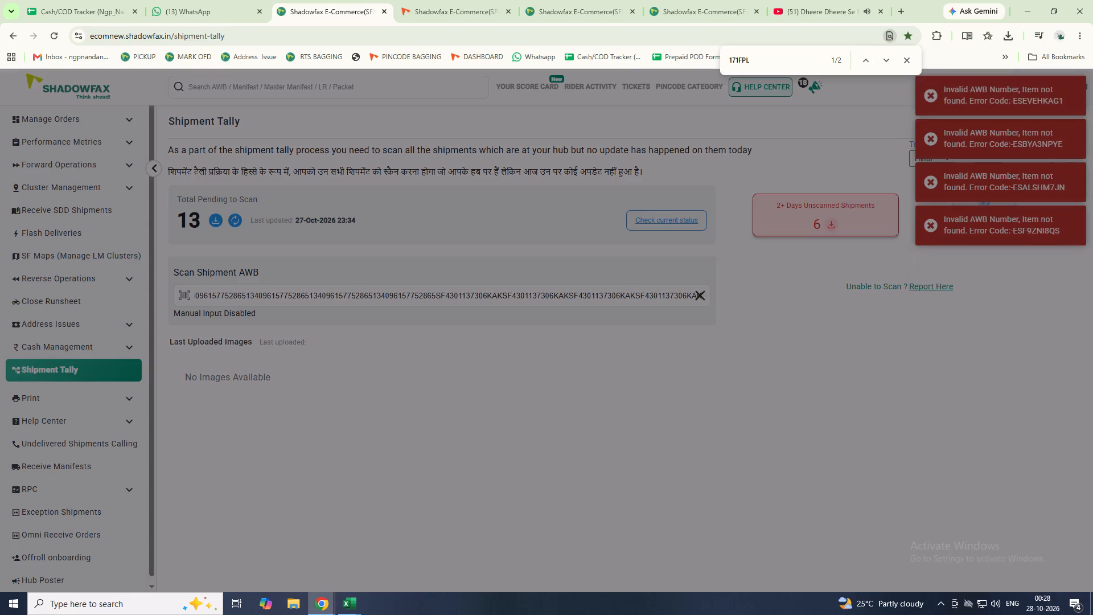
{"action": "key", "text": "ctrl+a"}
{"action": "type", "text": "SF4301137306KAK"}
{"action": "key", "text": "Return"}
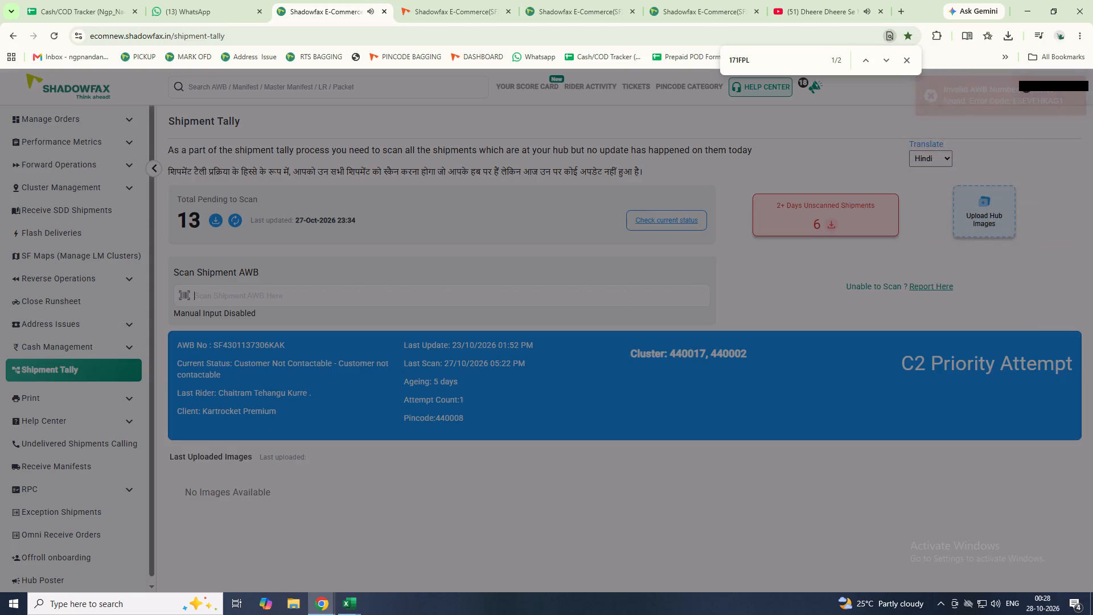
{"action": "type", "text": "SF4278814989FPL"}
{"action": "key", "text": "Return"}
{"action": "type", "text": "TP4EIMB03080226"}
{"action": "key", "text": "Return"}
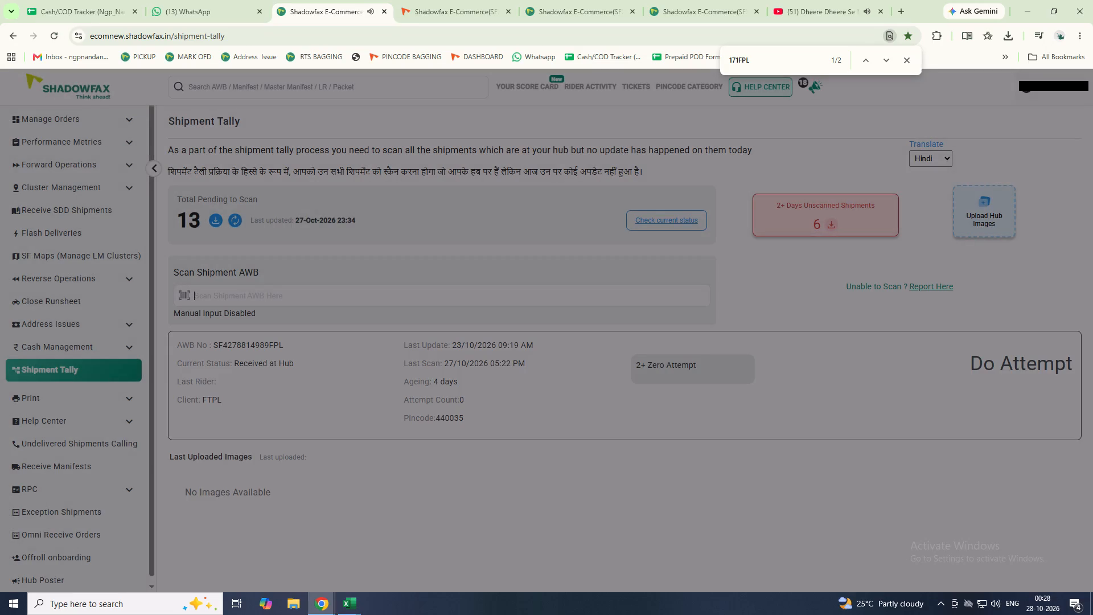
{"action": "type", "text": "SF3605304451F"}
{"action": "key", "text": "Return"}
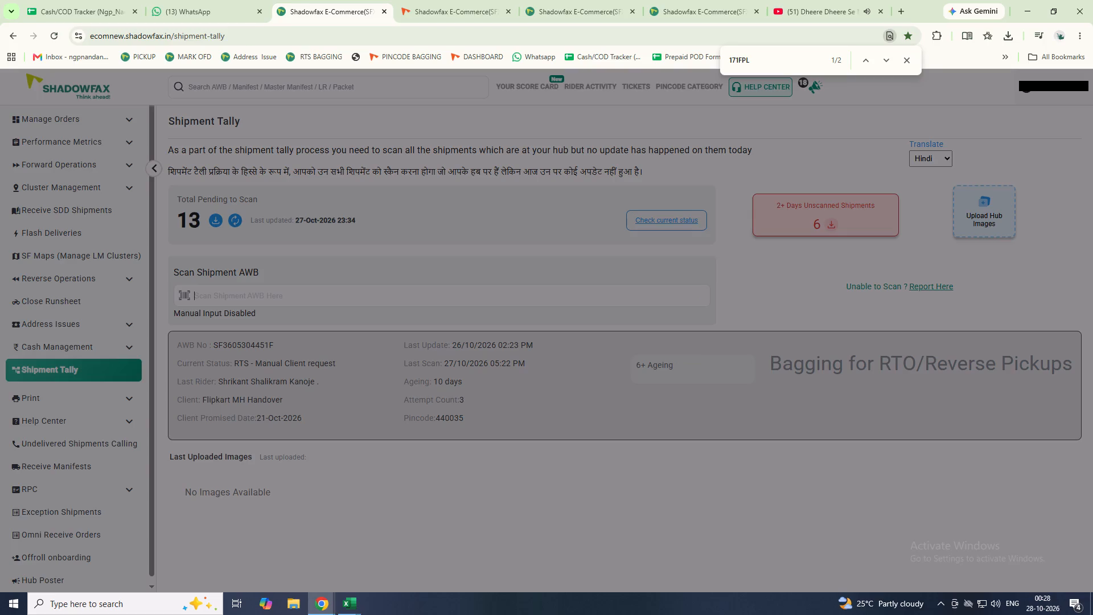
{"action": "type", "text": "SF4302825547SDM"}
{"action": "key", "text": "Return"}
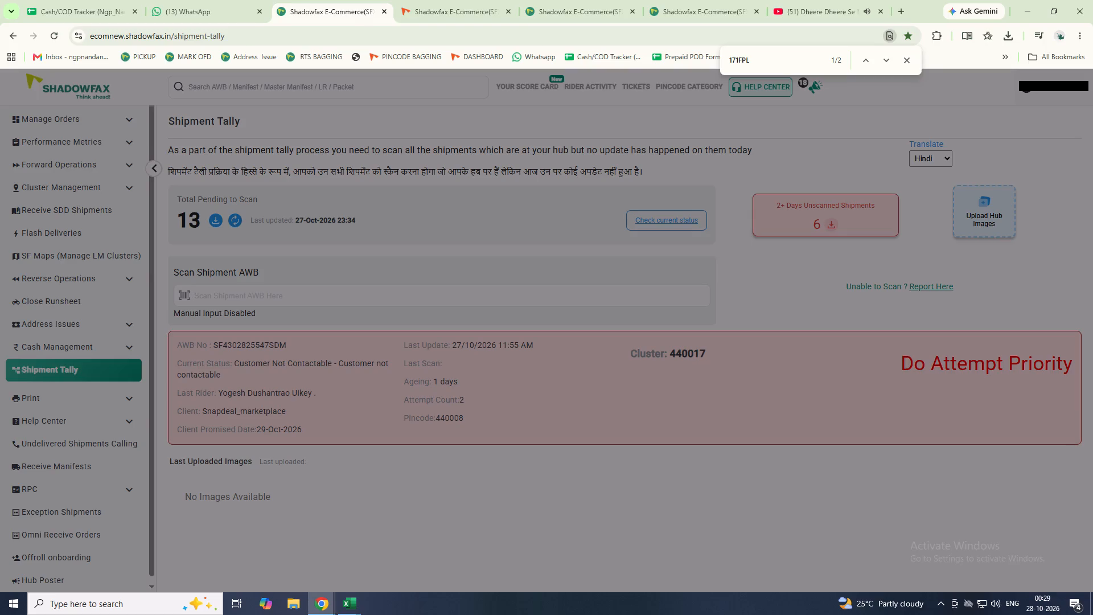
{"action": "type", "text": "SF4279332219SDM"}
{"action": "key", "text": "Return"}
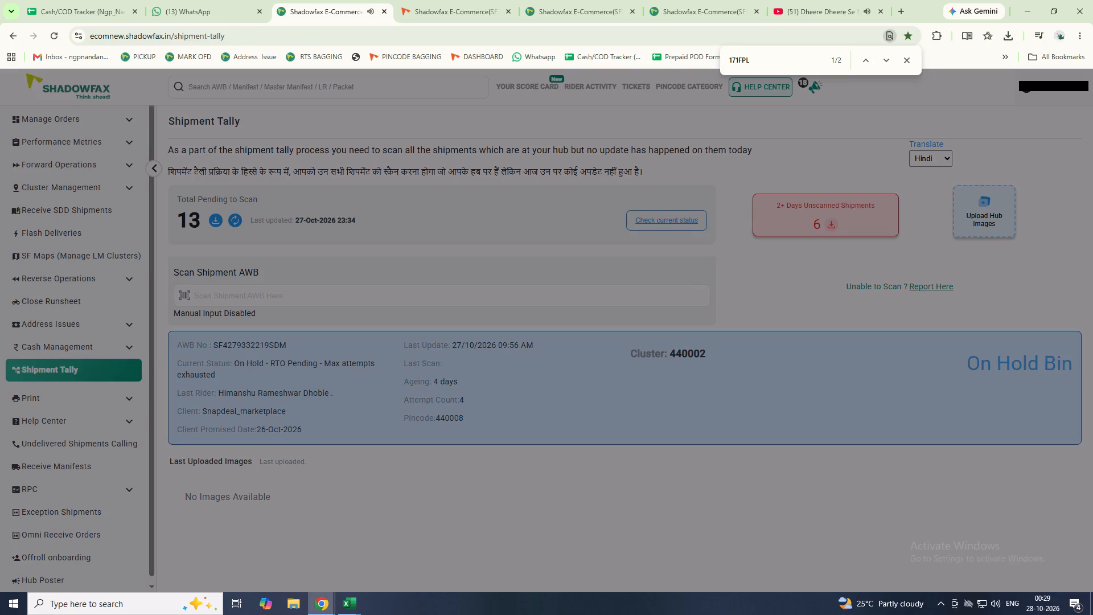
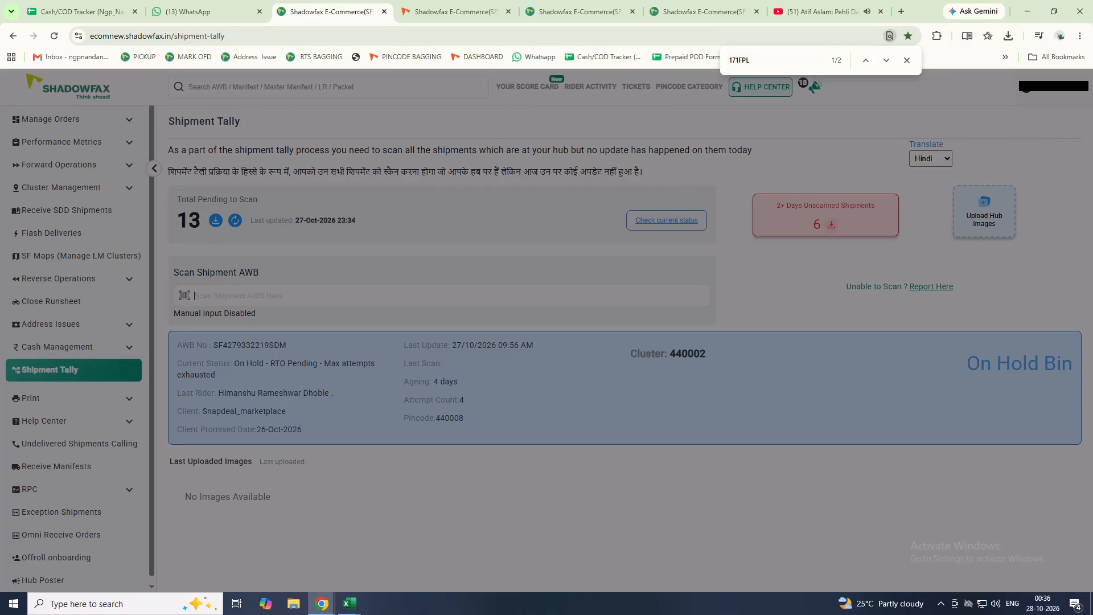
Close the YouTube tab playing the Atif Aslam song "Pehli Dafa".
{"action": "left_click", "coordinate": [886, 8]}
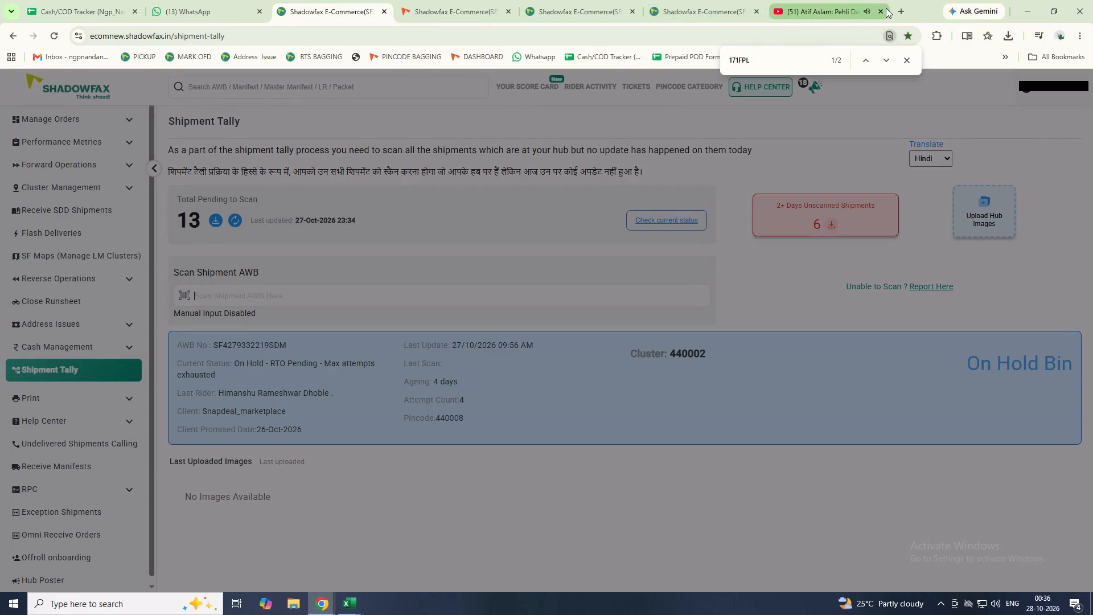
{"action": "left_click", "coordinate": [883, 10]}
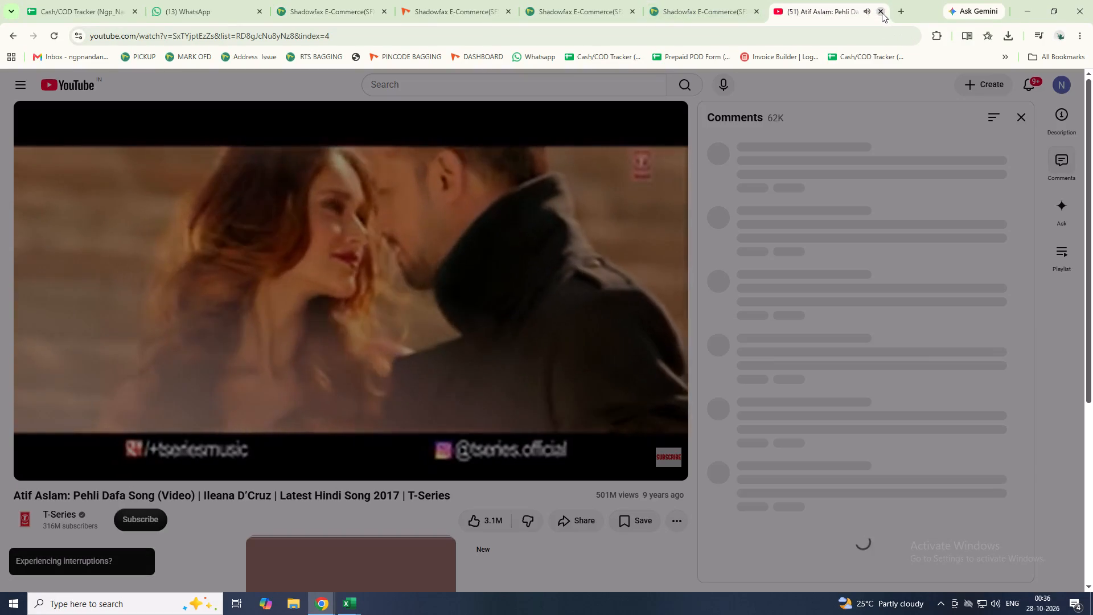